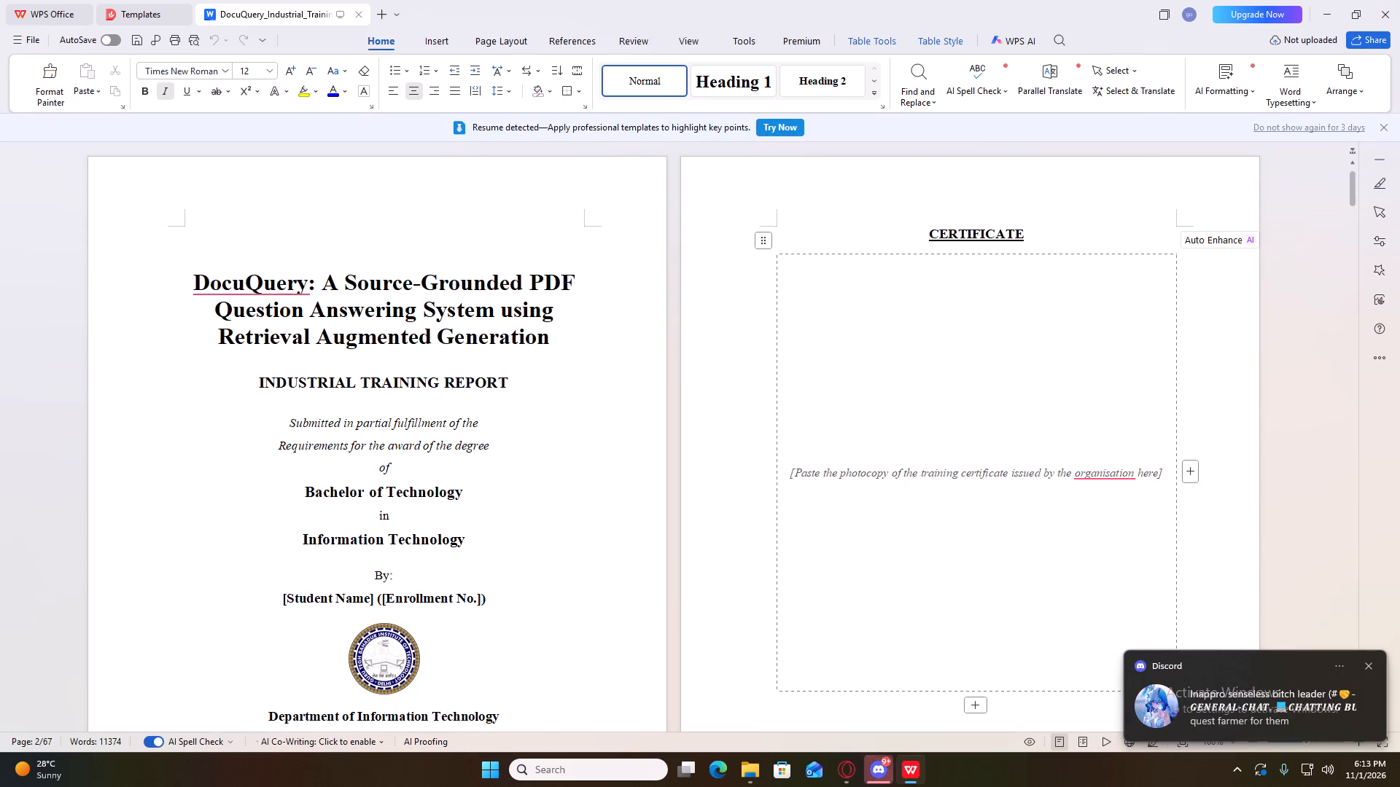
Start inserting a picture from this device at the CERTIFICATE heading on page 2 of the training report.
click(849, 213)
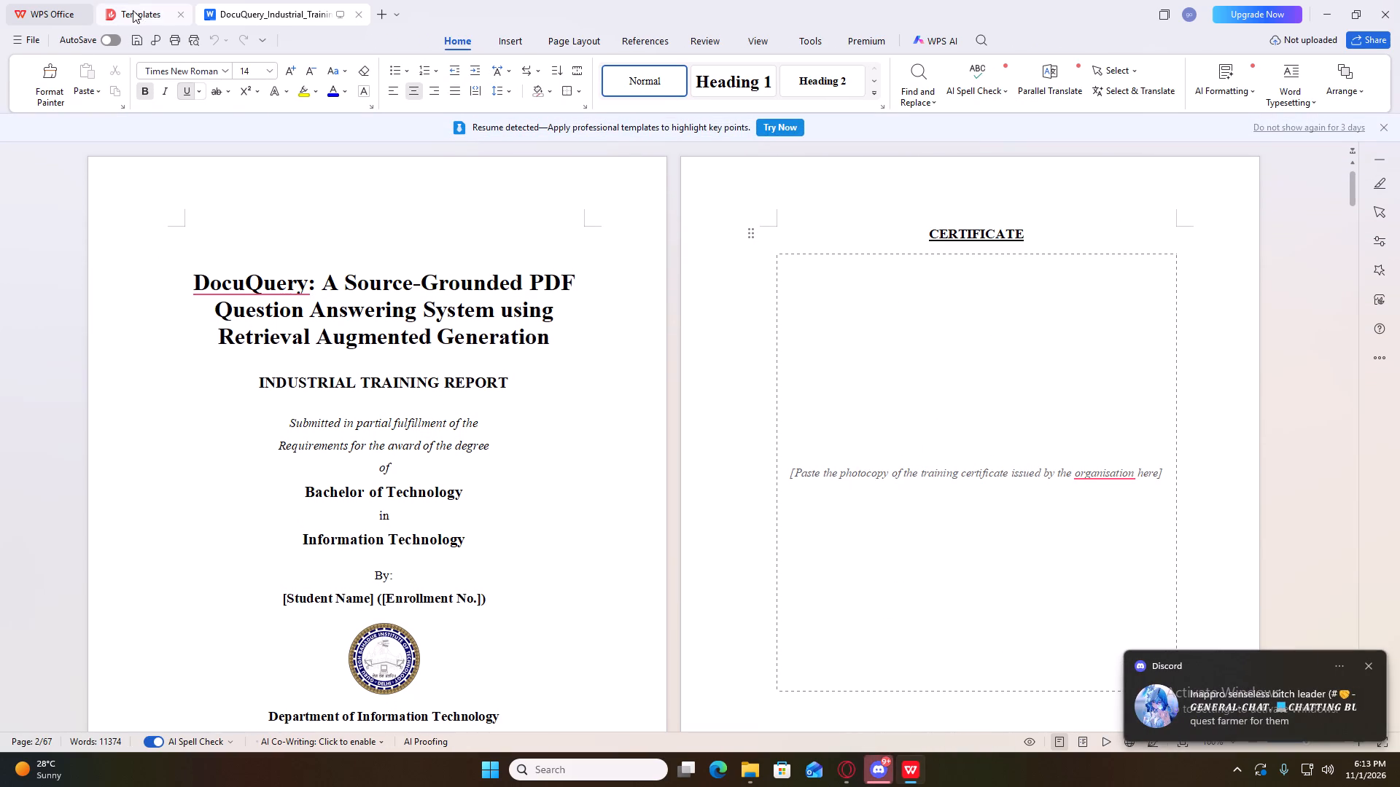
click(133, 10)
click(262, 17)
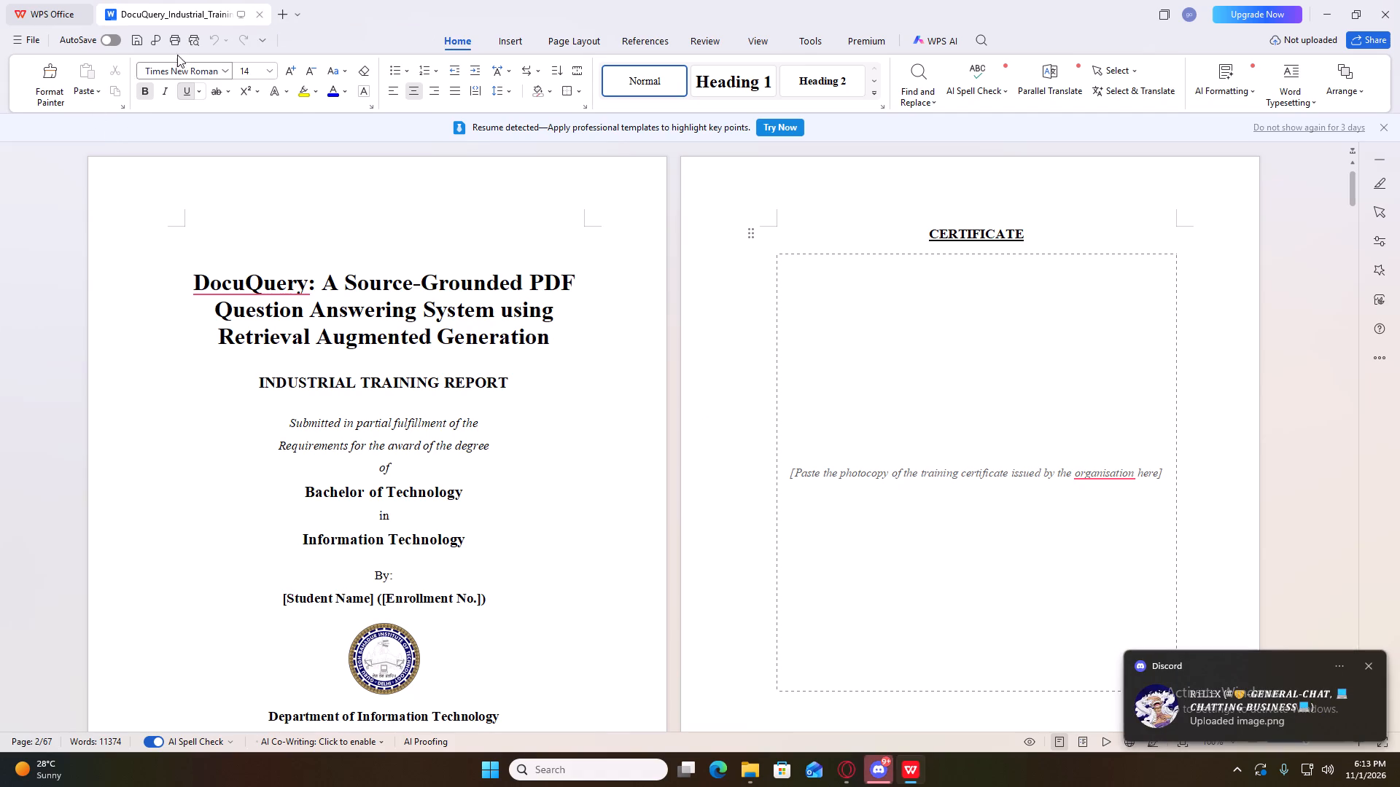
click(502, 43)
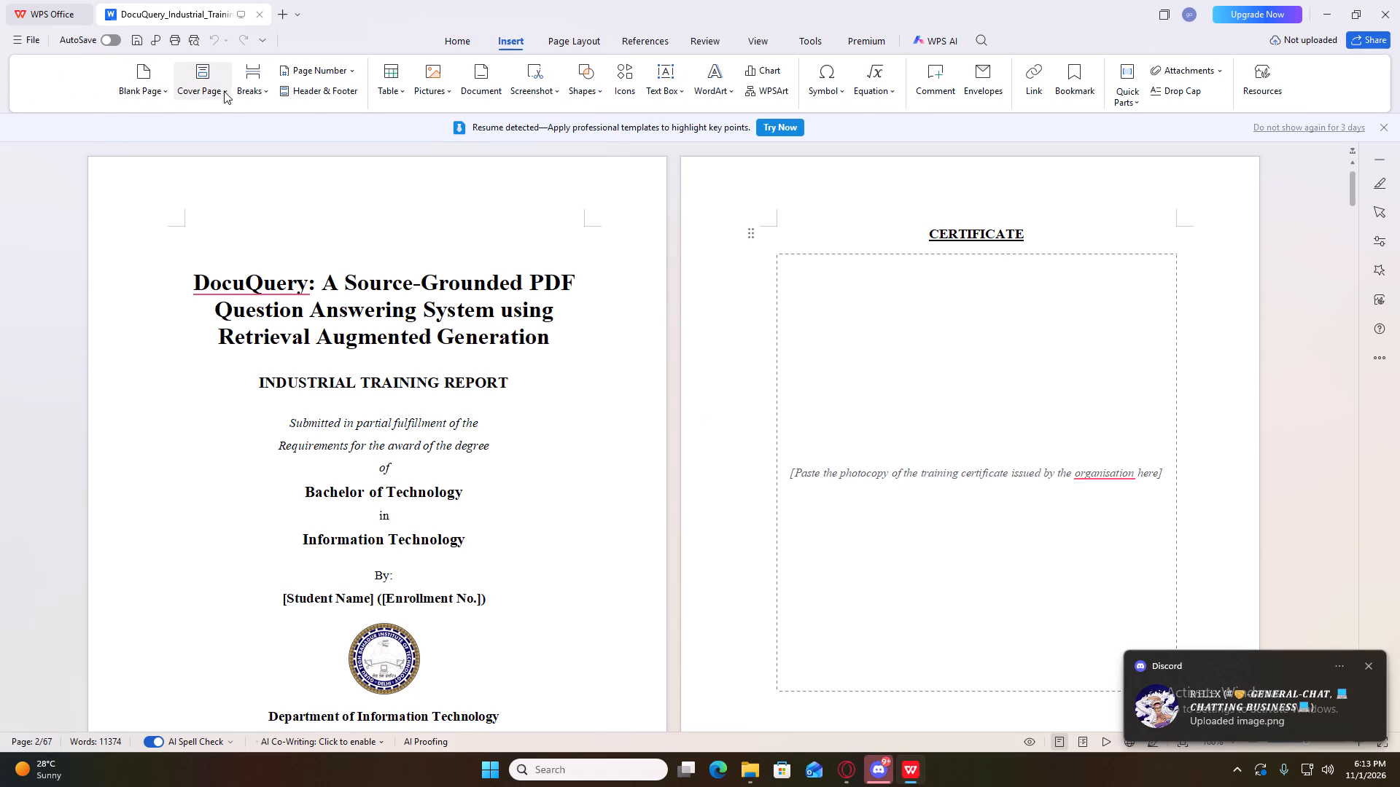
click(448, 81)
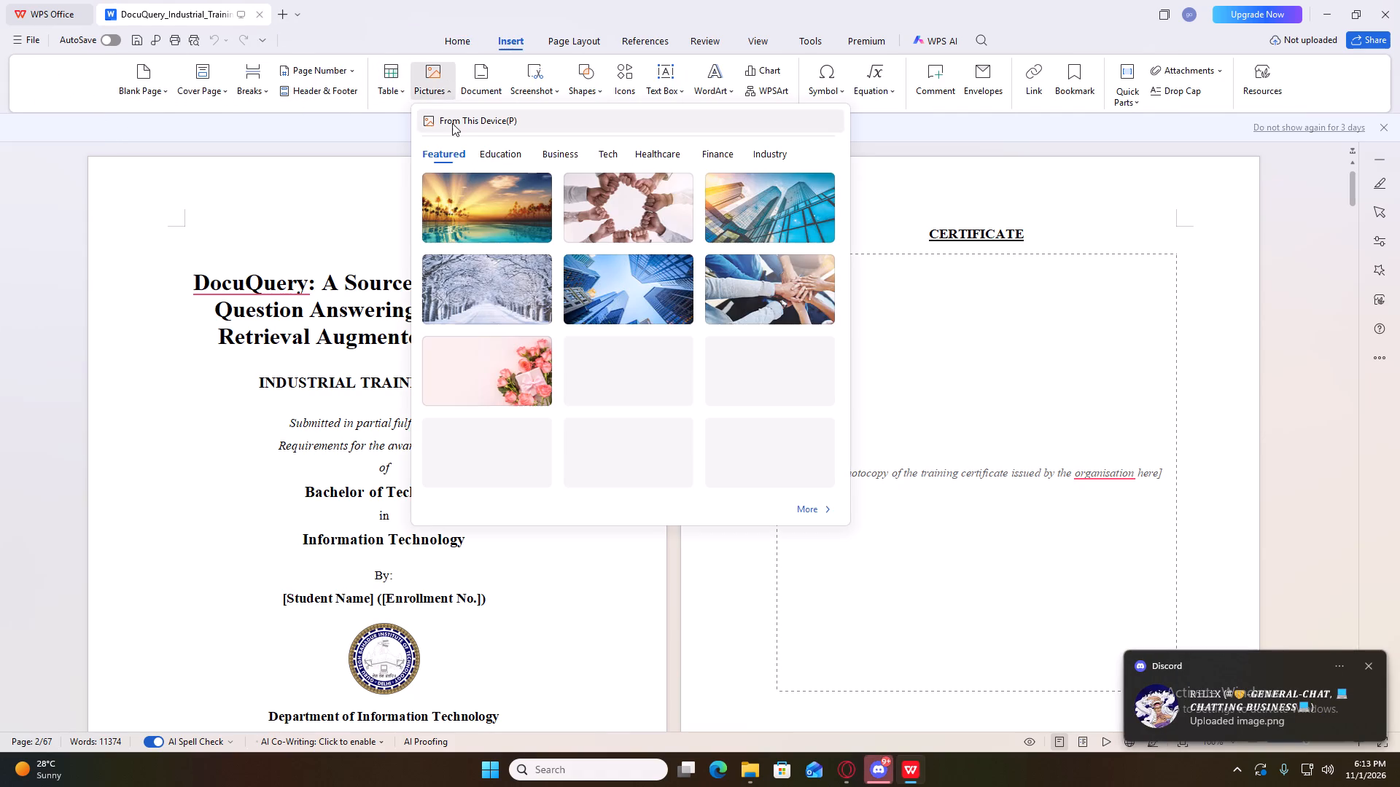
click(446, 123)
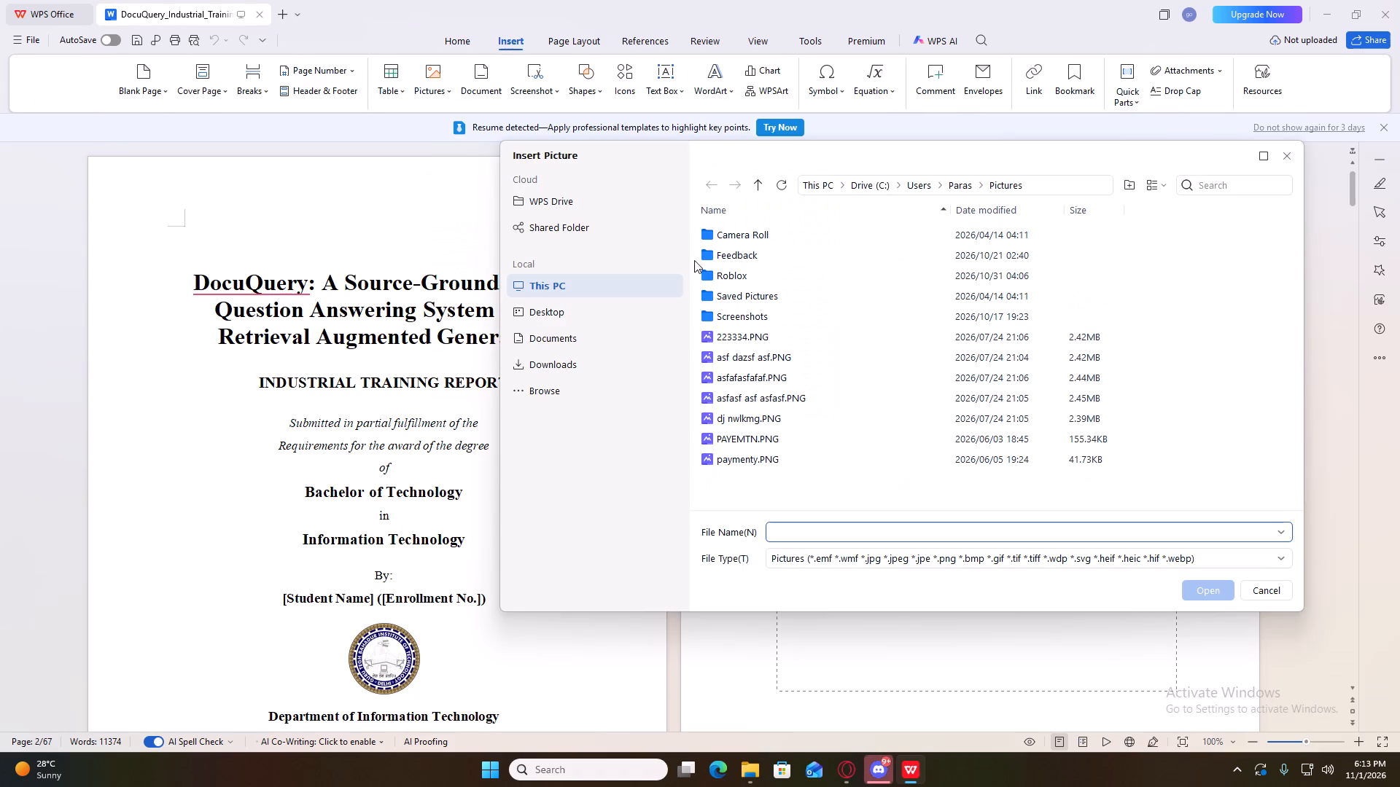
Browse to the TEKKEN folder on drive G: for the picture to insert.
click(587, 367)
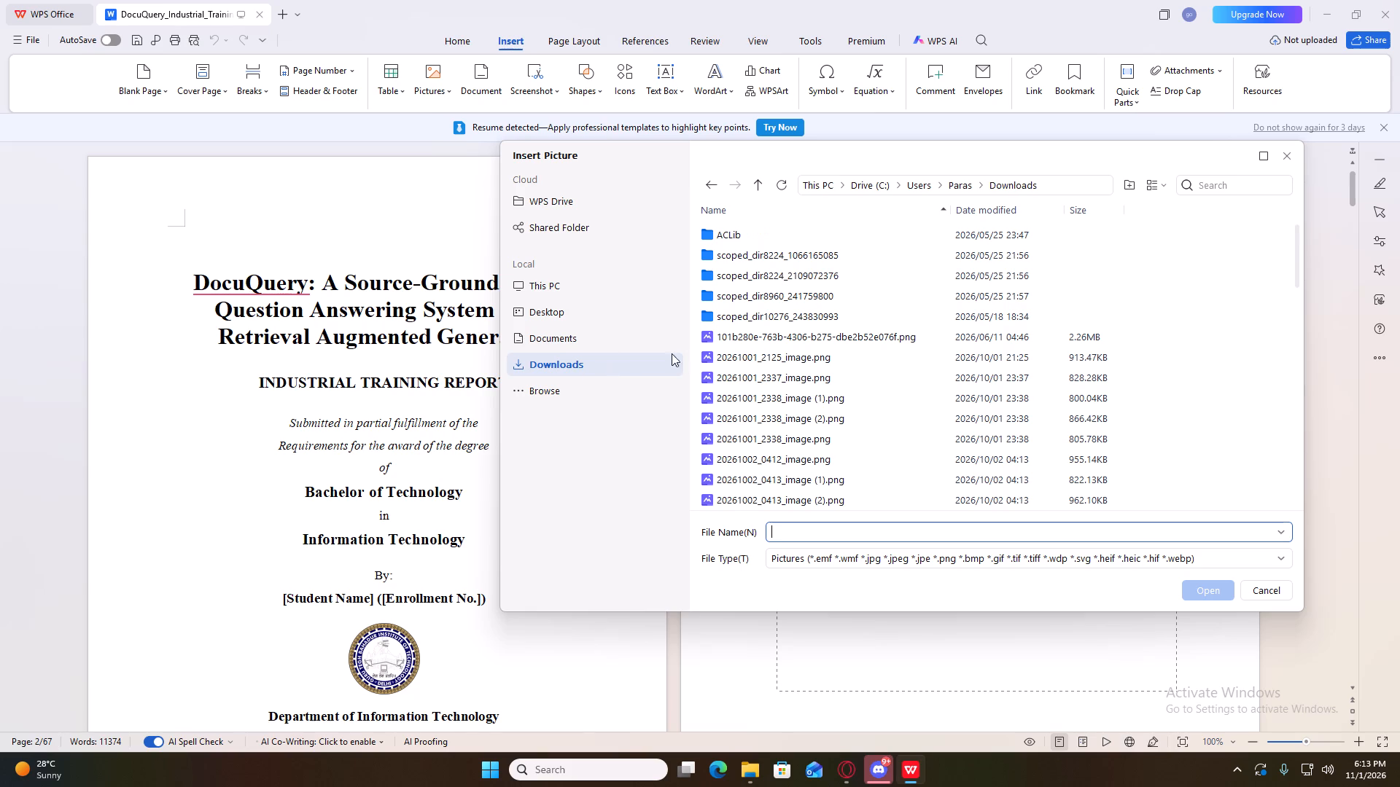
click(580, 340)
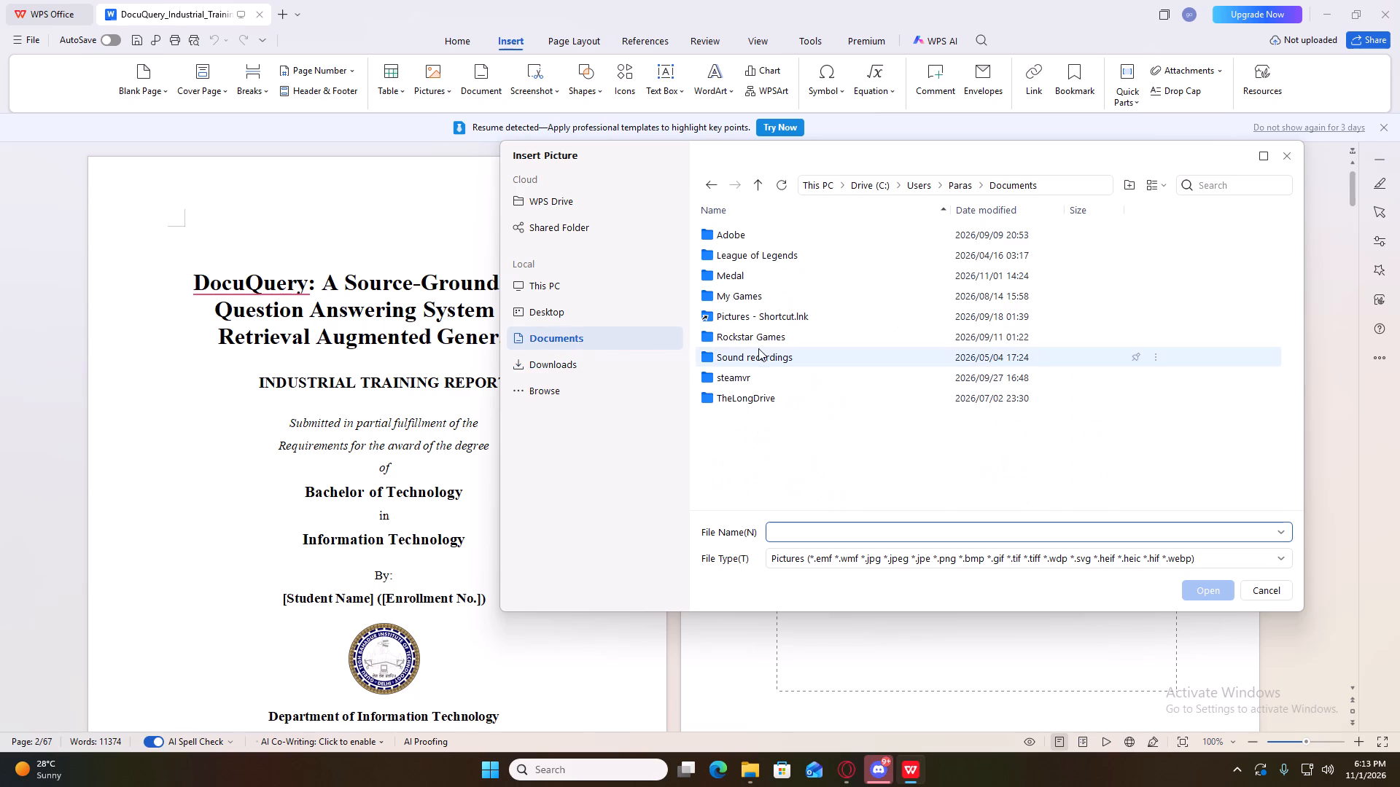
click(572, 291)
scroll(776, 385, down, 6)
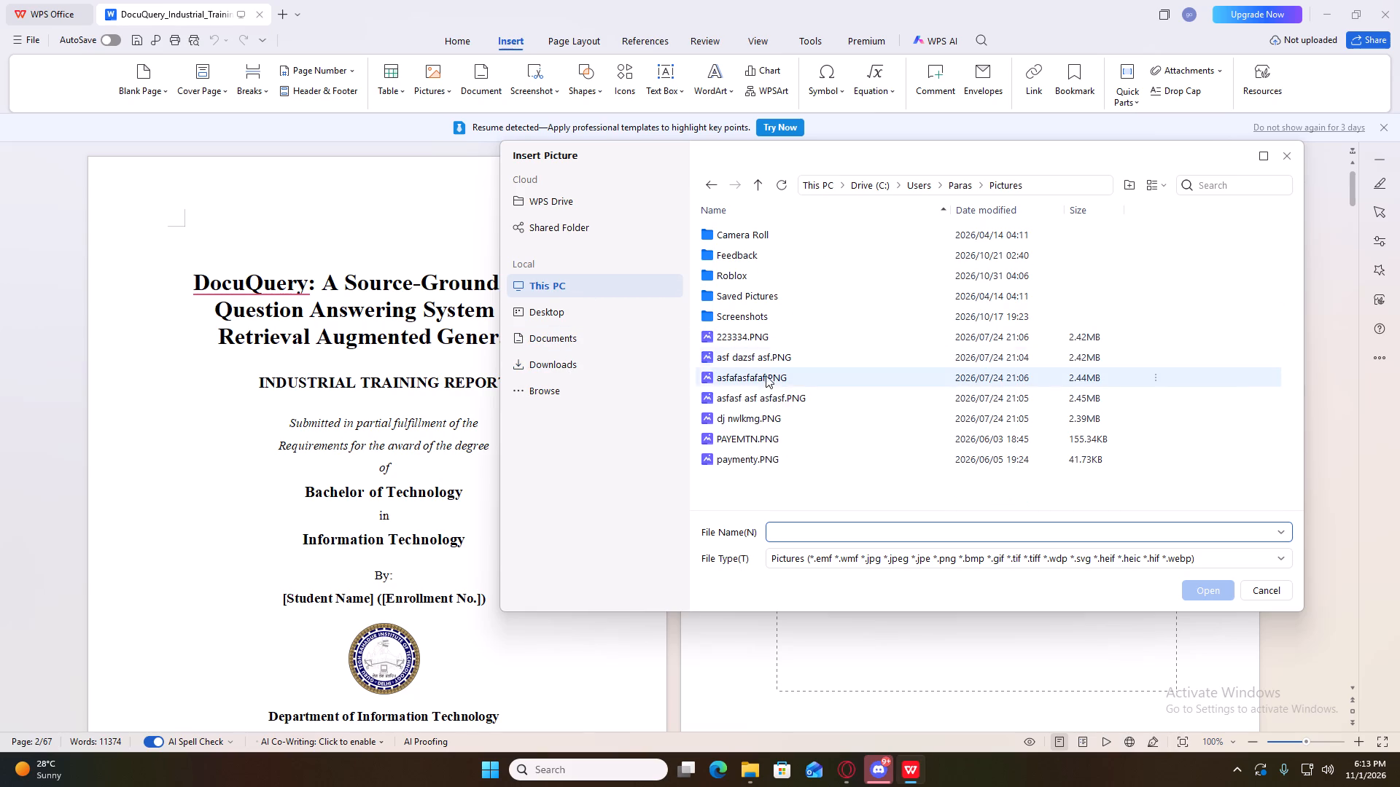
click(596, 289)
double_click(773, 302)
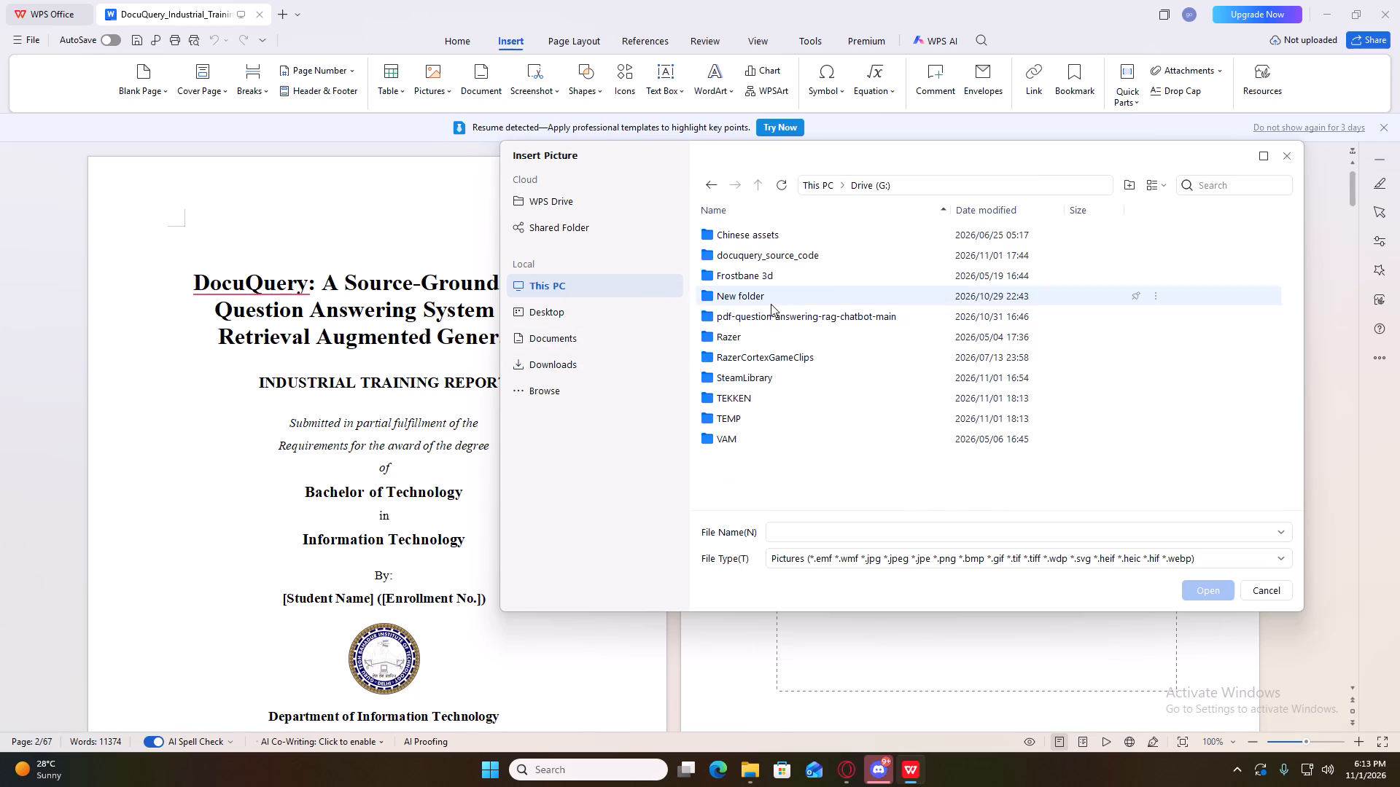
double_click(740, 402)
scroll(790, 331, up, 4)
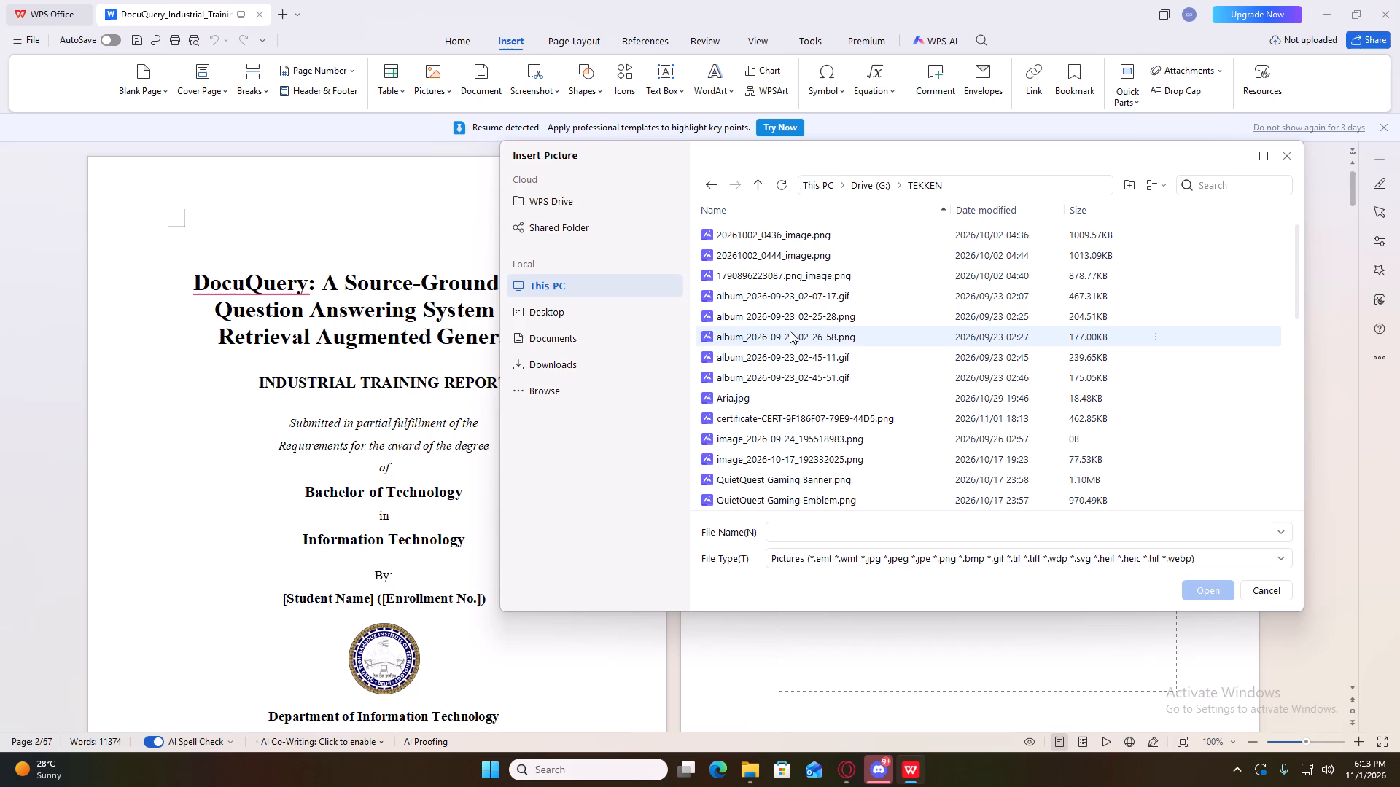
ctrl+scroll(790, 331, up, 3)
Switch to Opera GX to check the recent downloads, and return to the report in WPS Office.
click(844, 765)
click(1319, 44)
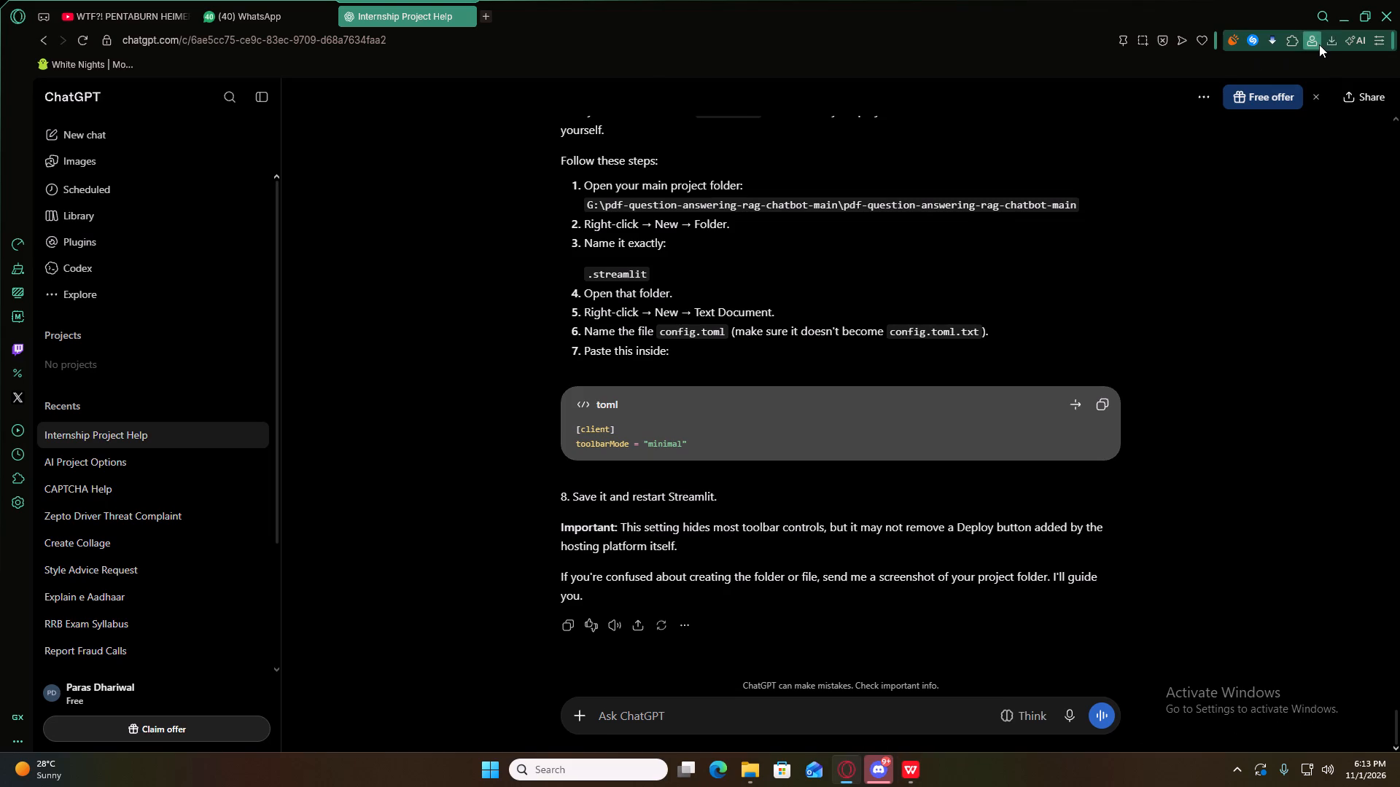
click(1329, 42)
click(1329, 42)
key(alt+Tab)
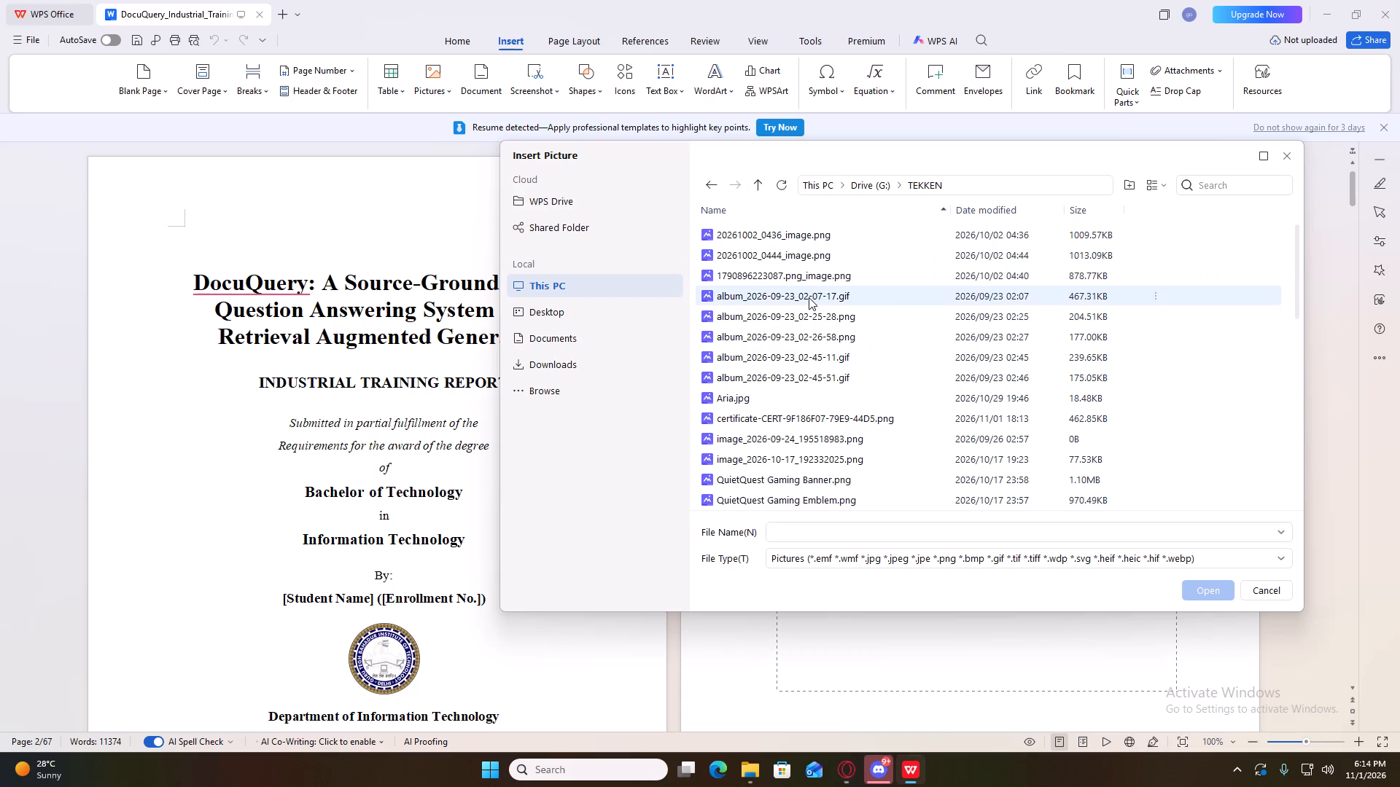
Insert the internship certificate PNG from the TEKKEN folder on page 2 of the report.
click(808, 297)
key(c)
click(1205, 590)
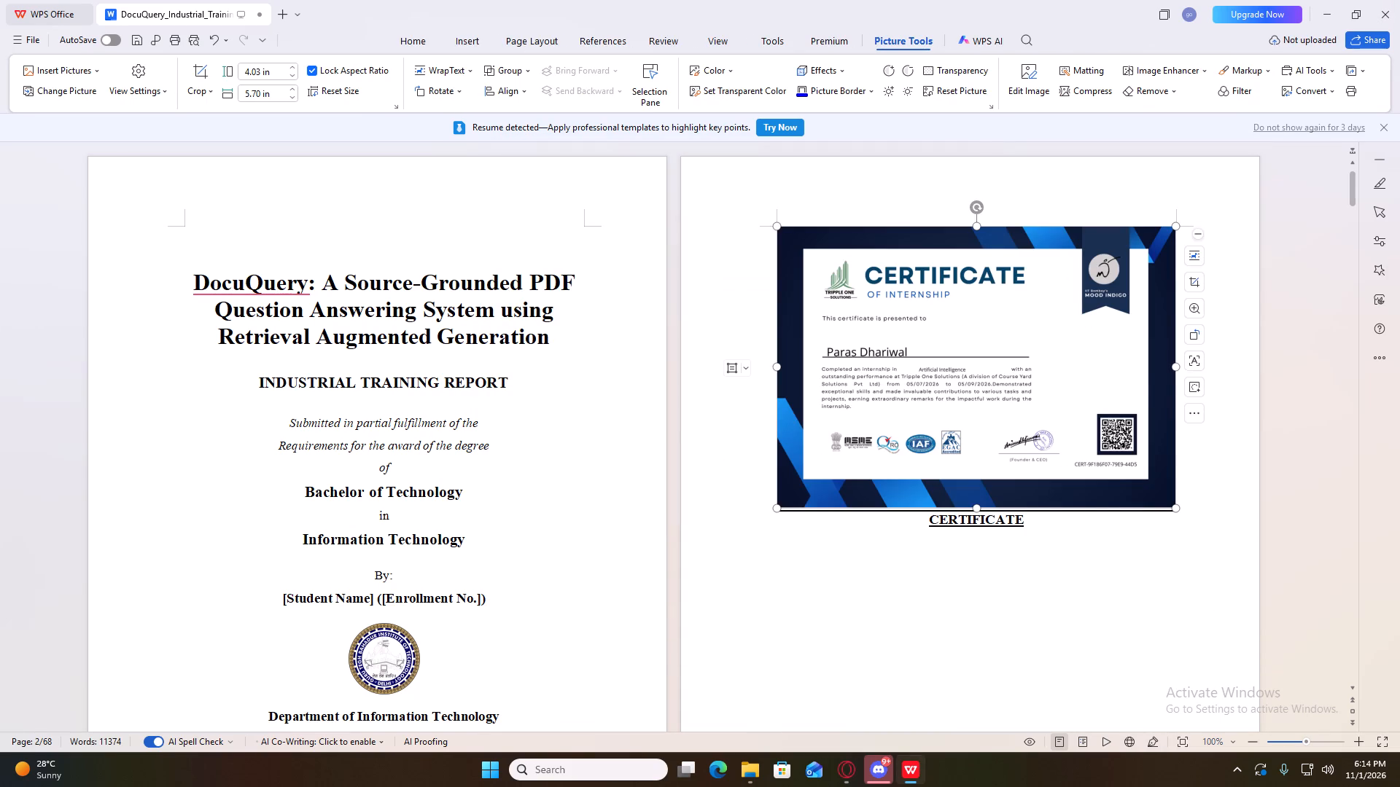
Move the certificate picture from above the CERTIFICATE heading into the dashed placeholder box below it.
drag(979, 206, 964, 268)
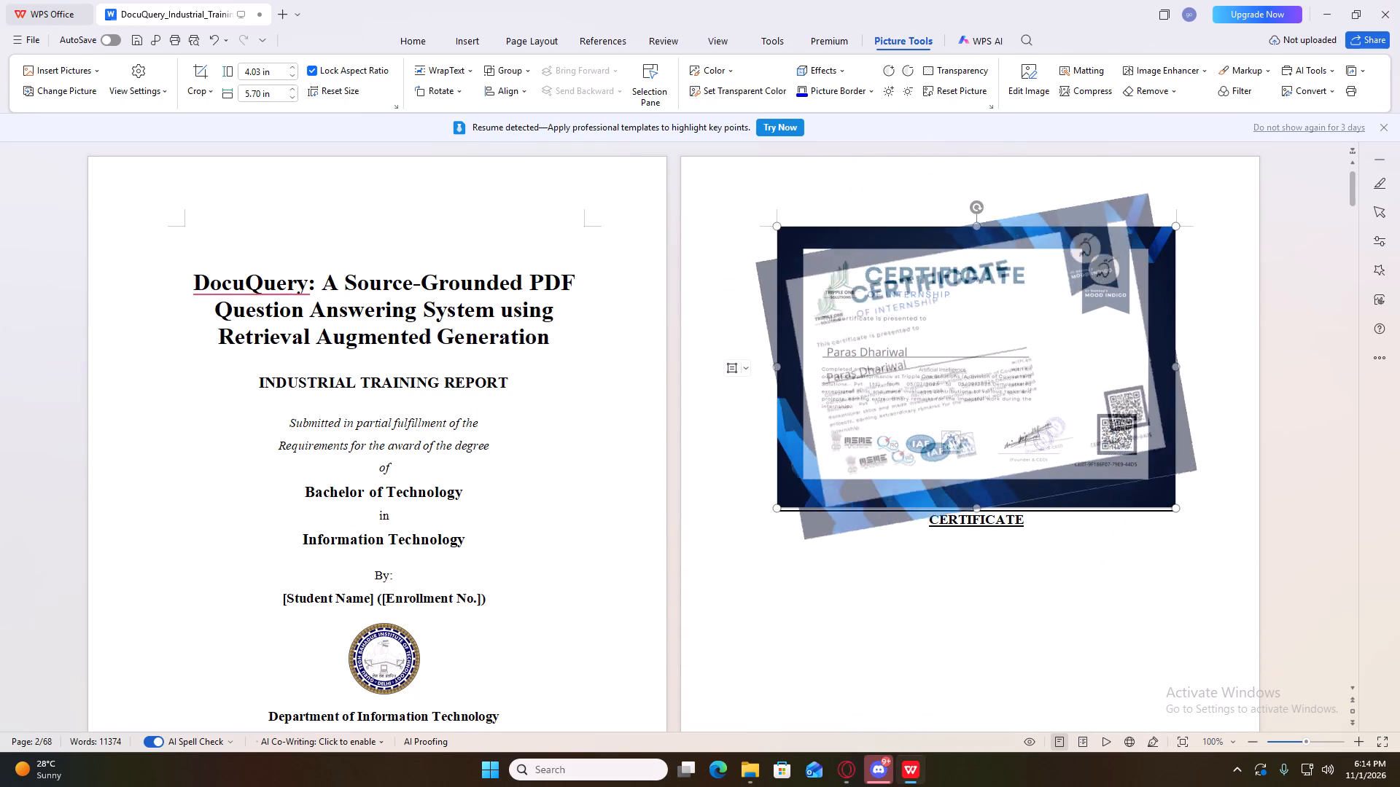
drag(964, 268, 976, 270)
key(ctrl+x)
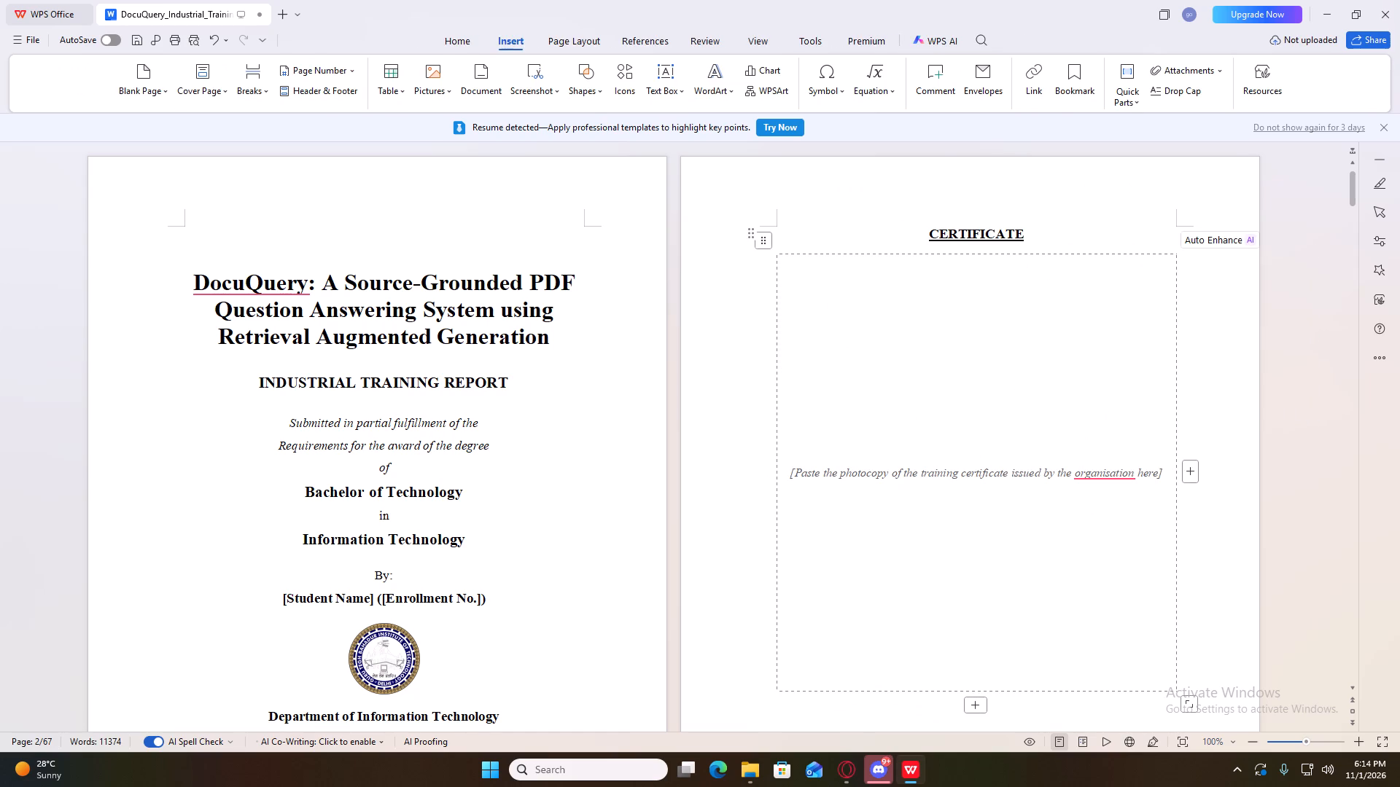
click(909, 402)
key(ctrl+v)
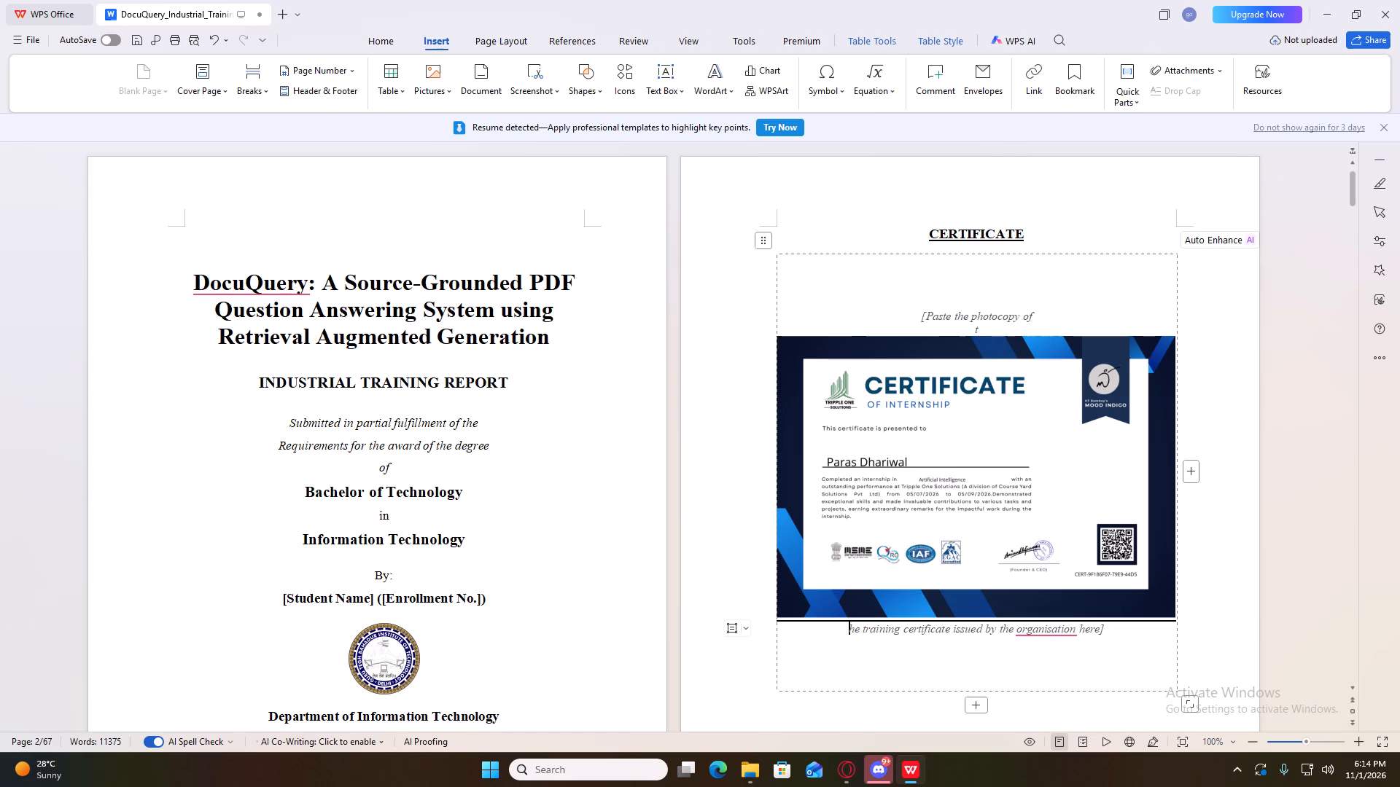
Delete the "Paste the photocopy" placeholder text above and below the certificate picture.
drag(1047, 313, 888, 315)
key(BackSpace)
drag(1124, 625, 812, 622)
key(BackSpace)
click(989, 446)
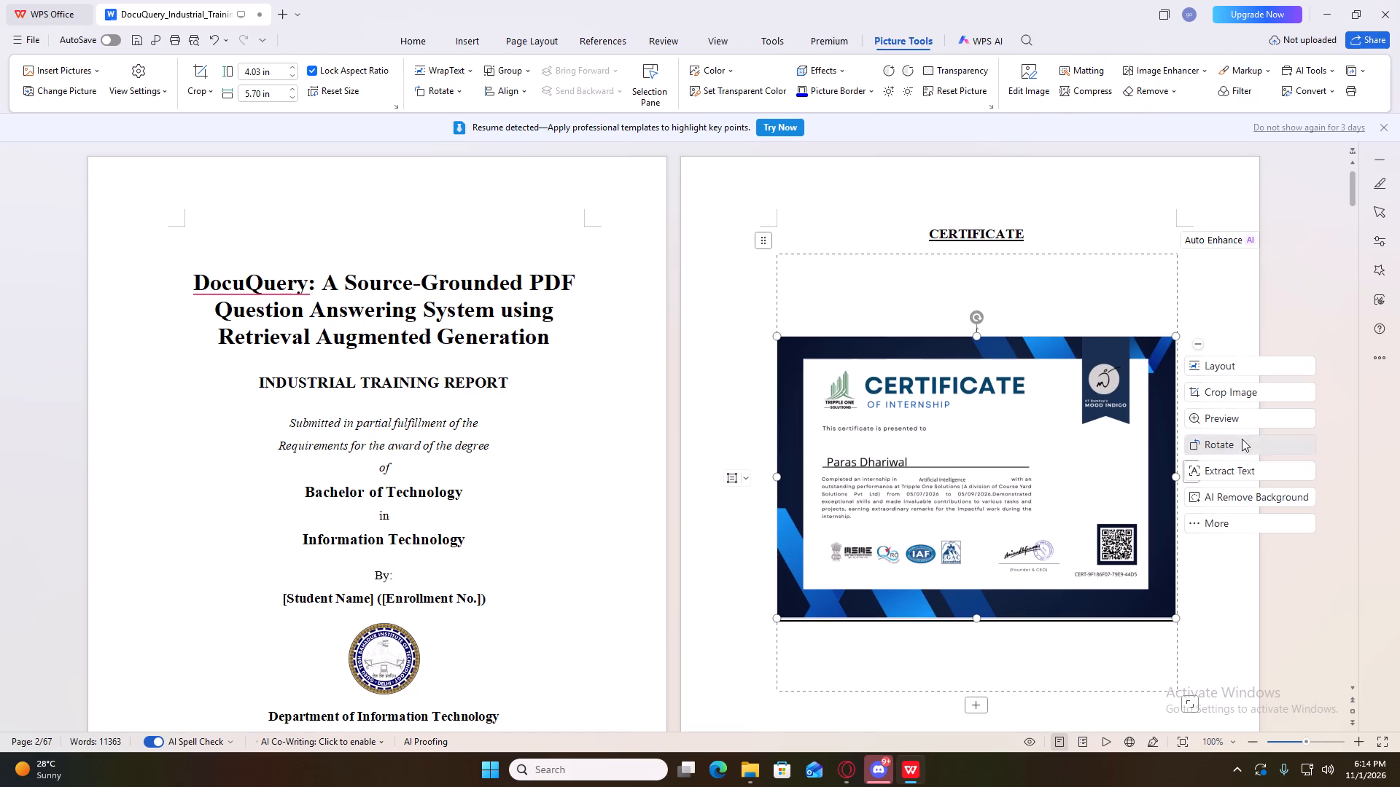
click(1246, 308)
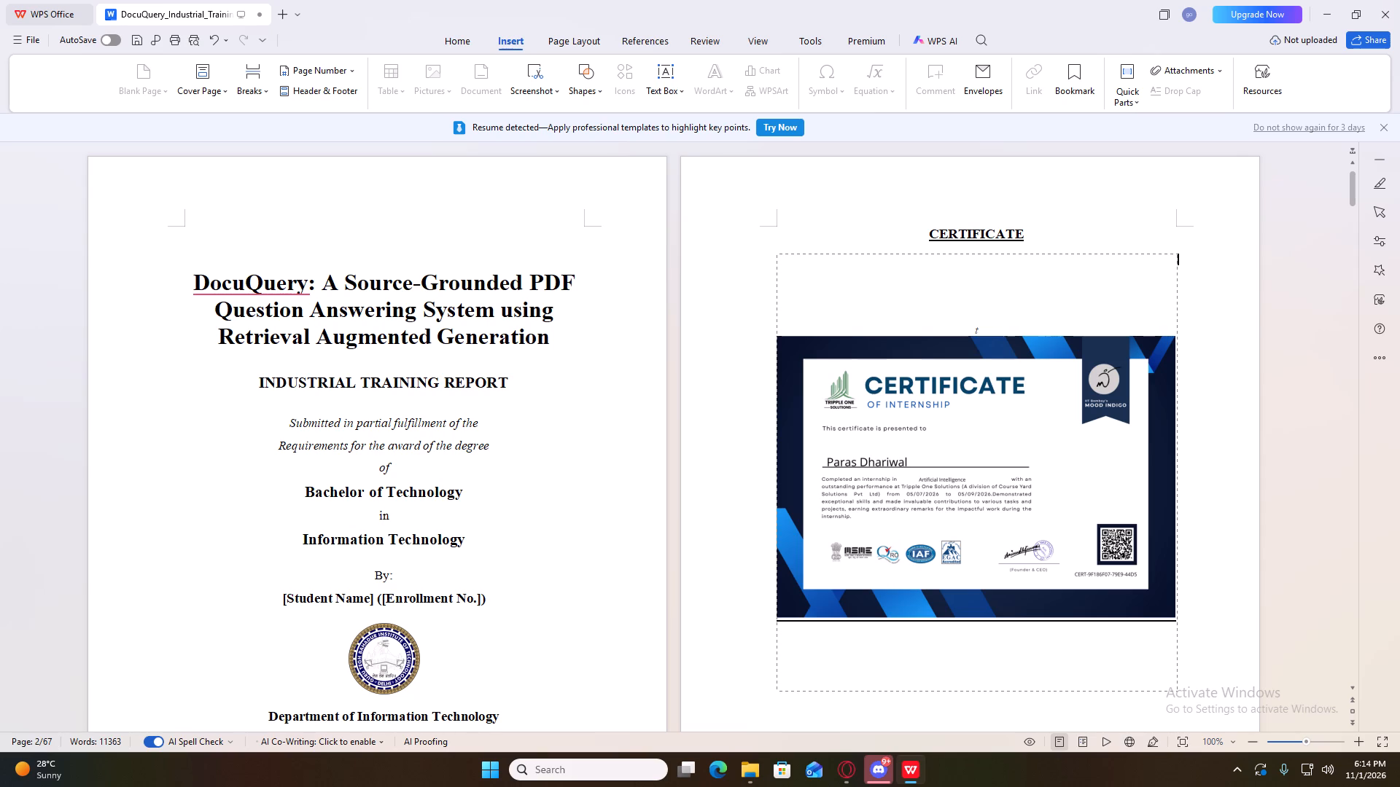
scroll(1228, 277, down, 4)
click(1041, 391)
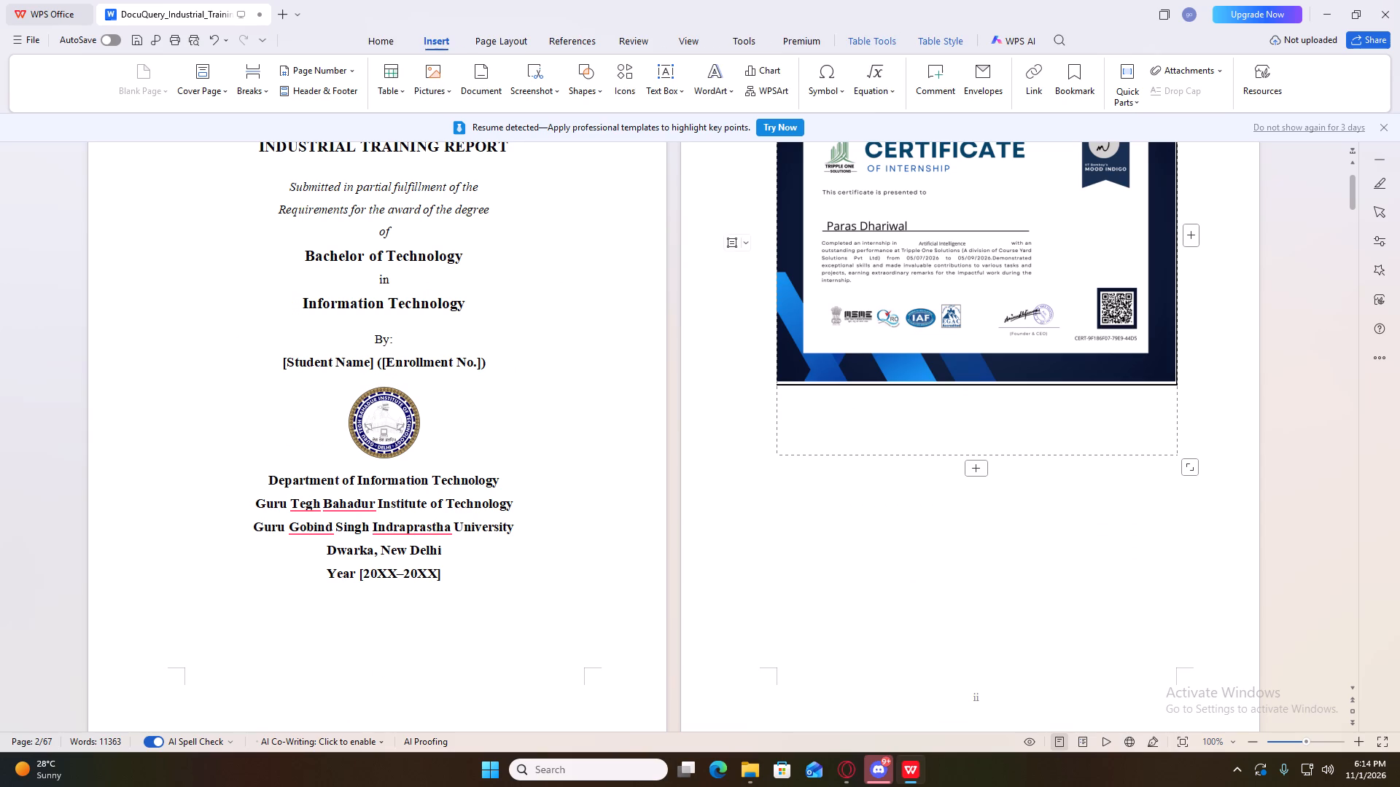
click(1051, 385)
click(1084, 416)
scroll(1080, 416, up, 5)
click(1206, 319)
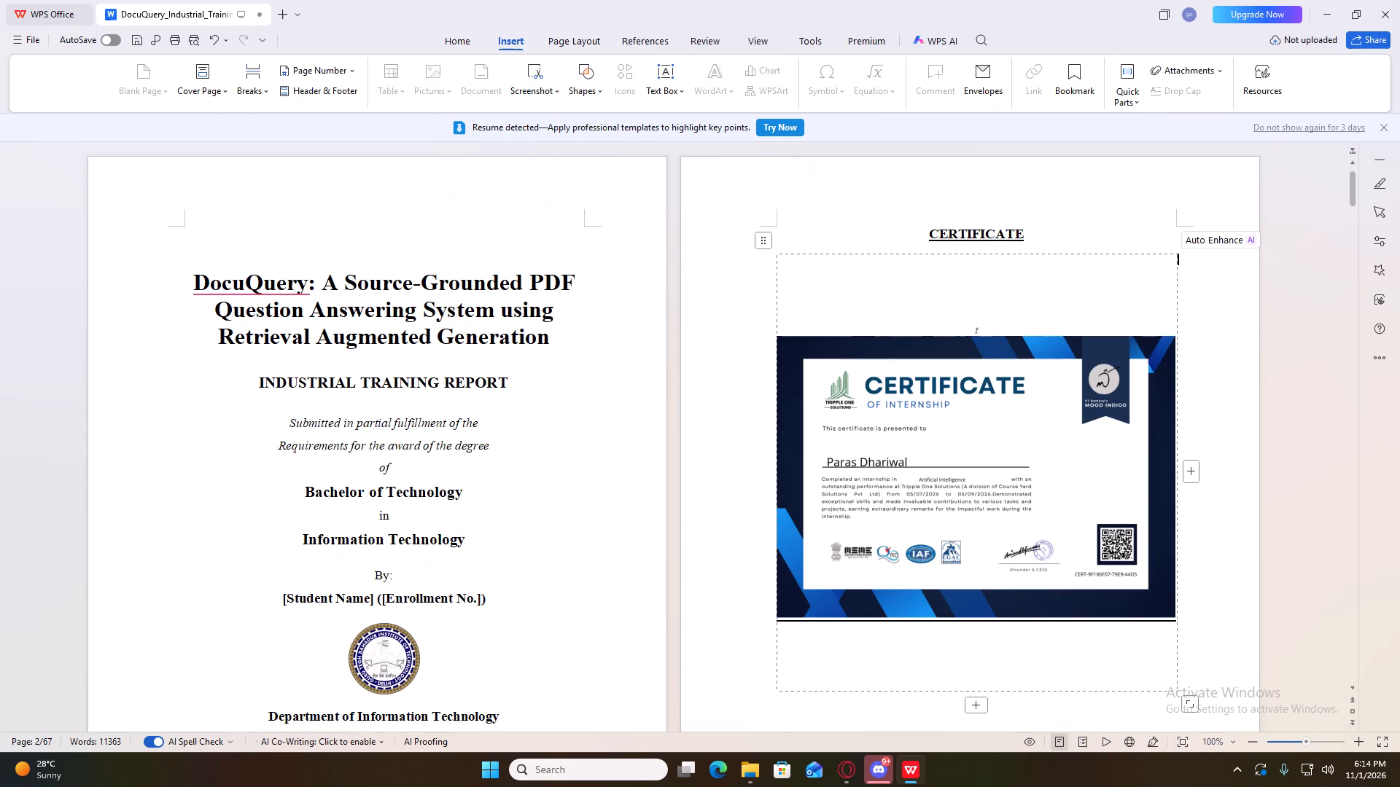
Go to the Declaration page and place the cursor at its blank date line.
scroll(1075, 426, down, 12)
scroll(643, 408, down, 1)
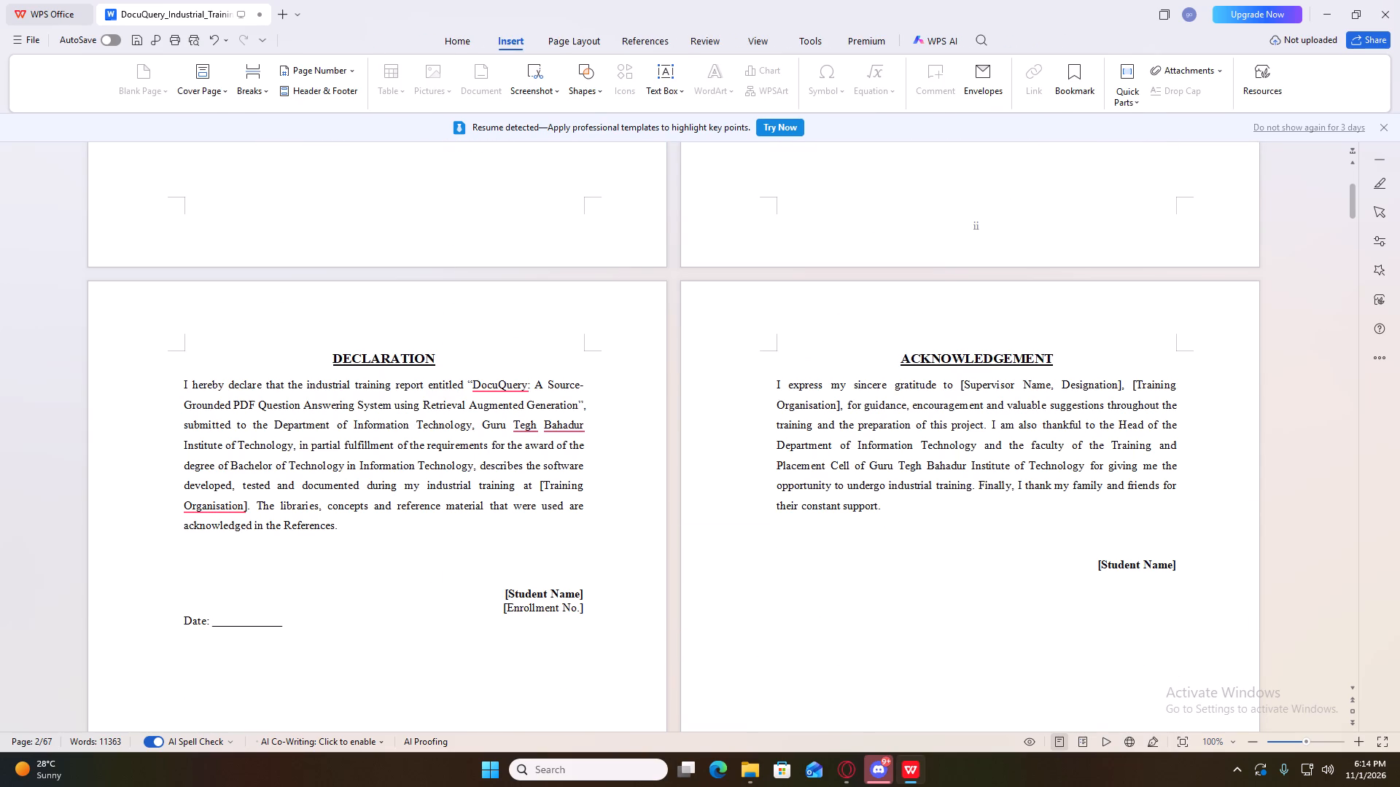
click(246, 565)
click(231, 559)
click(214, 557)
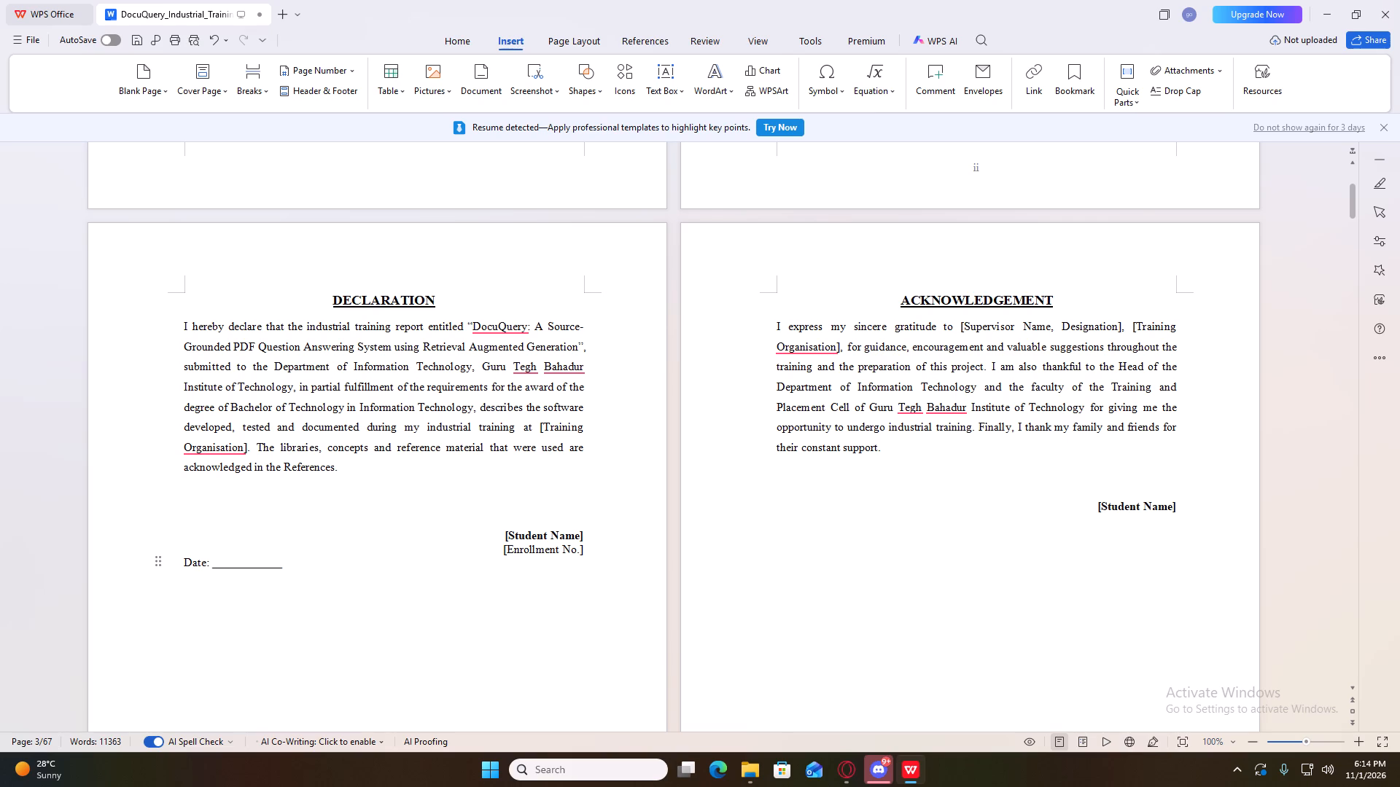
click(300, 562)
click(238, 556)
click(216, 555)
Replace the [Student Name] placeholder under the declaration with the student's name.
scroll(469, 546, down, 3)
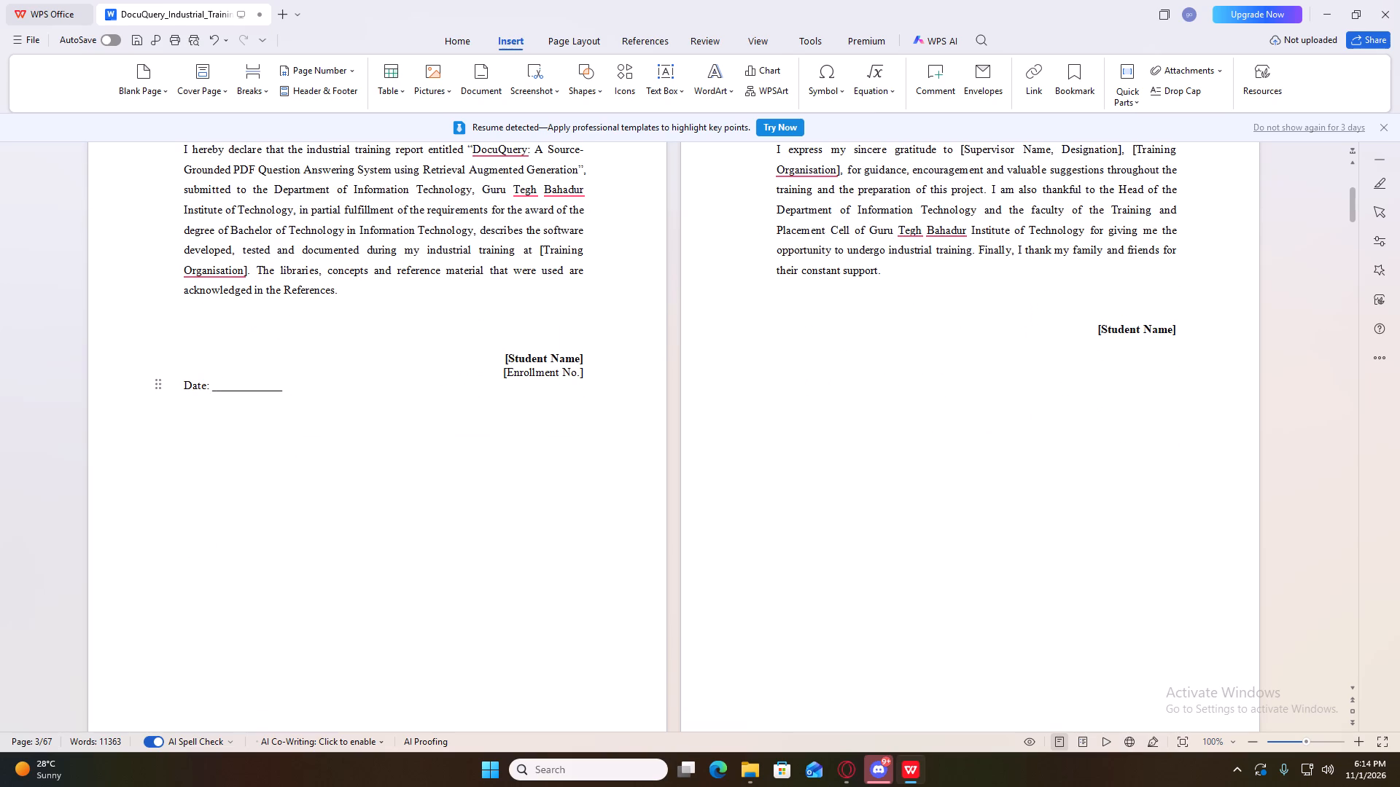
click(612, 351)
drag(591, 359, 527, 361)
click(553, 363)
drag(592, 356, 532, 357)
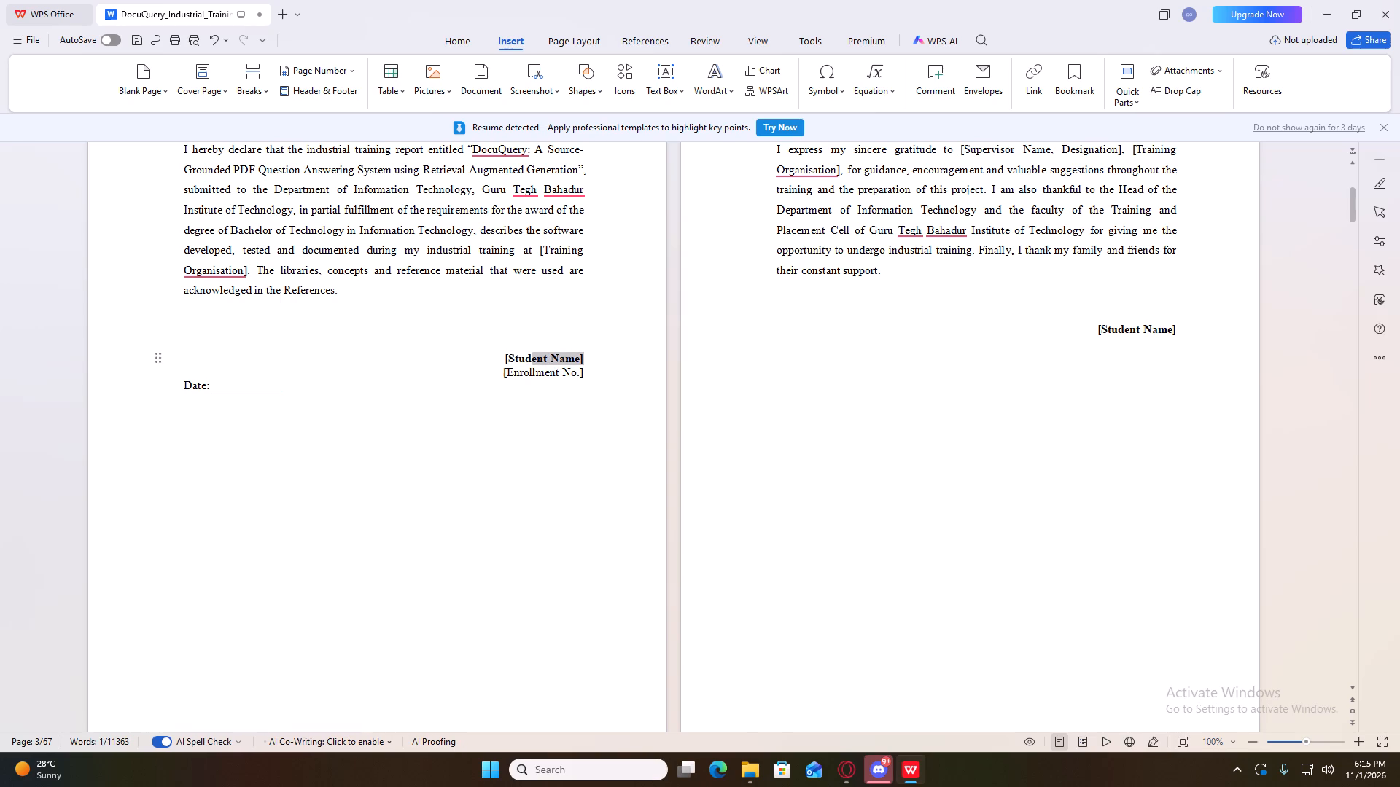
drag(532, 357, 498, 359)
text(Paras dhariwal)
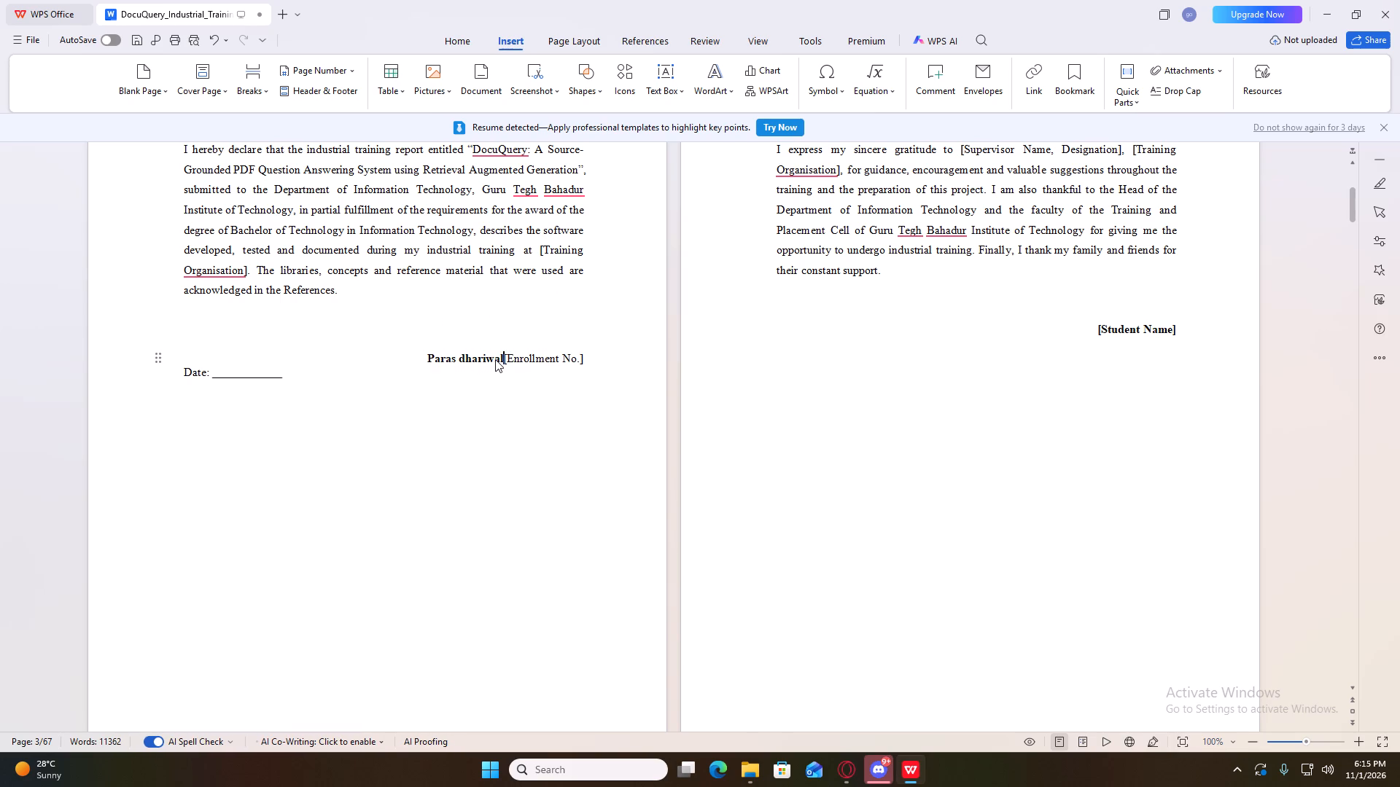
Capitalise the first letter of the surname in the declaration's signature.
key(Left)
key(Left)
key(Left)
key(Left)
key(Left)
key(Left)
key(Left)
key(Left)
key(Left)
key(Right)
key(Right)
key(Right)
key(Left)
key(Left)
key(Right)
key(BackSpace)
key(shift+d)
Put the [Enrollment No.] placeholder on its own line below the student's name in the declaration.
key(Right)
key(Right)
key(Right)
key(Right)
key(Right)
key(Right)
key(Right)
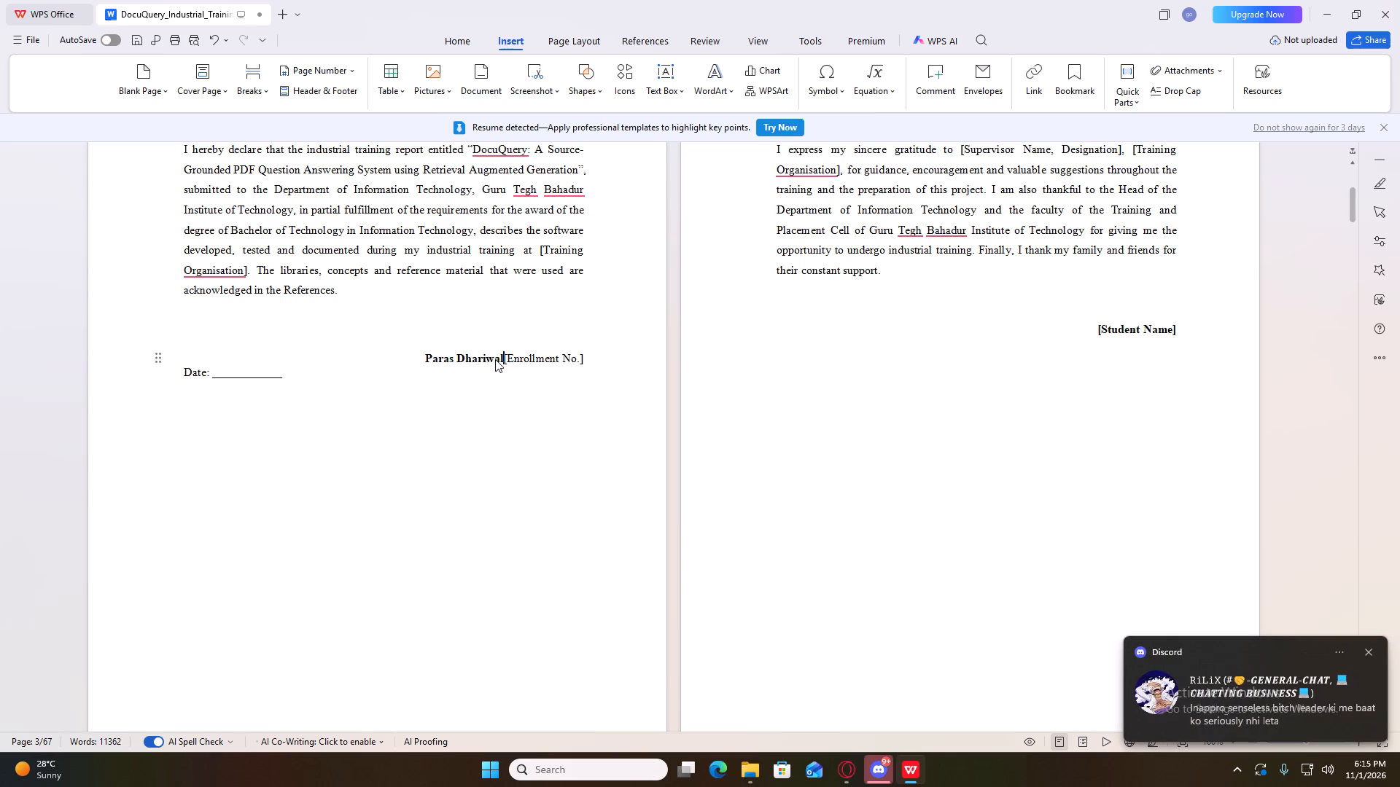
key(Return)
Replace the [Enrollment No.] placeholder under the declaration with the student's enrollment number.
drag(599, 374, 502, 375)
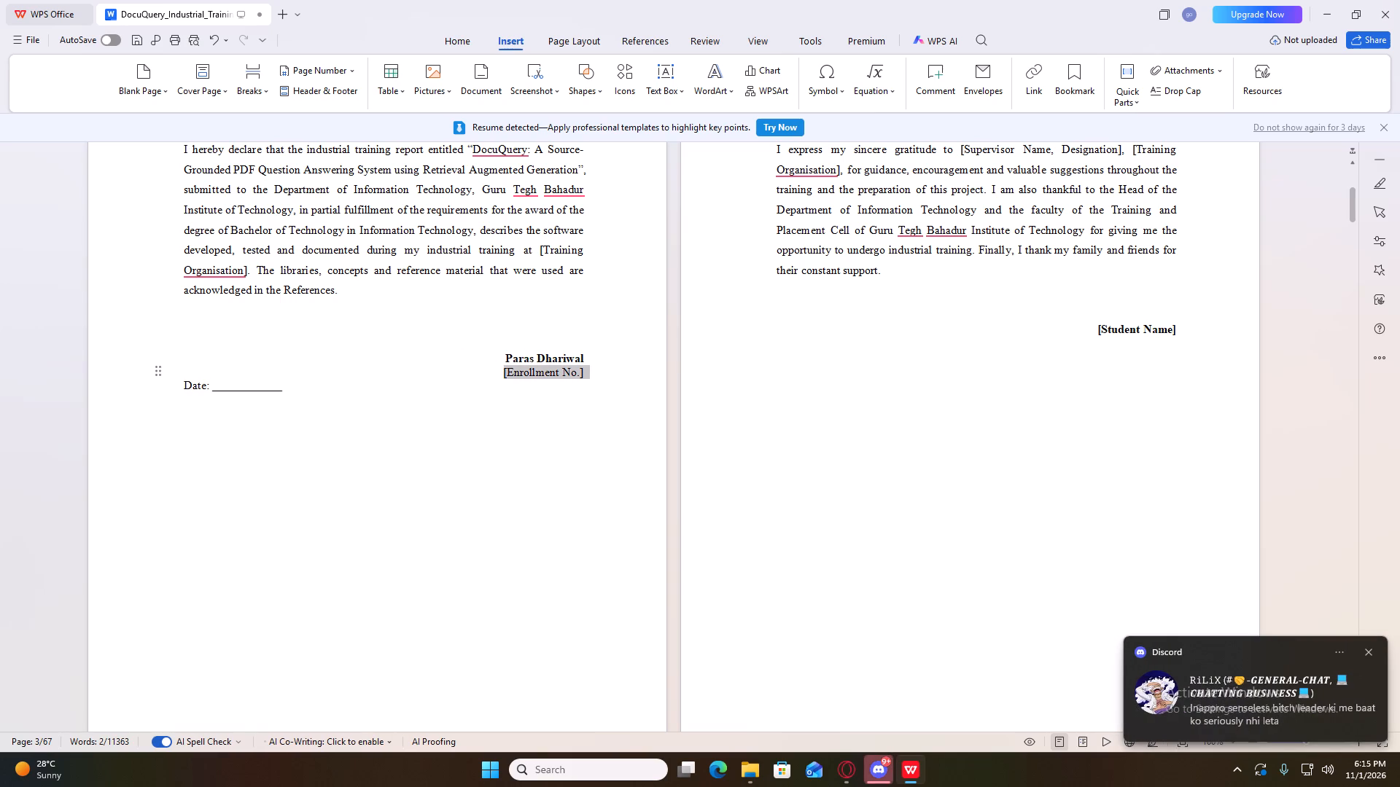
drag(502, 375, 497, 375)
click(581, 377)
drag(582, 375, 517, 375)
drag(517, 375, 516, 375)
key(BackSpace)
key(BackSpace)
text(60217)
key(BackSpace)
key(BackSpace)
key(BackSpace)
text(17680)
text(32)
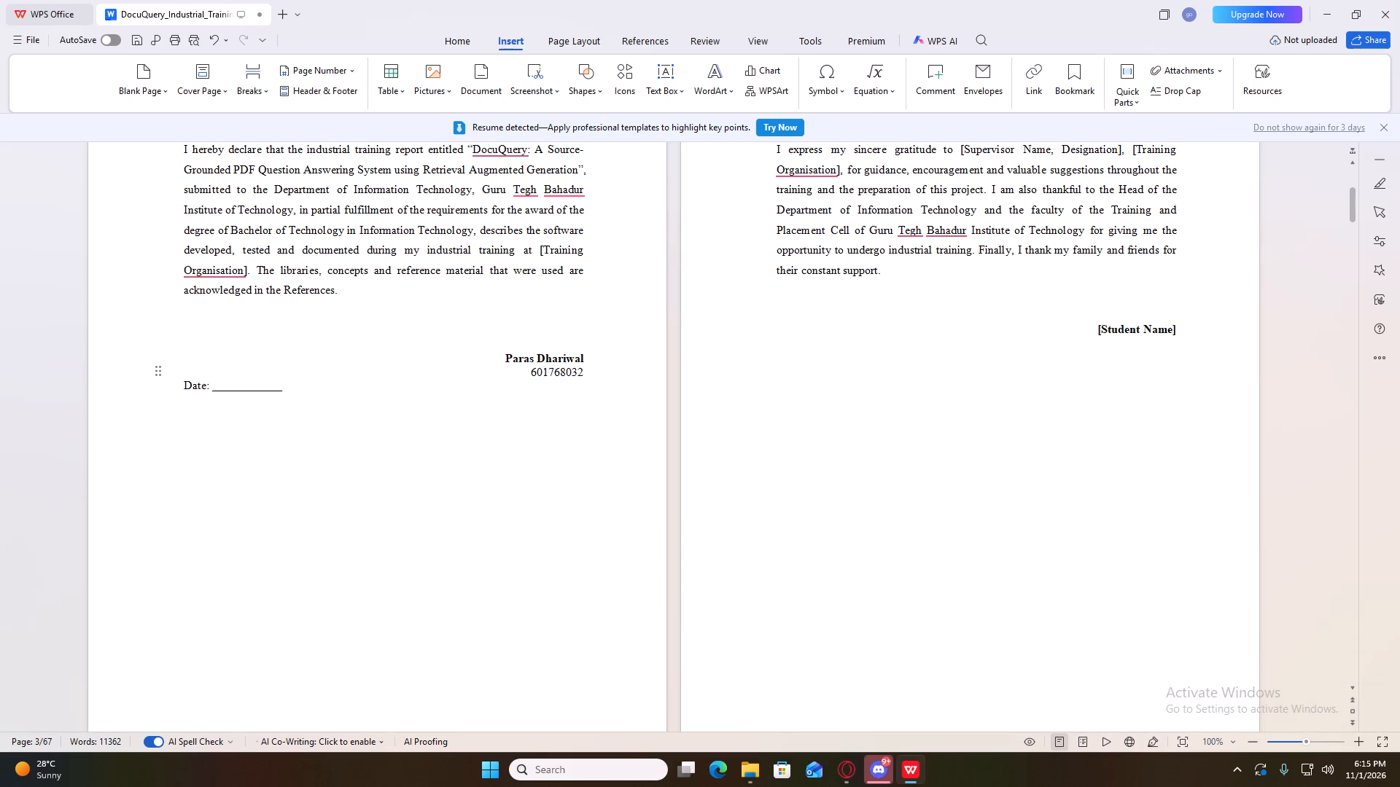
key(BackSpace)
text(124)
Replace the [Student Name] placeholder on the Acknowledgement page with the student's name.
drag(1178, 330, 1154, 332)
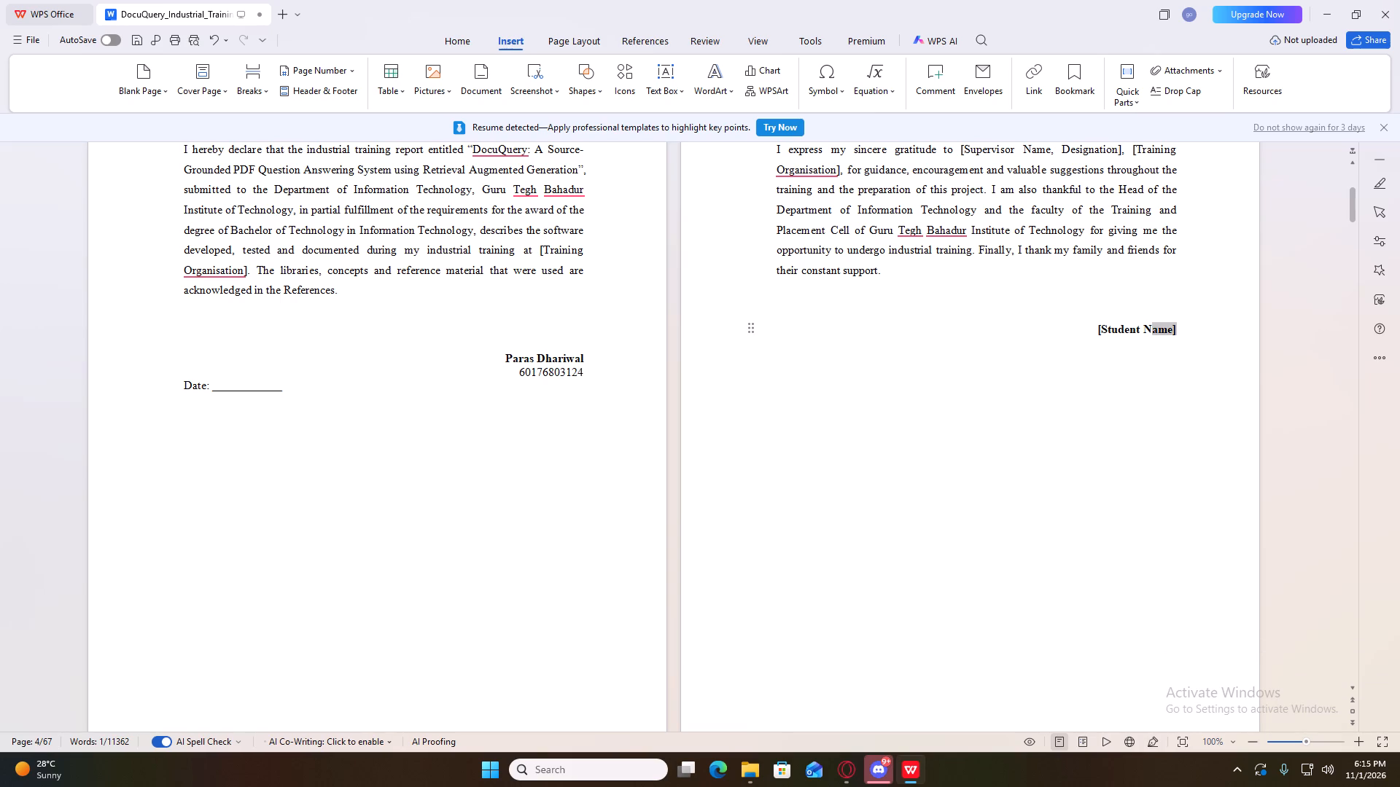
drag(1154, 332, 1108, 330)
click(1170, 326)
double_click(1175, 327)
drag(1175, 331, 1101, 338)
key(BackSpace)
key(BackSpace)
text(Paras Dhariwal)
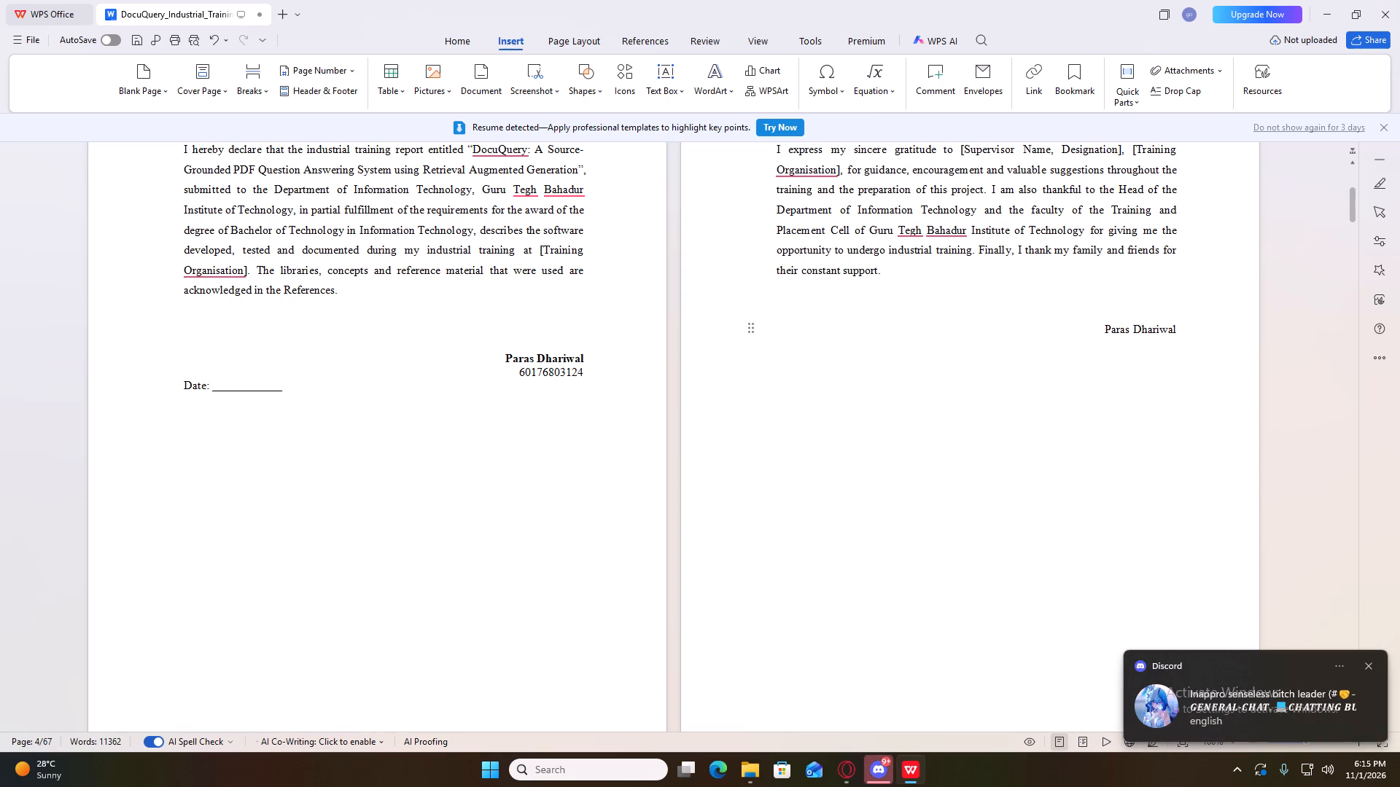
Make the student's name at the end of the Acknowledgement page bold.
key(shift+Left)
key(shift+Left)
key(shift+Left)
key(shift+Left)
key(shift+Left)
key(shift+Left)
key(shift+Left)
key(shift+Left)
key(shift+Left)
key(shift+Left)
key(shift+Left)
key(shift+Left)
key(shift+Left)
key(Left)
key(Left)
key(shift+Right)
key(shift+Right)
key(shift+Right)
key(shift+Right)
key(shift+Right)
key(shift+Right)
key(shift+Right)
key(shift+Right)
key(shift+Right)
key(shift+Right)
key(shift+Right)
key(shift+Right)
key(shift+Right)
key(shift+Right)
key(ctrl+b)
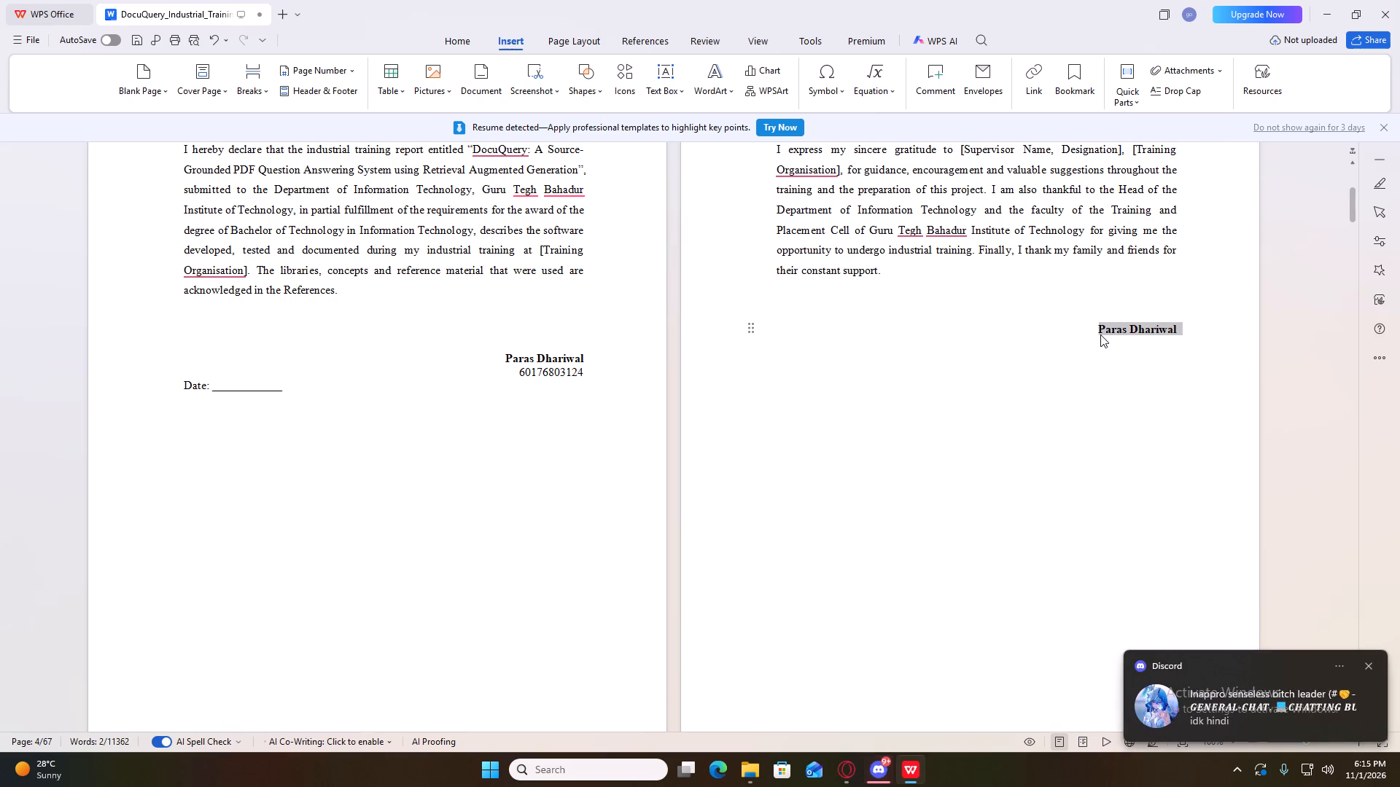
click(903, 423)
Look over the Abstract pages that follow the acknowledgement.
scroll(902, 422, down, 10)
scroll(818, 430, down, 6)
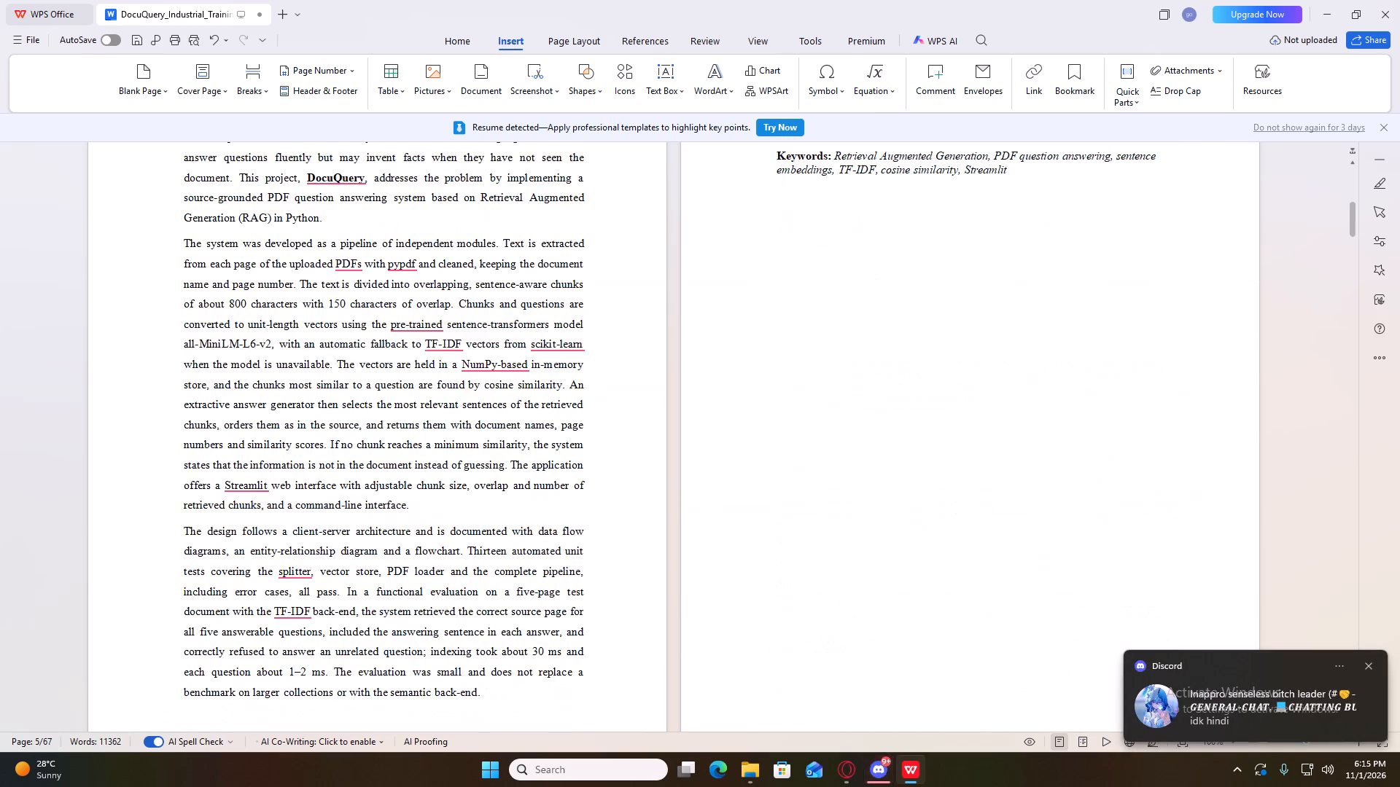
scroll(685, 459, down, 5)
scroll(679, 416, up, 7)
scroll(686, 404, down, 1)
scroll(688, 399, up, 7)
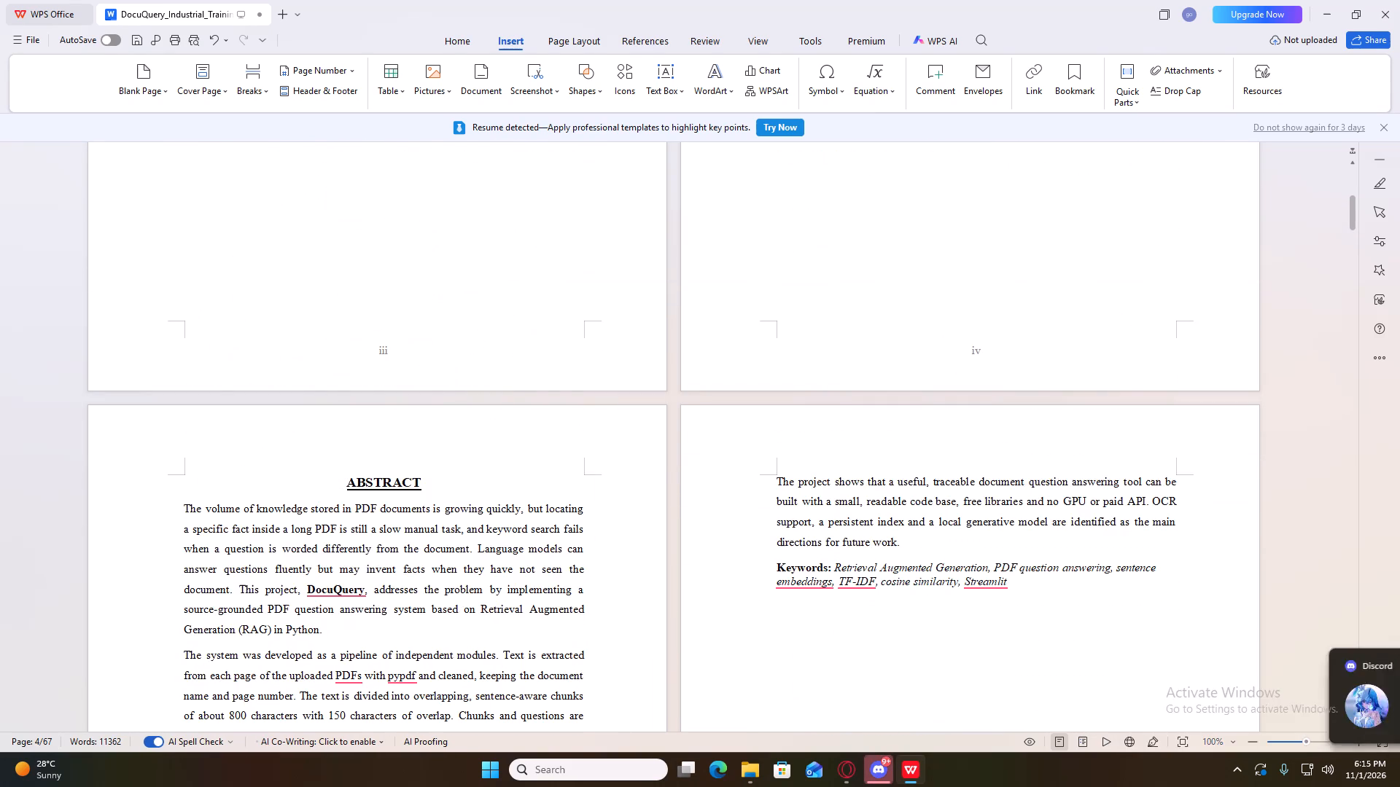
scroll(694, 388, down, 5)
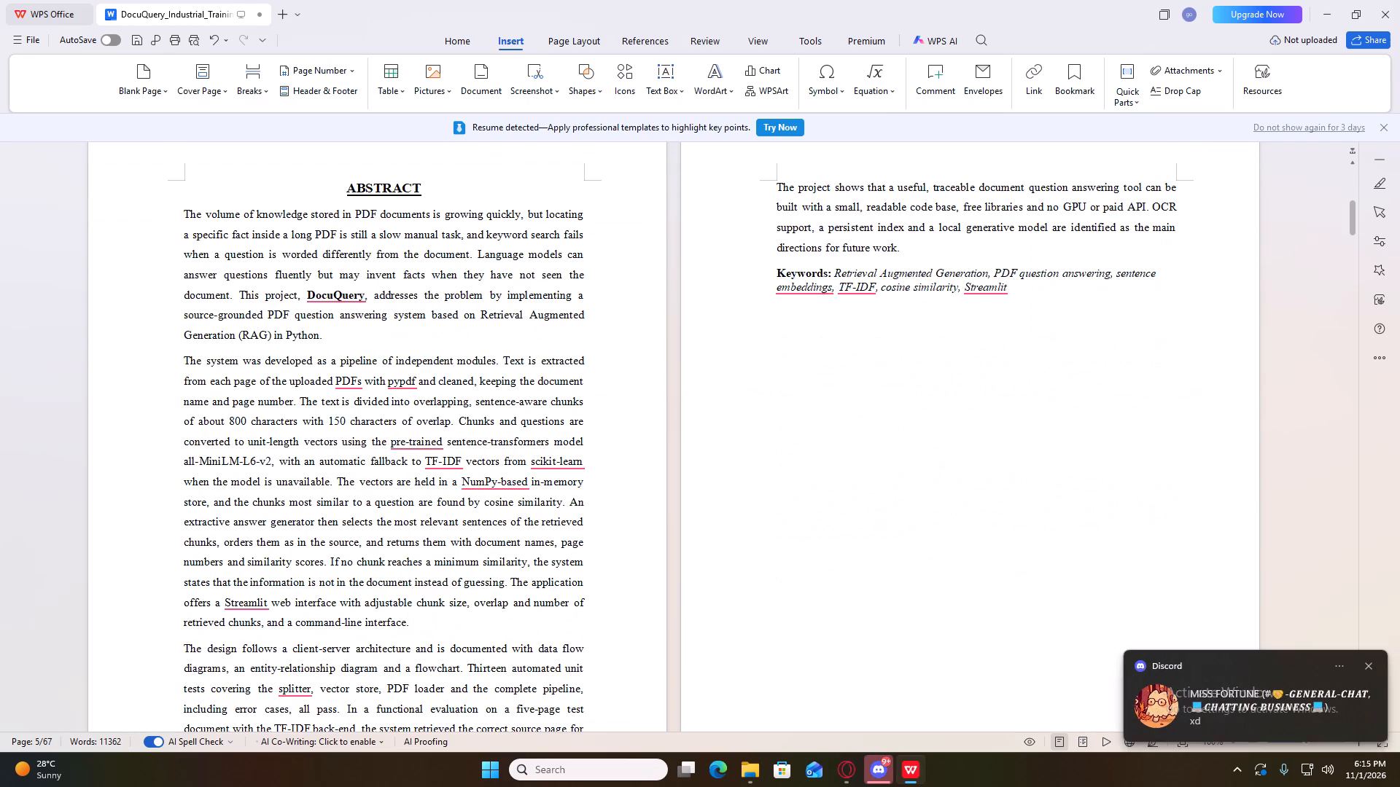
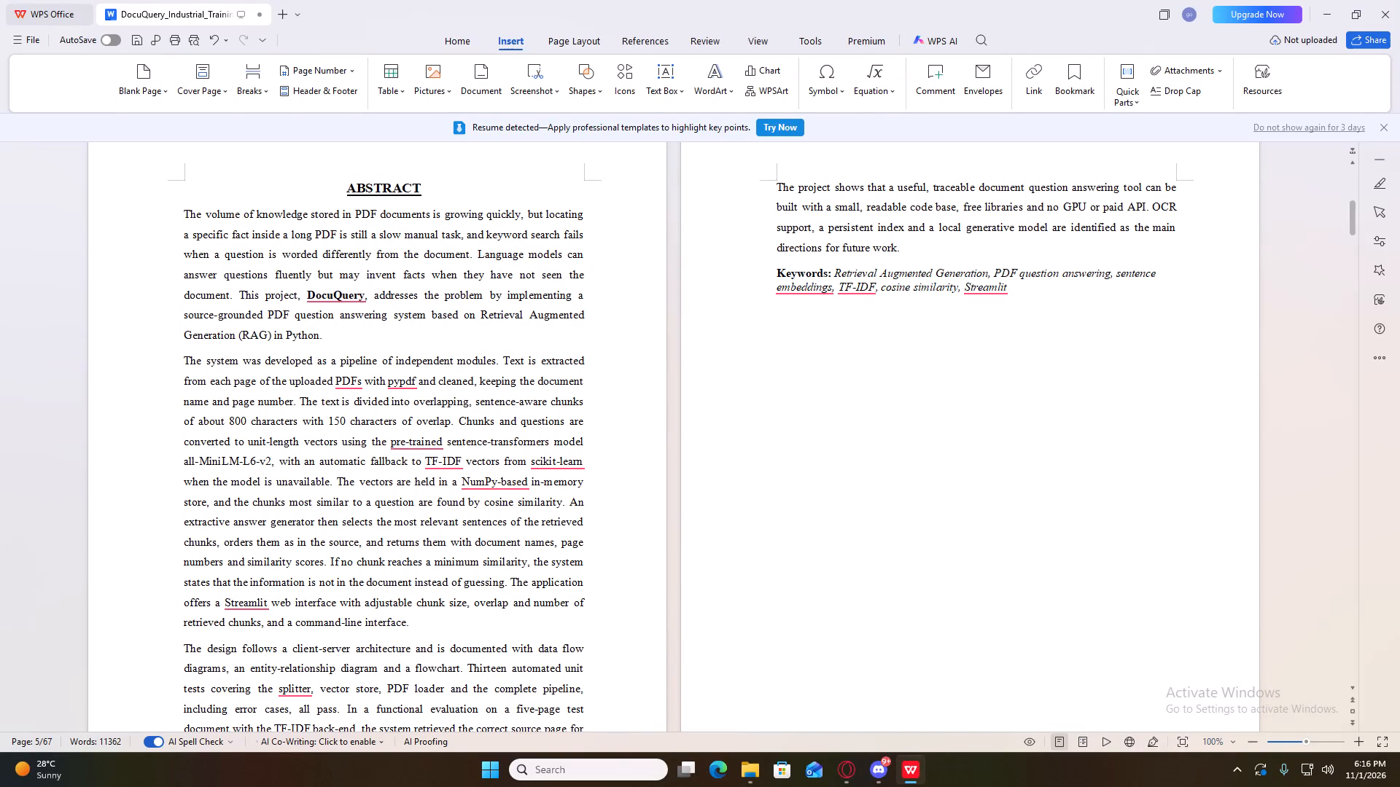
Look over the rest of the Abstract, the contents, the lists of tables and figures, and the opening pages of Chapter One.
scroll(450, 320, down, 1)
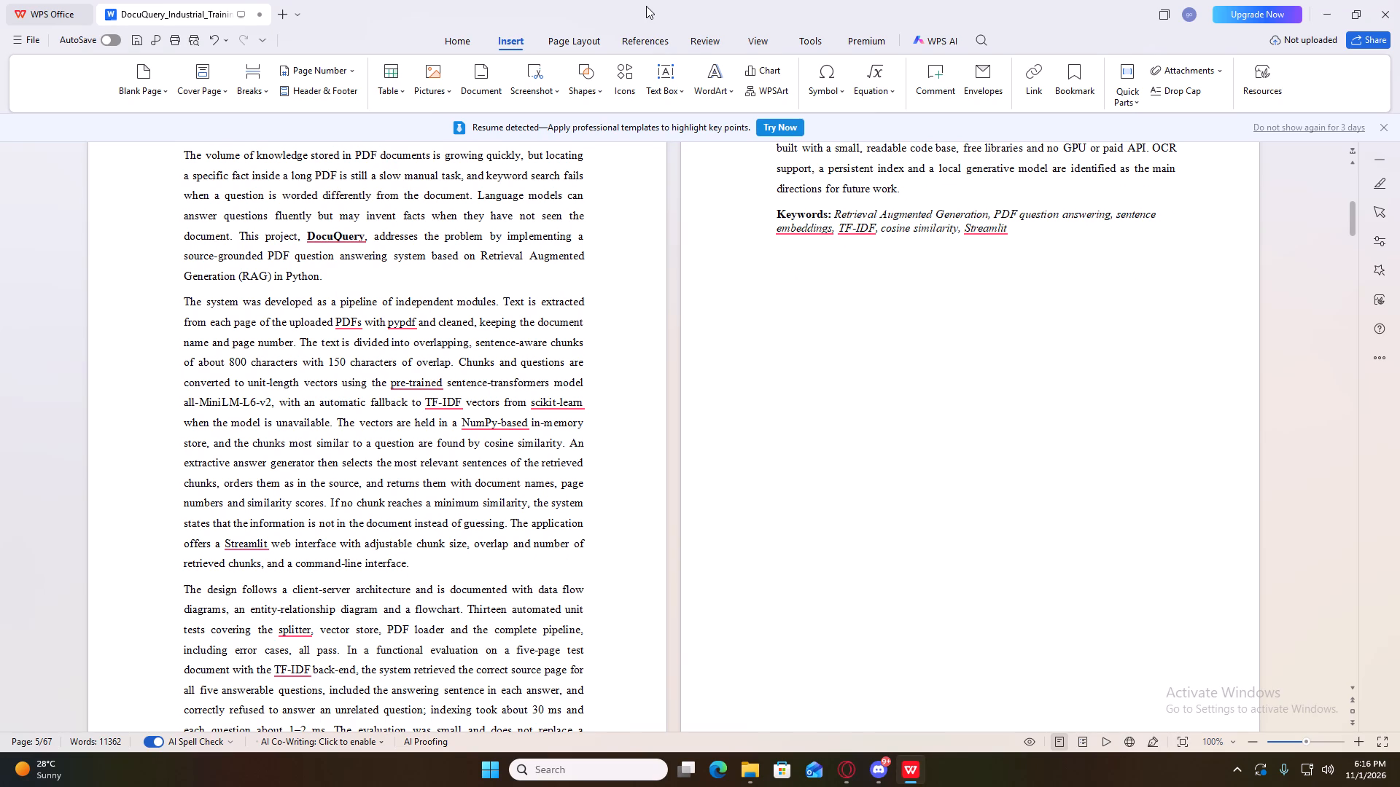
scroll(572, 333, down, 2)
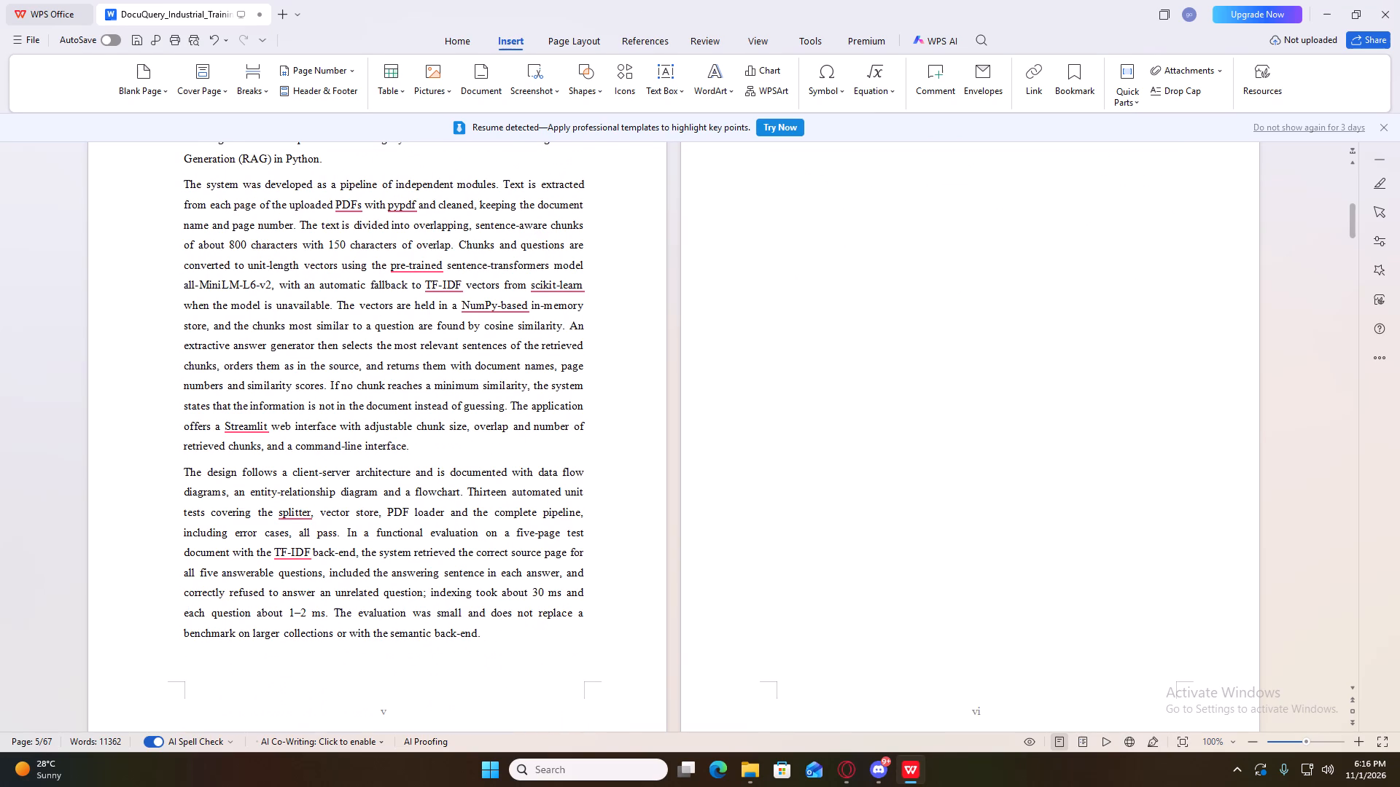
scroll(560, 340, down, 2)
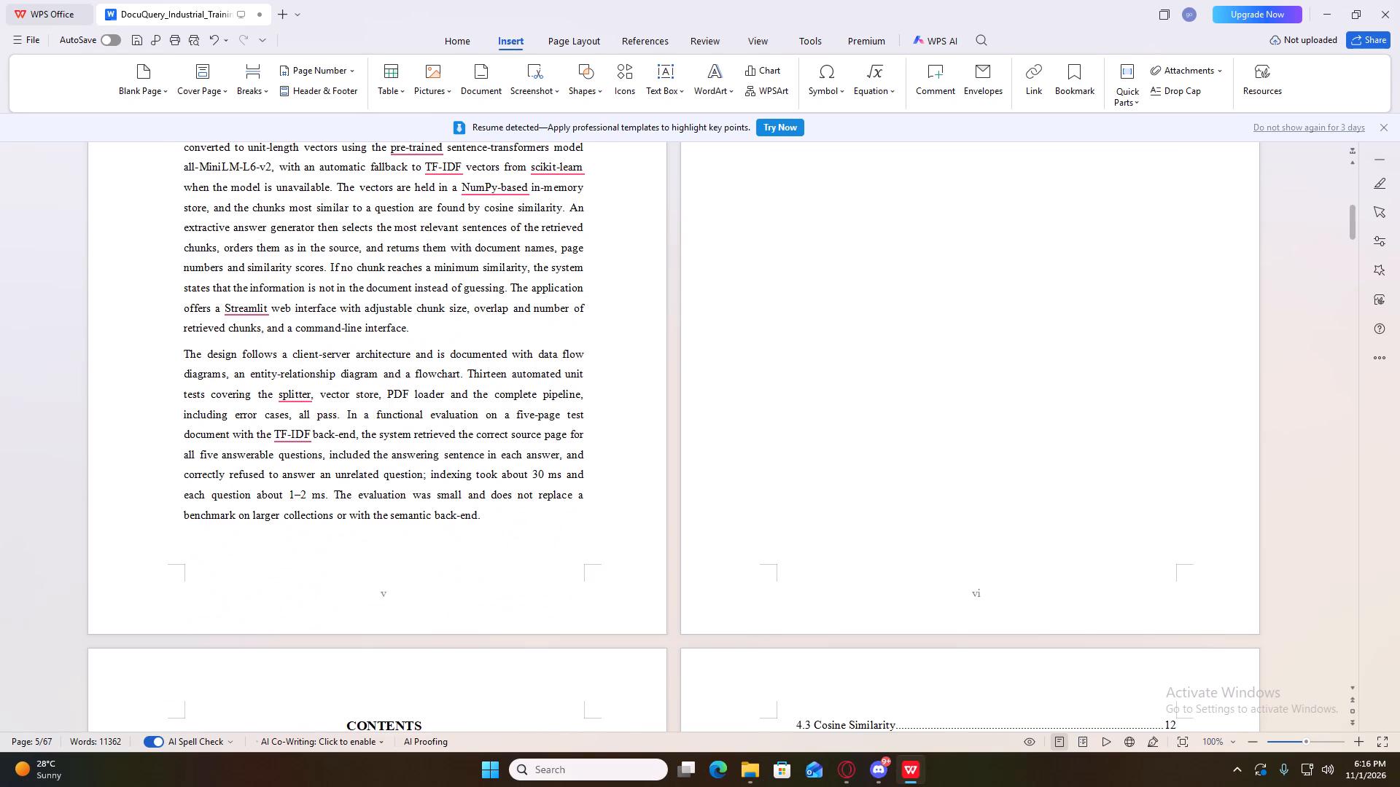
scroll(564, 339, down, 7)
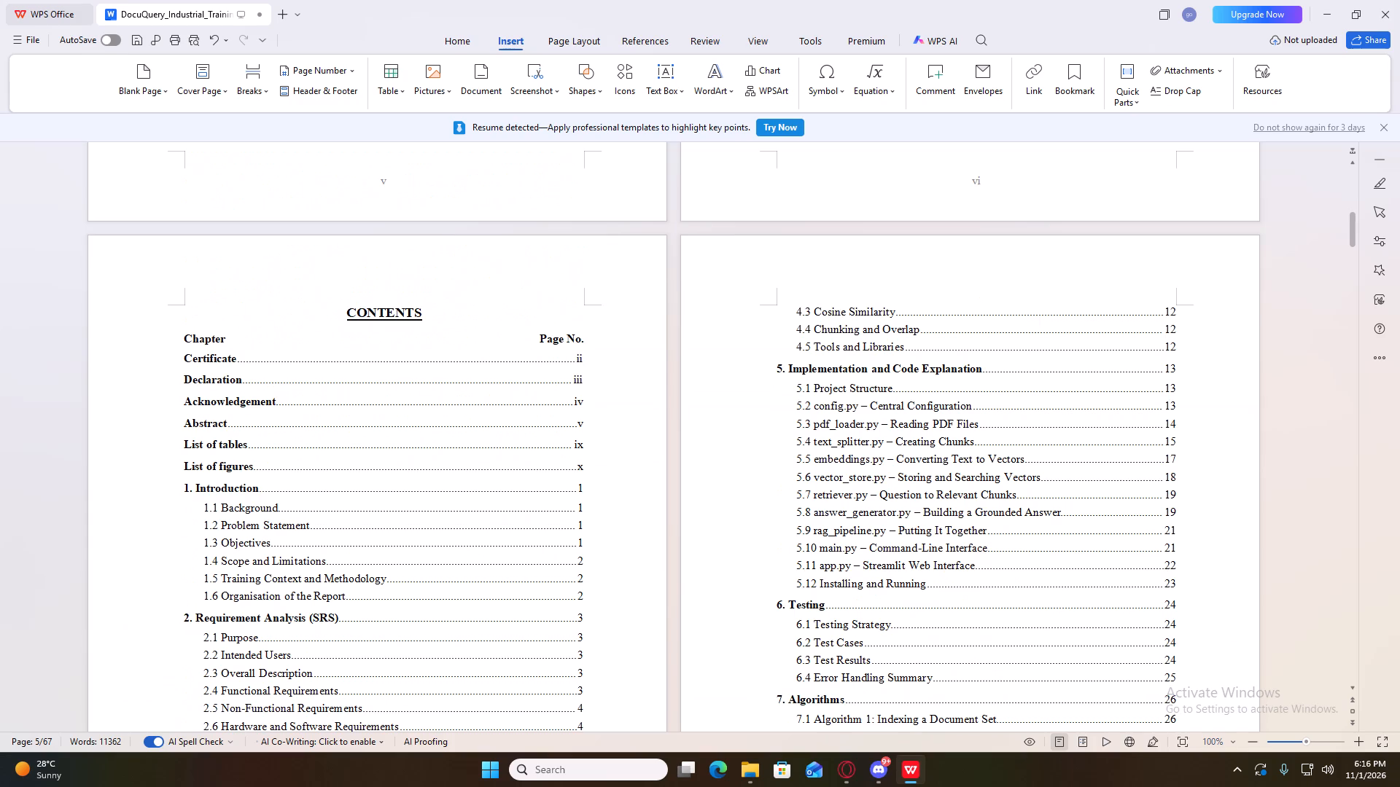
scroll(561, 319, down, 3)
scroll(615, 348, down, 4)
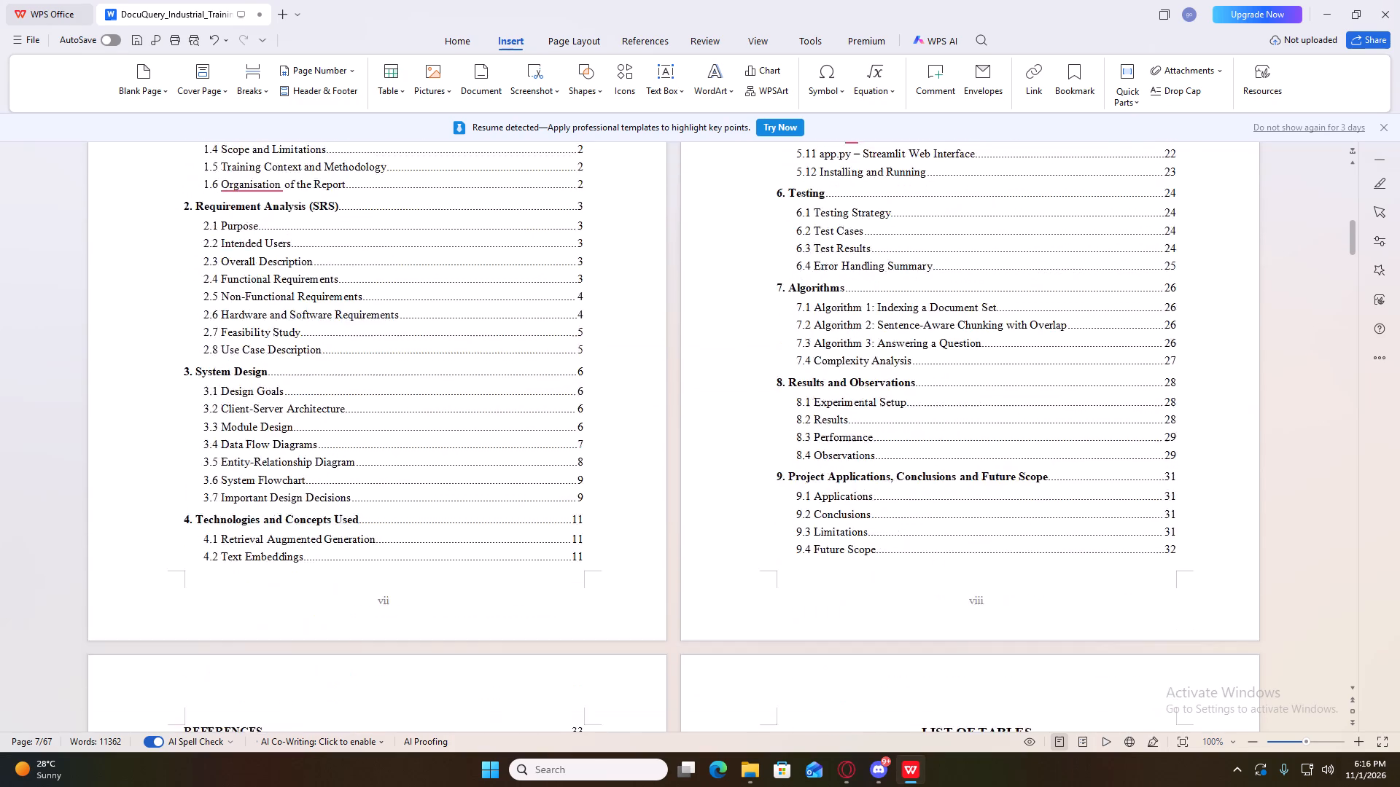
scroll(620, 343, down, 7)
scroll(685, 372, down, 3)
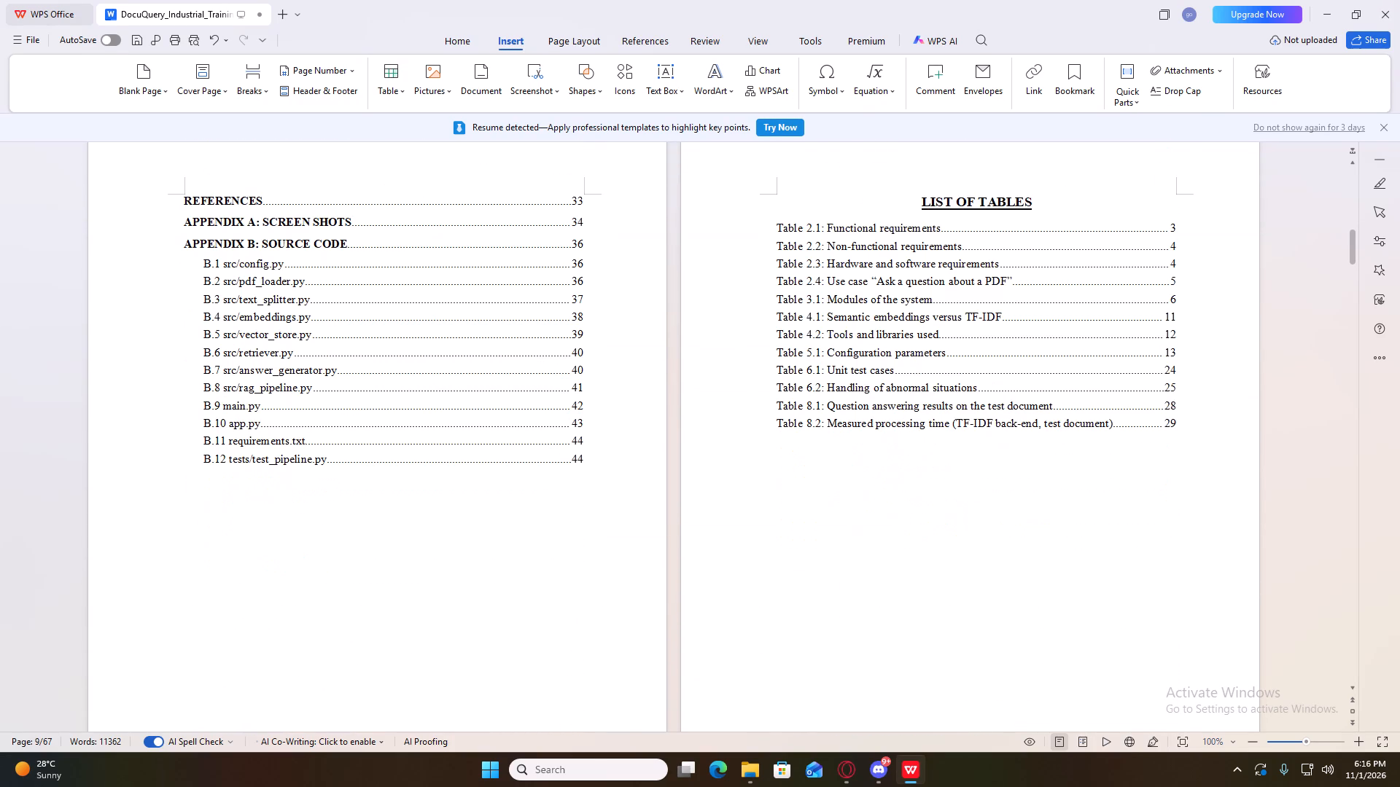
scroll(686, 373, down, 10)
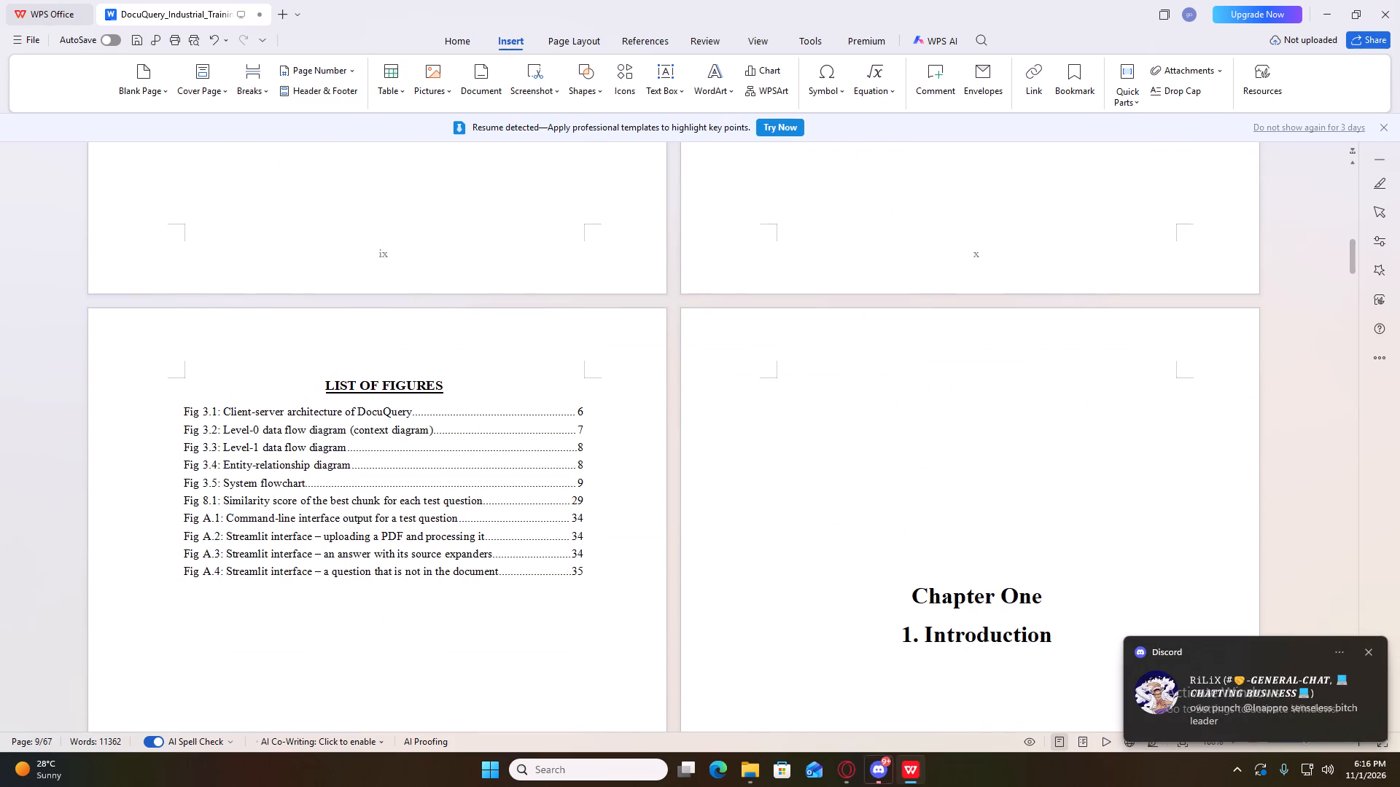
scroll(690, 373, down, 16)
scroll(692, 375, down, 5)
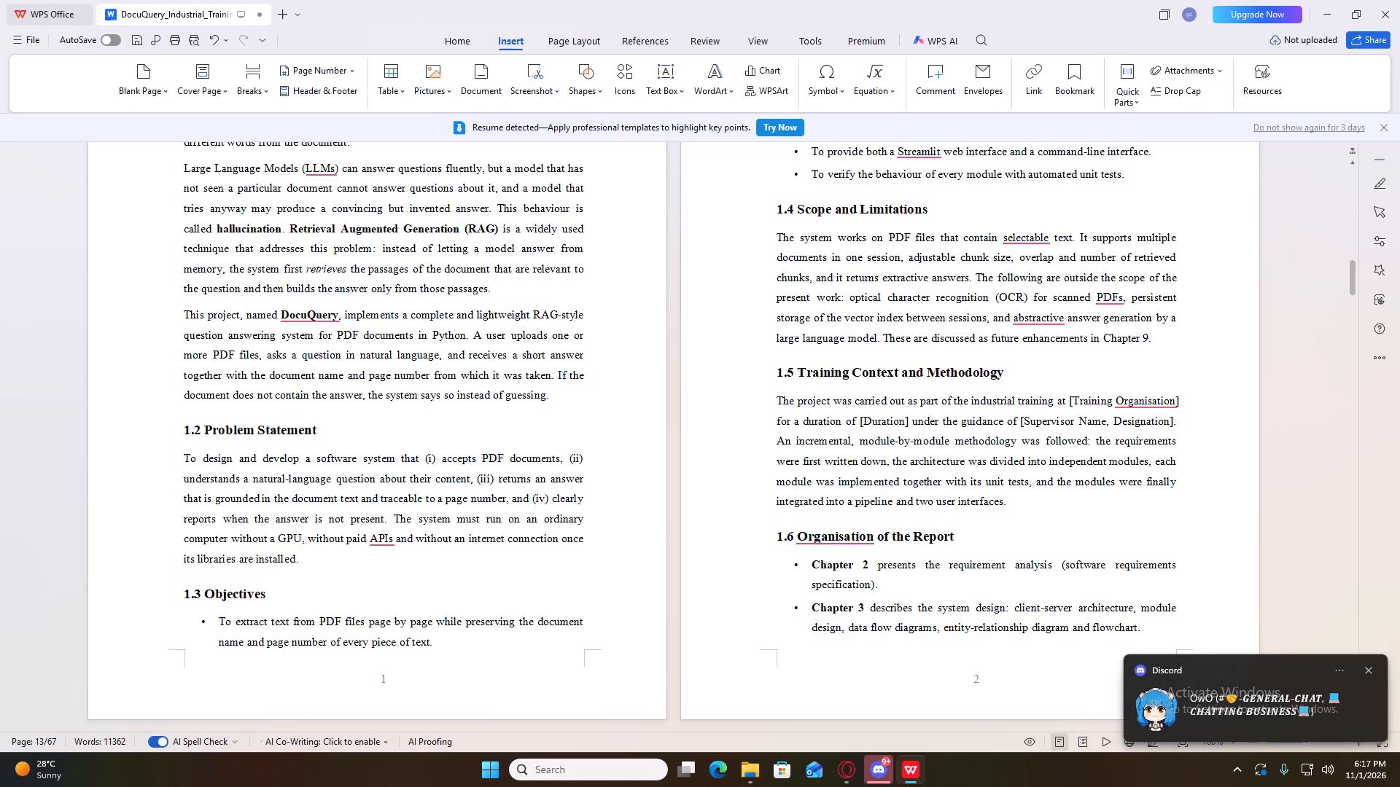
Change the word "syllabi" to "syllabus" in the first paragraph of section 1.1 Background.
scroll(673, 456, up, 2)
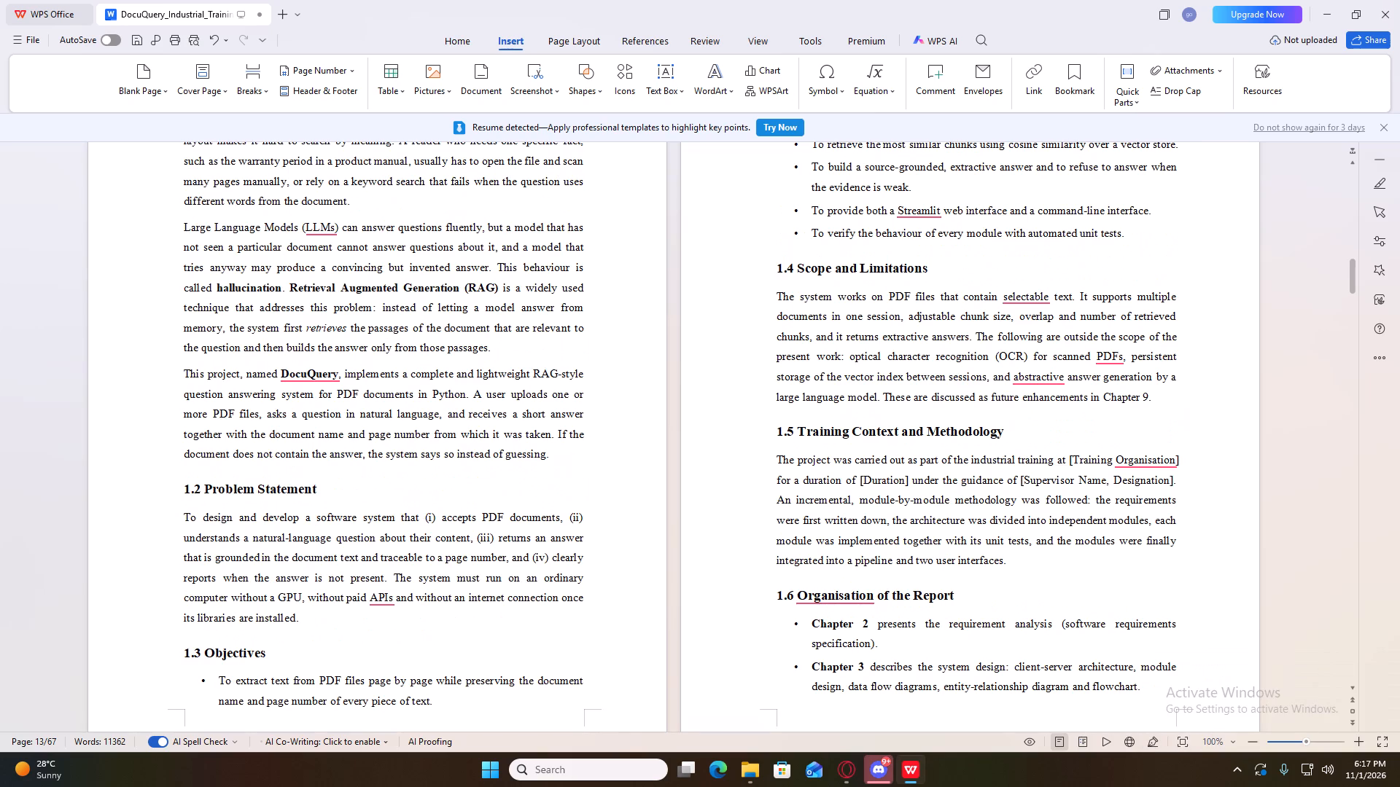
scroll(673, 456, up, 2)
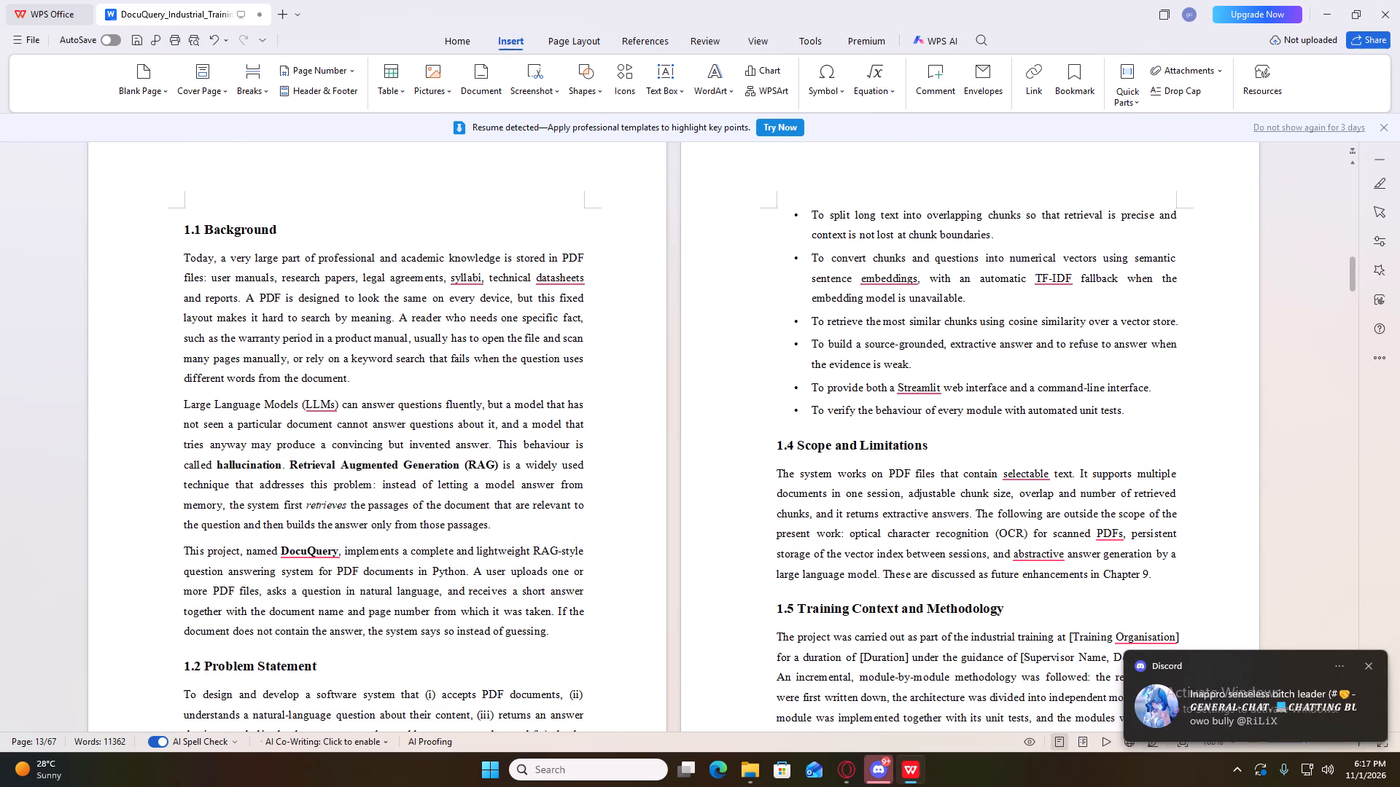
click(482, 277)
key(Left)
key(BackSpace)
key(Right)
key(BackSpace)
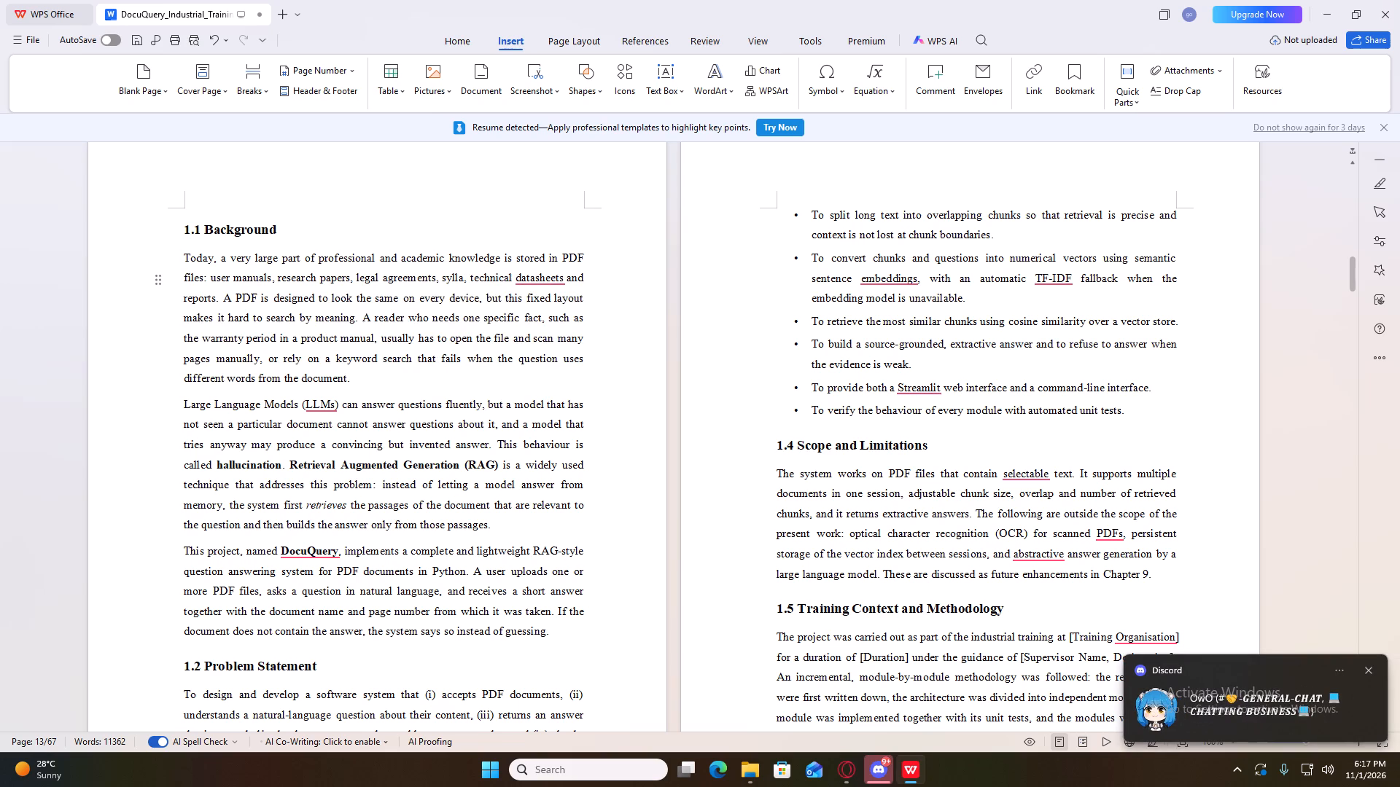
text(bus)
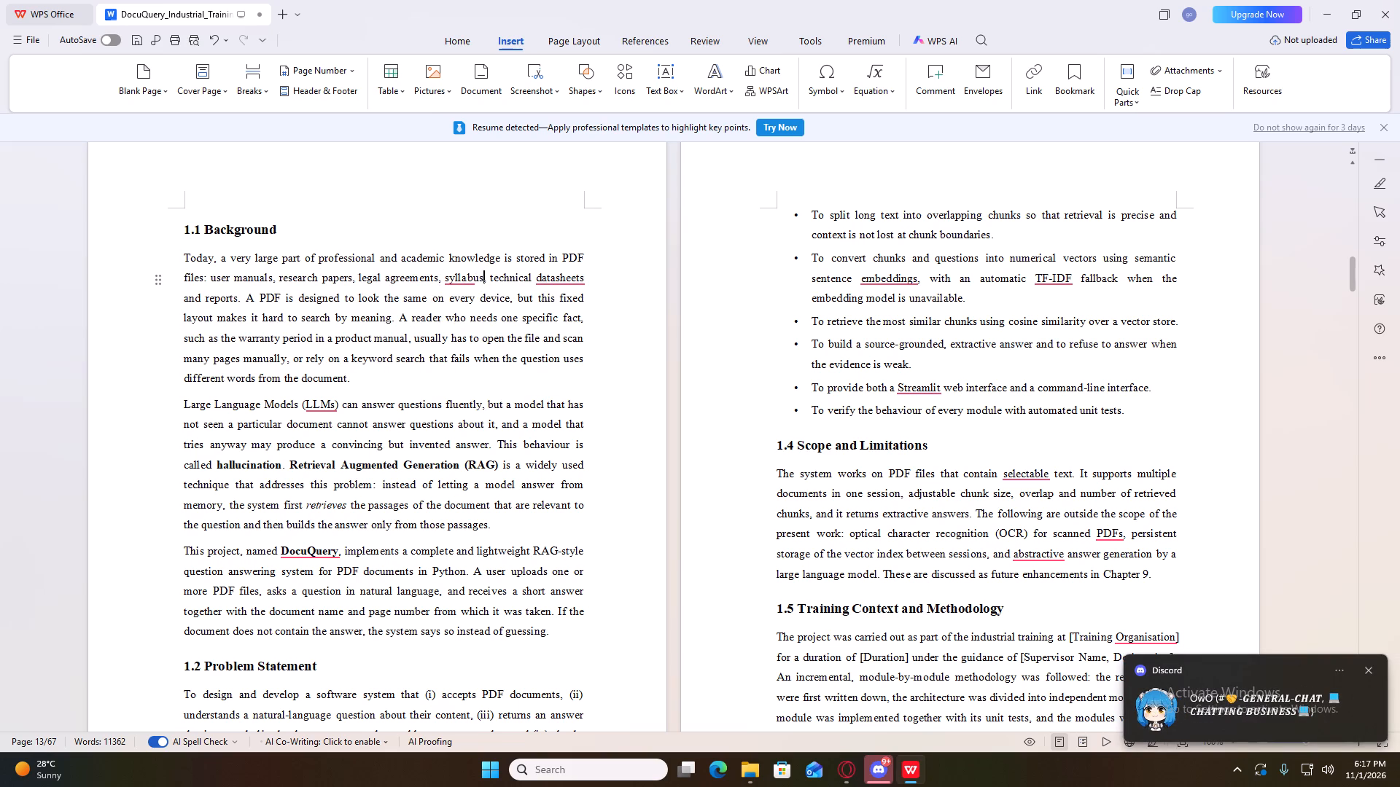
click(577, 315)
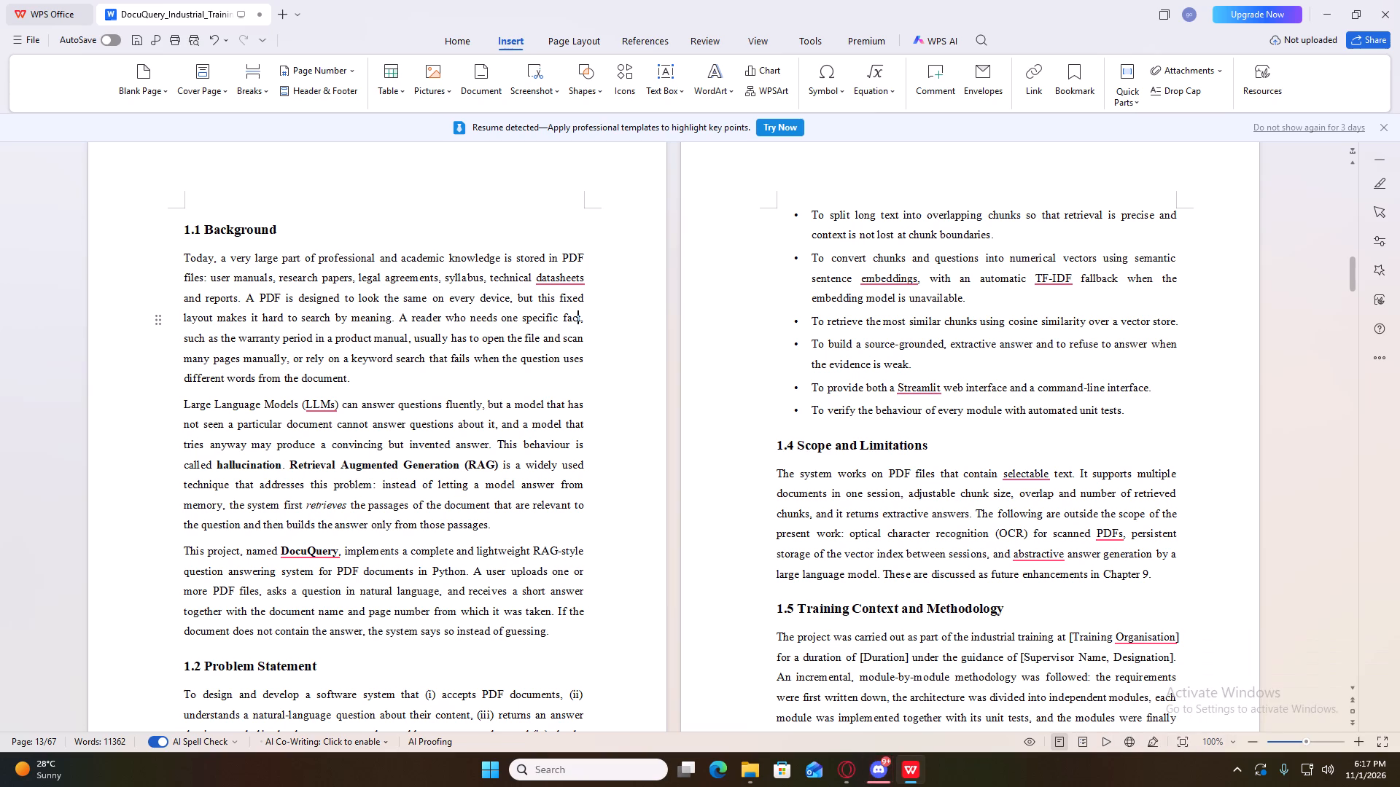
Read through the remaining Chapter One sections, from the problem statement to the organisation of the report.
scroll(555, 359, down, 6)
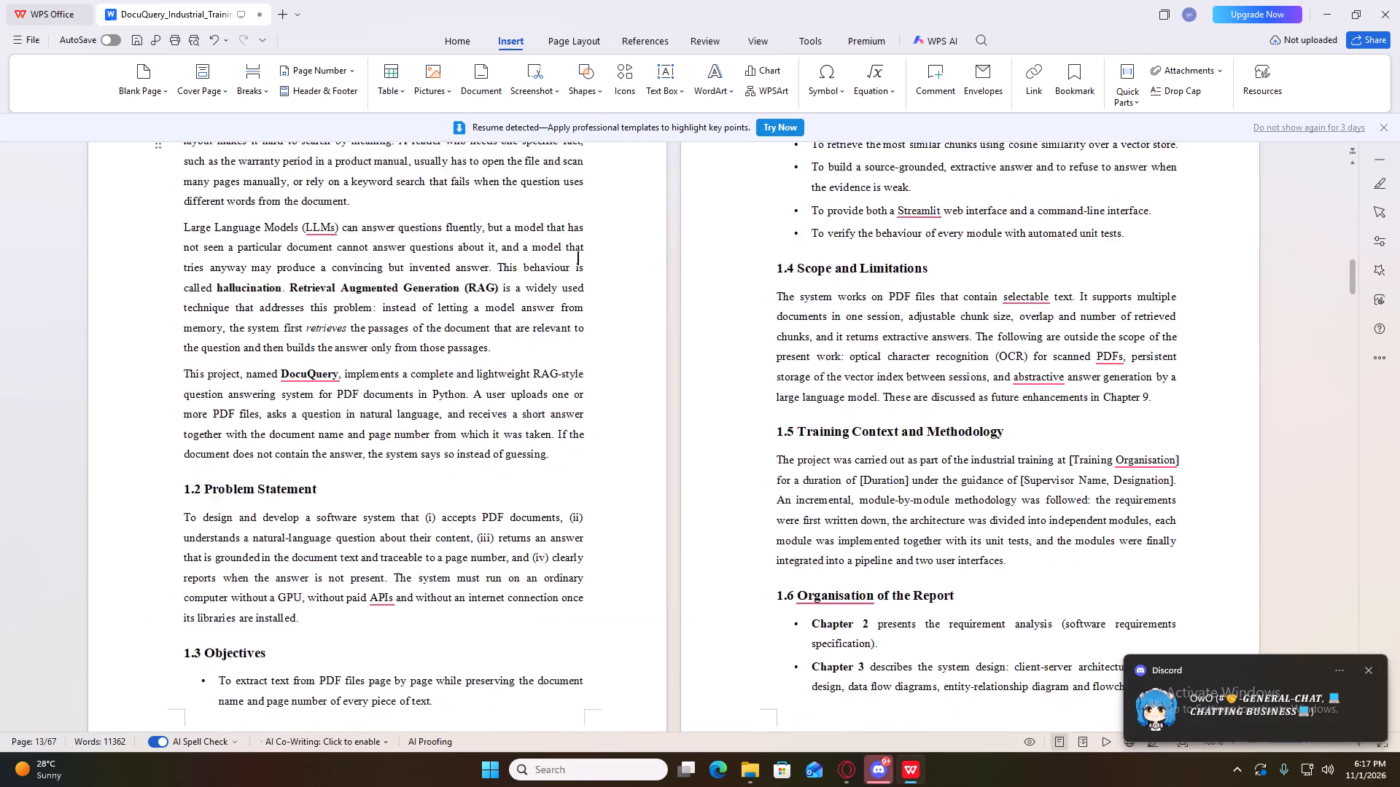
scroll(564, 388, down, 2)
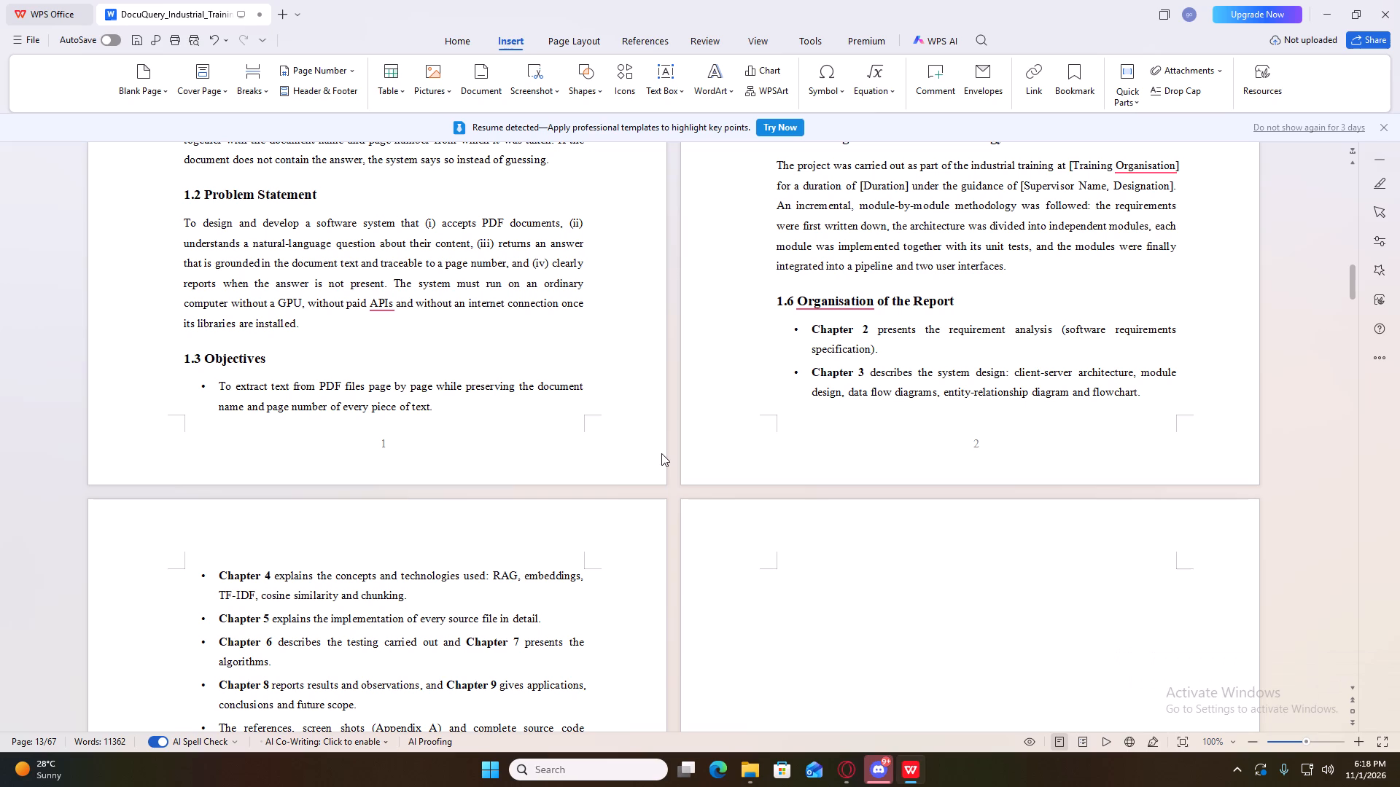
scroll(661, 453, down, 1)
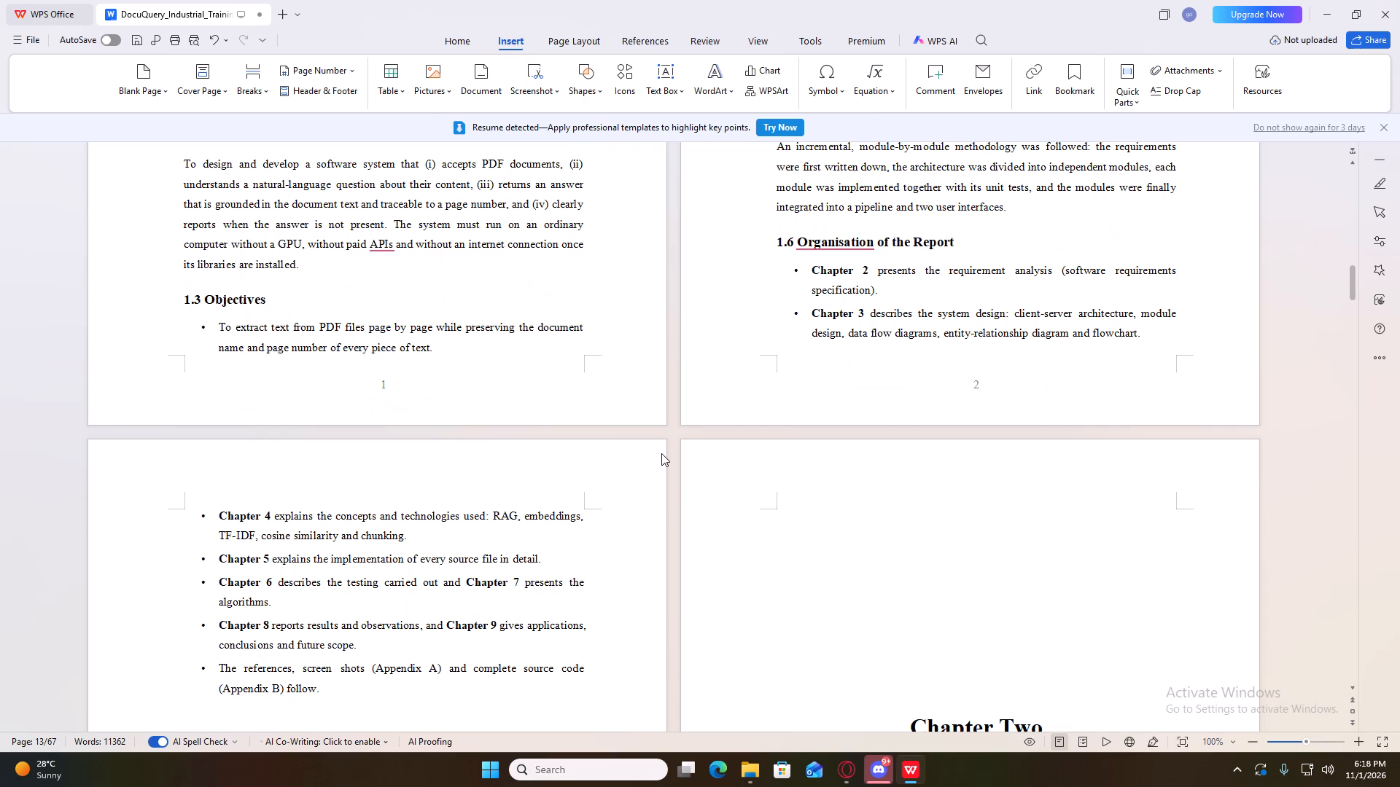
scroll(653, 352, down, 4)
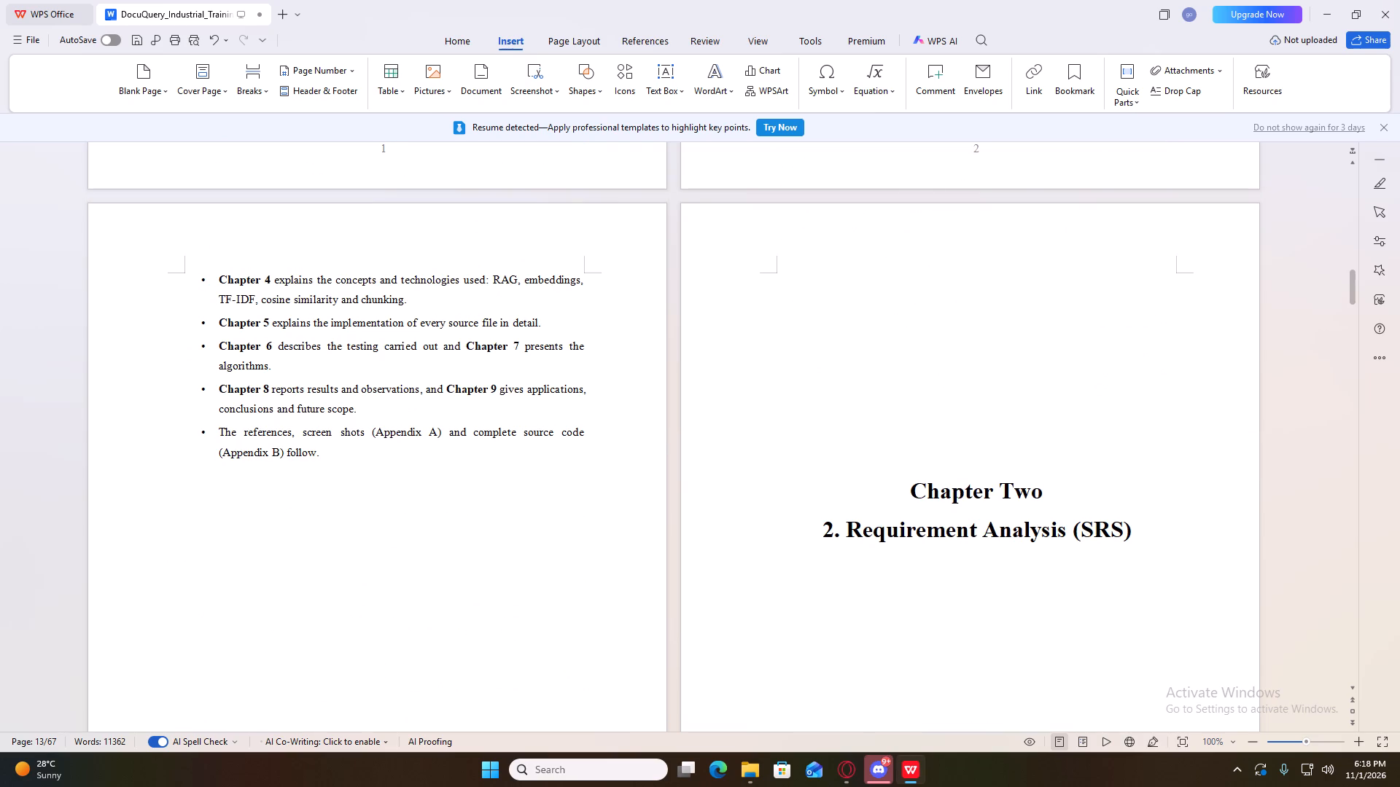
scroll(793, 368, up, 4)
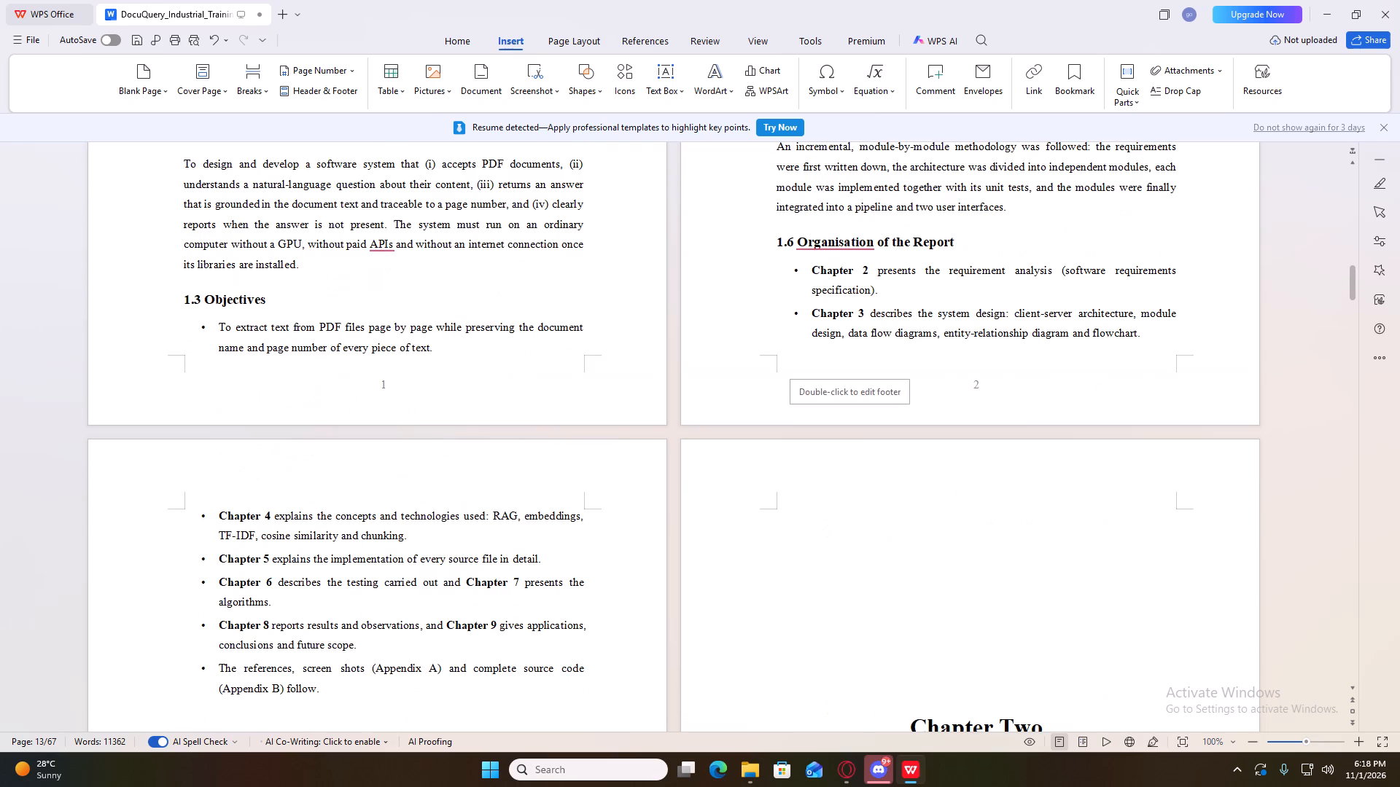
scroll(840, 375, up, 4)
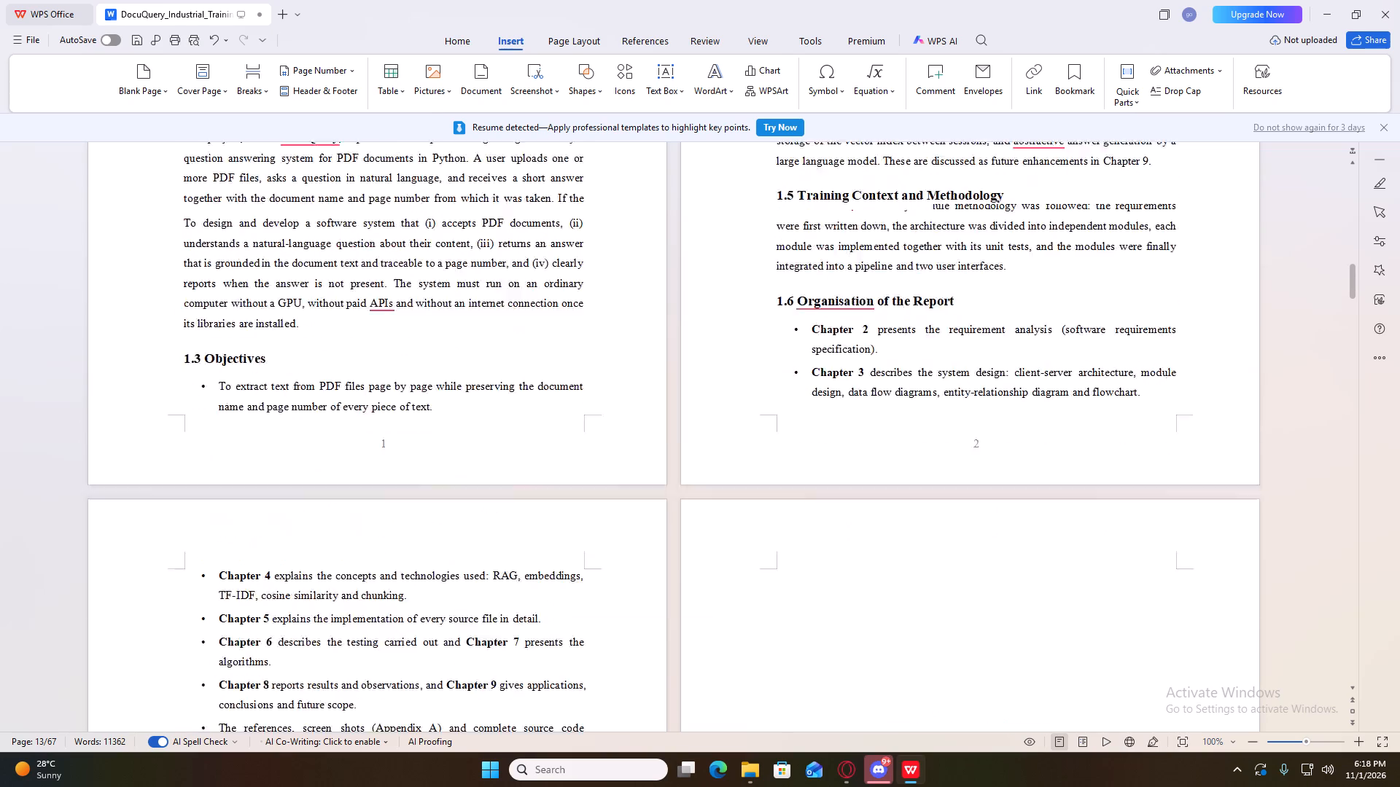
scroll(839, 375, up, 1)
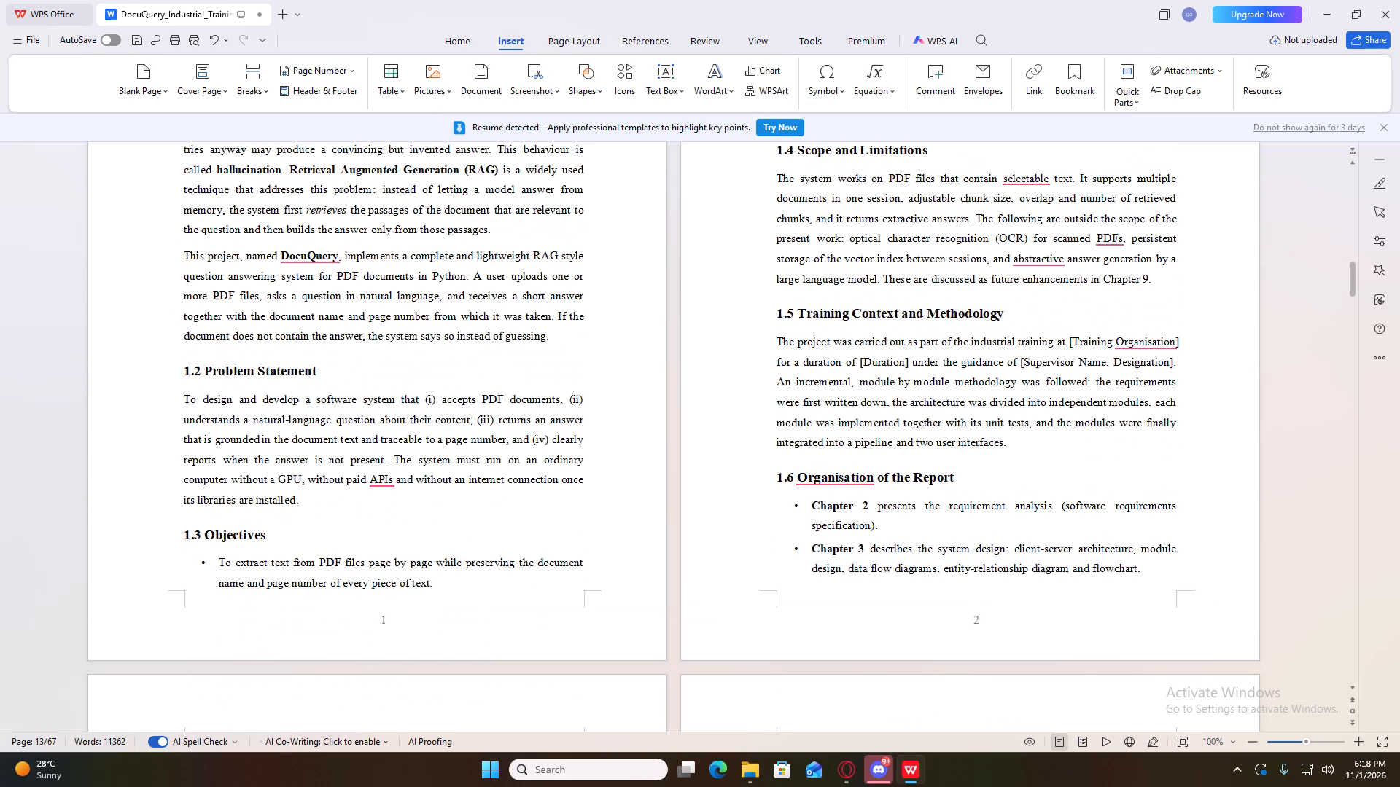
scroll(898, 488, down, 5)
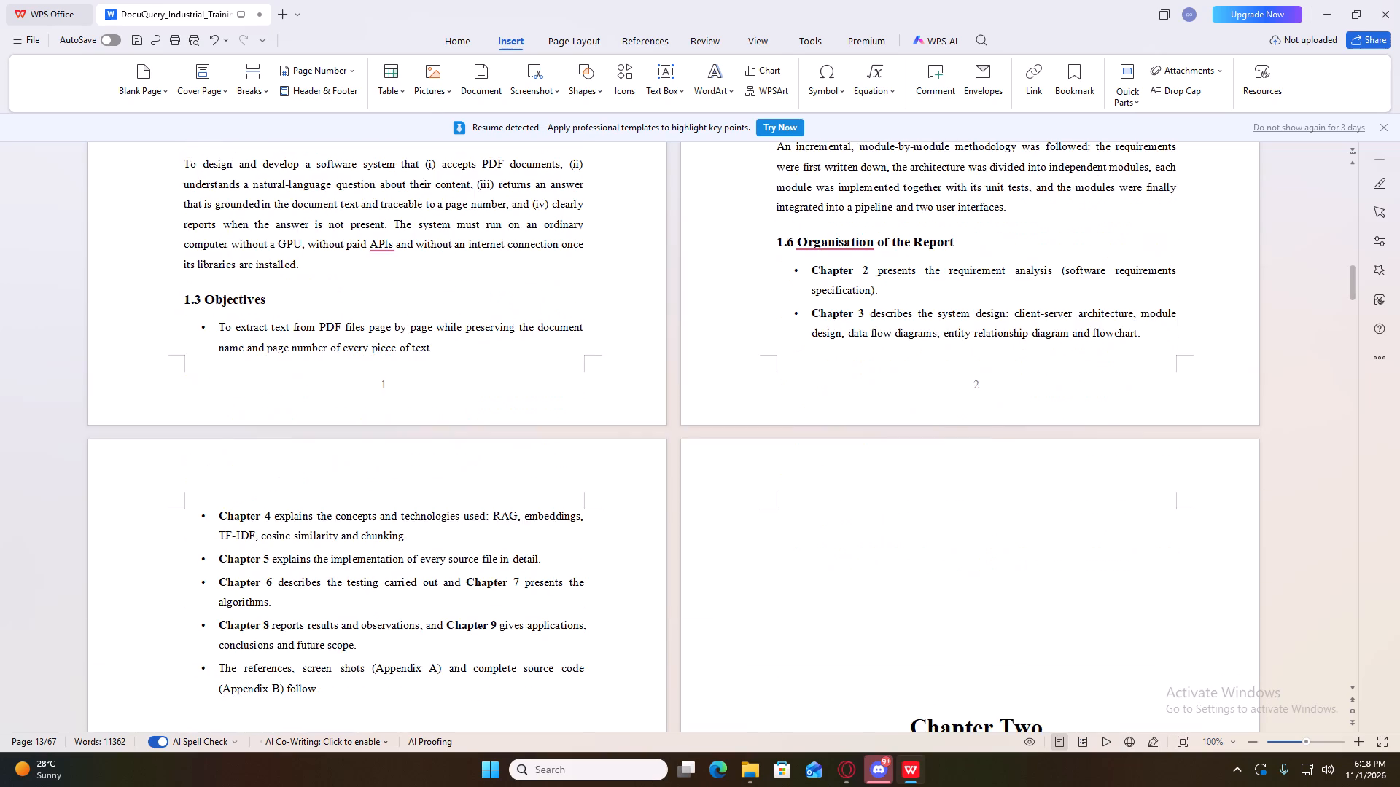
scroll(894, 489, down, 5)
scroll(892, 489, up, 8)
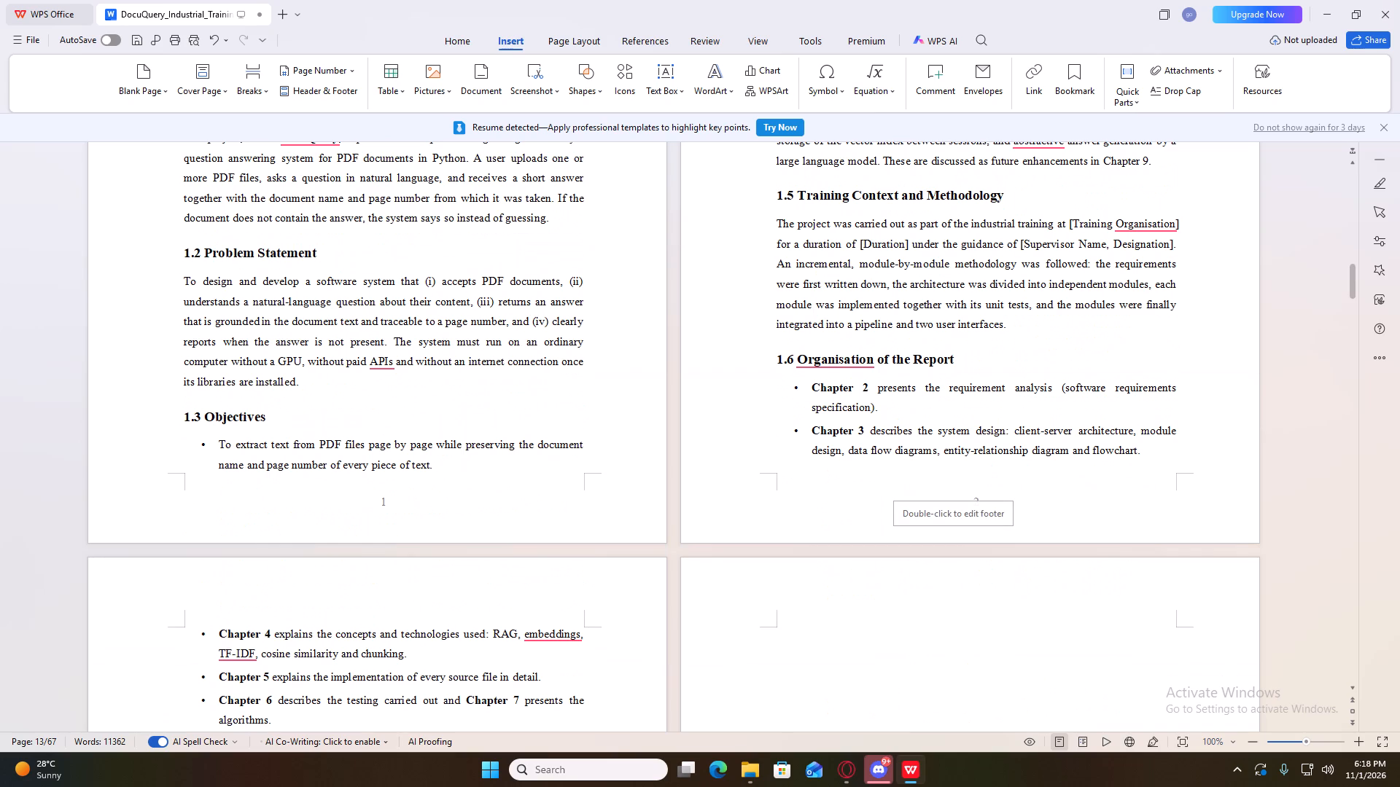
Review the Chapter Two requirement analysis, including its functional, non-functional, and hardware and software requirement tables.
scroll(892, 486, down, 15)
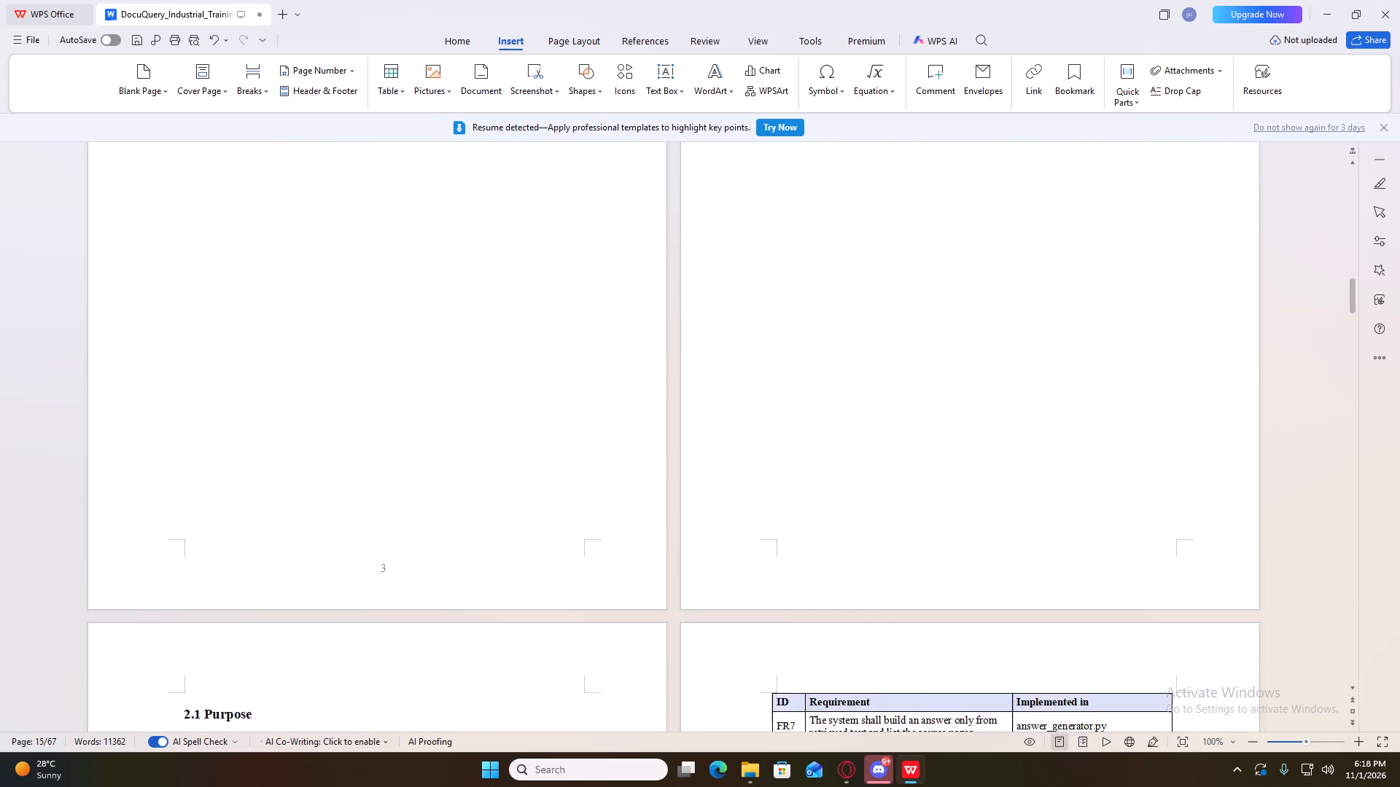
scroll(884, 490, down, 4)
scroll(867, 493, up, 5)
scroll(859, 496, down, 7)
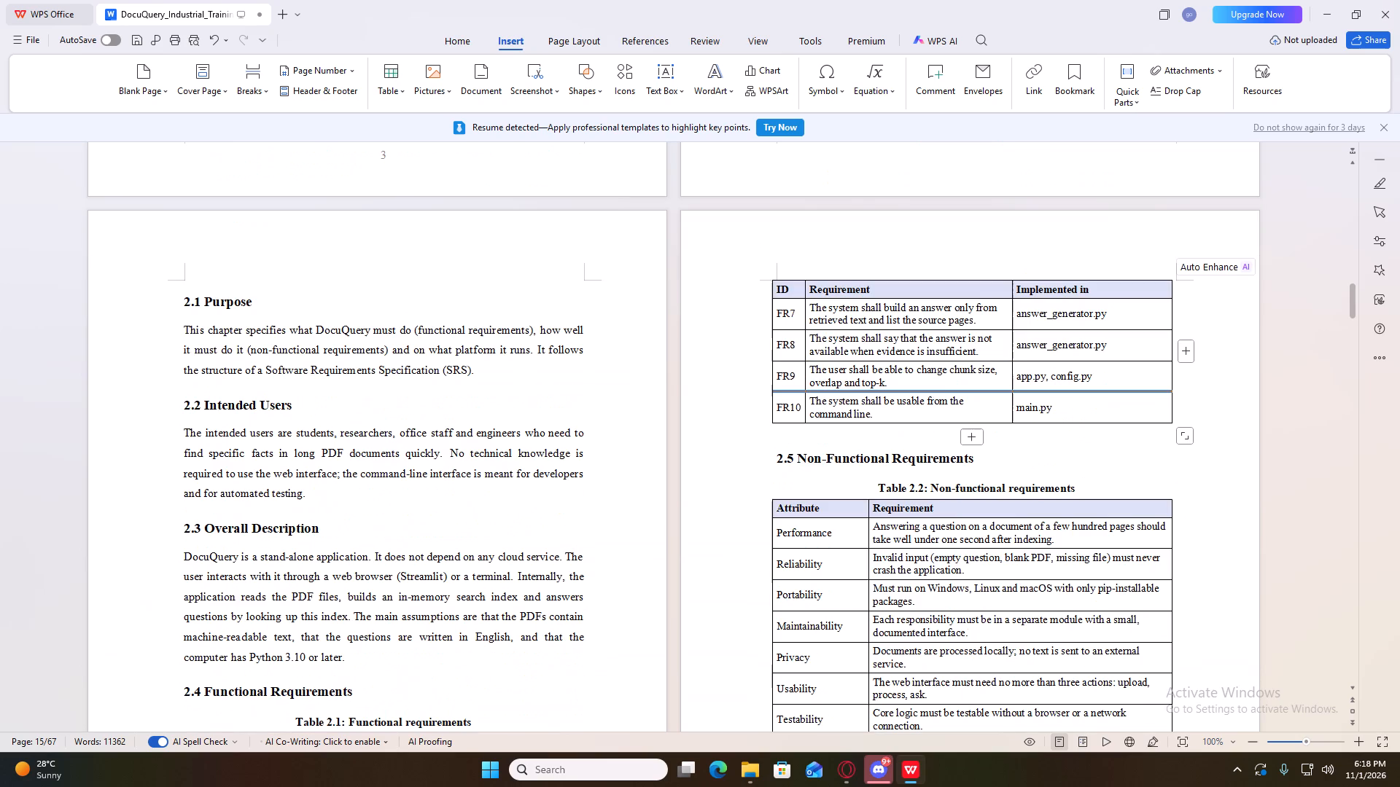
scroll(850, 509, down, 2)
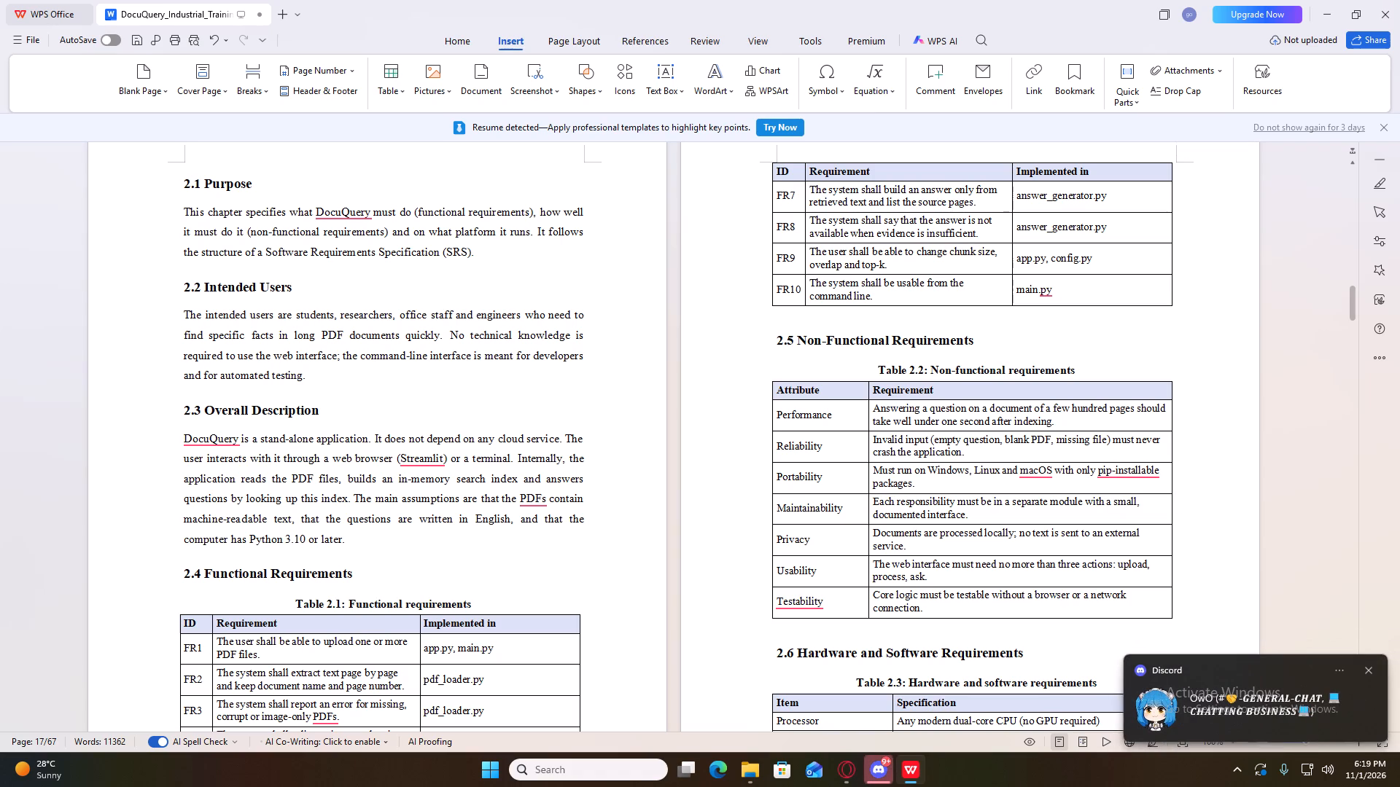
scroll(497, 453, down, 4)
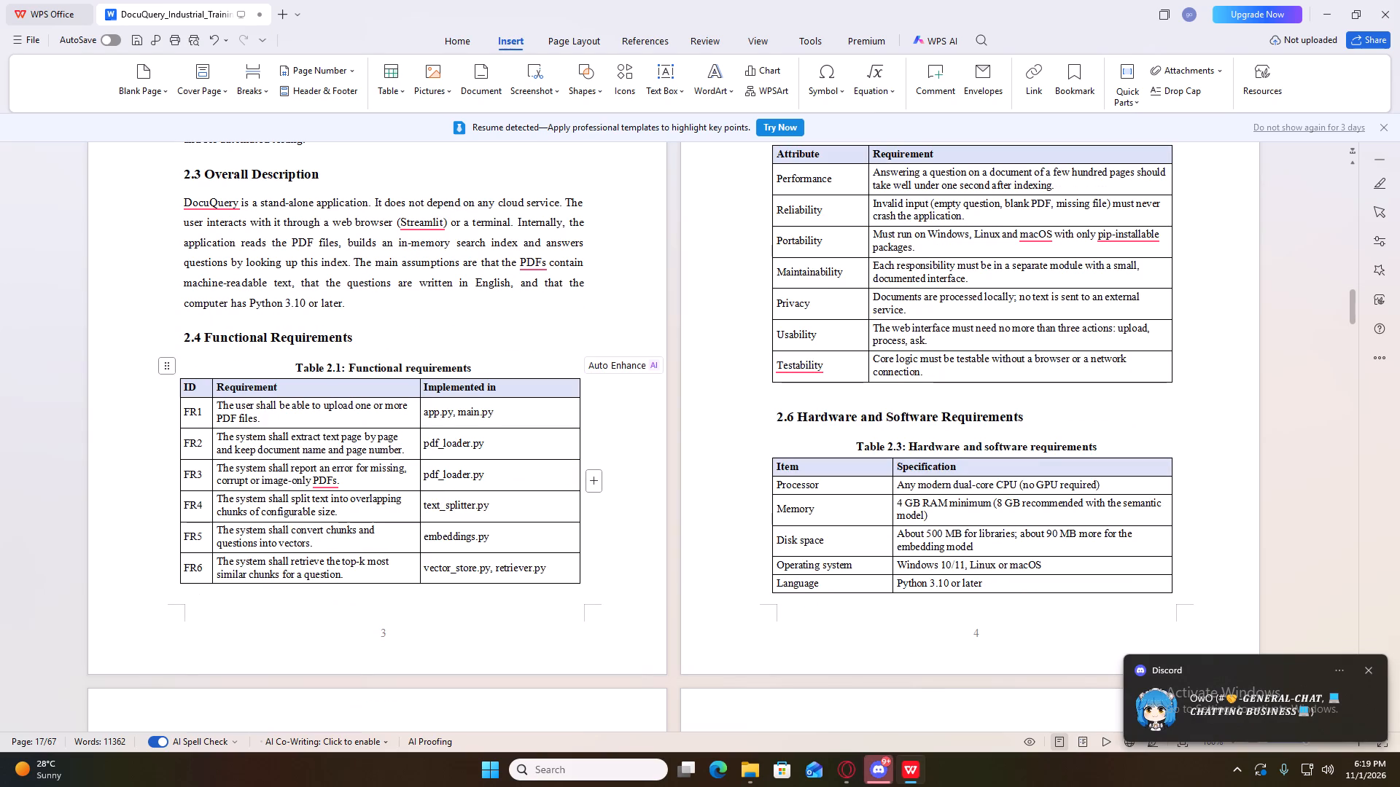
Switch to File Explorer and look through the .steamlit, data, src and tests subfolders of the docuquery source code.
click(734, 776)
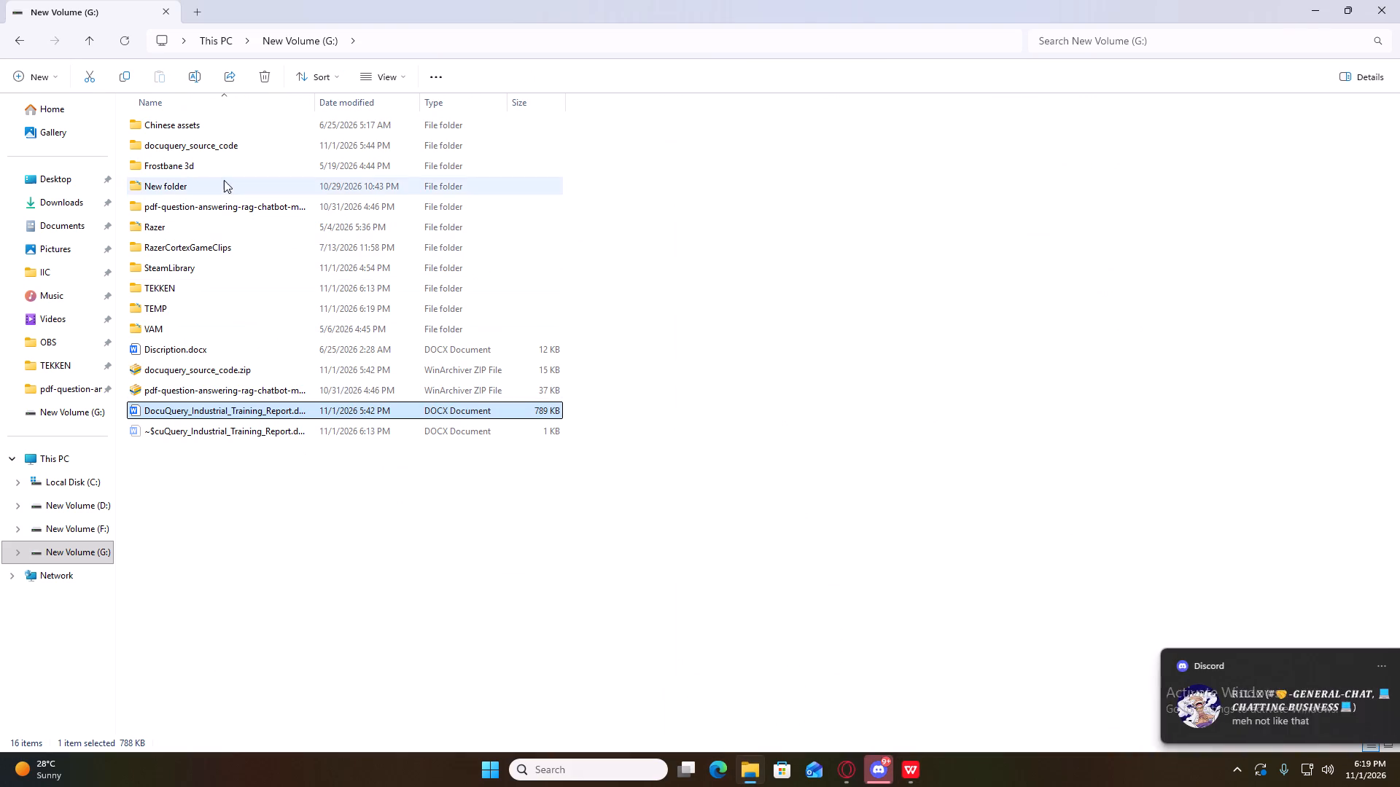
double_click(246, 151)
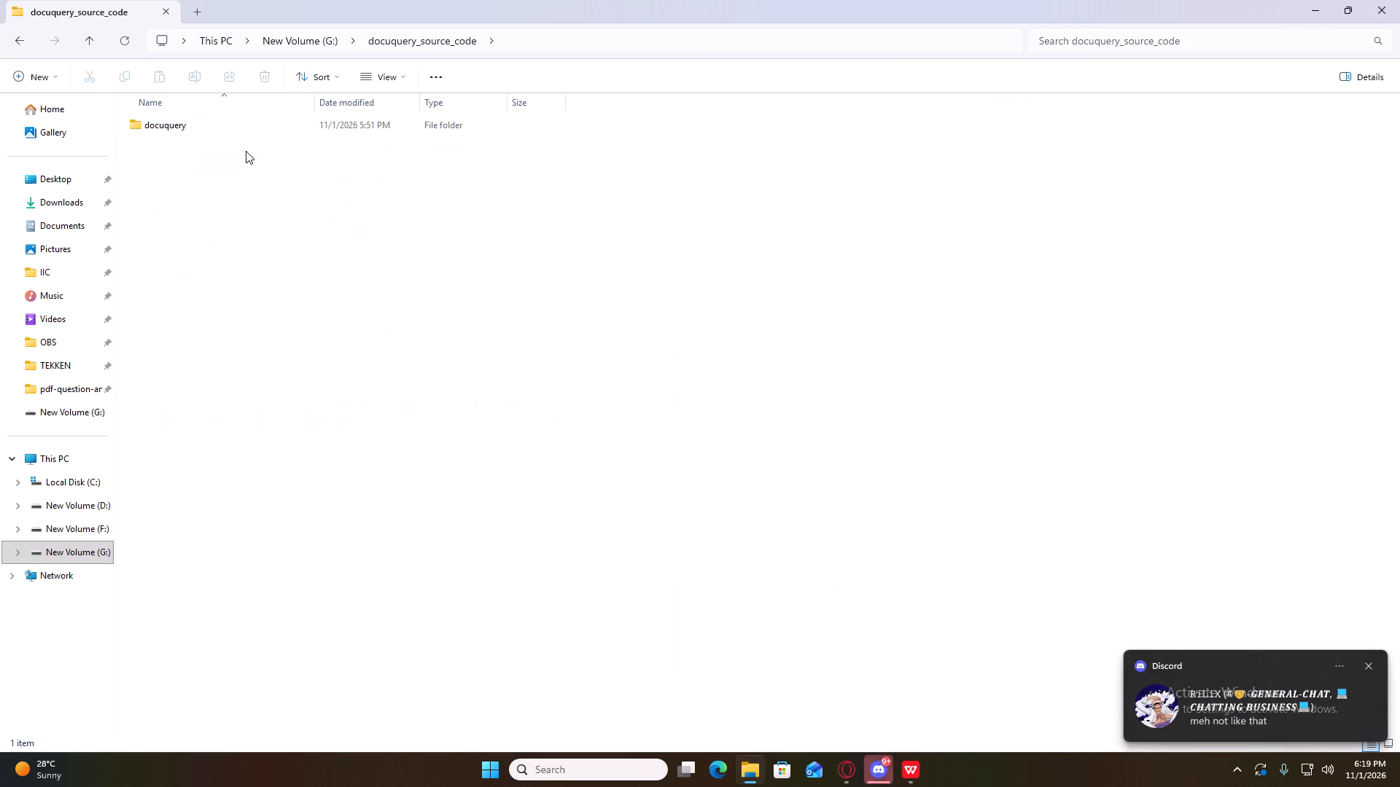
click(246, 136)
double_click(262, 121)
double_click(260, 125)
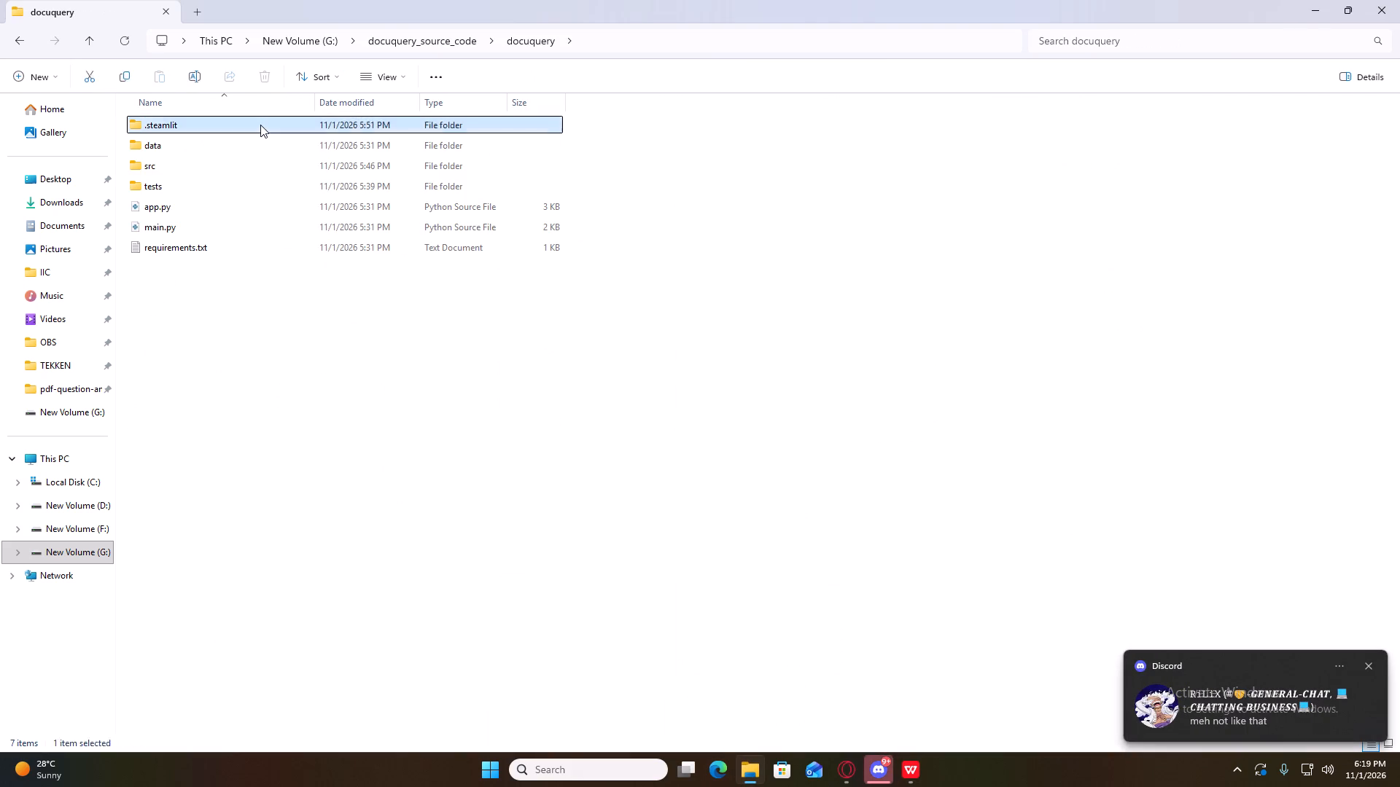
key(BackSpace)
key(Down)
key(Return)
key(BackSpace)
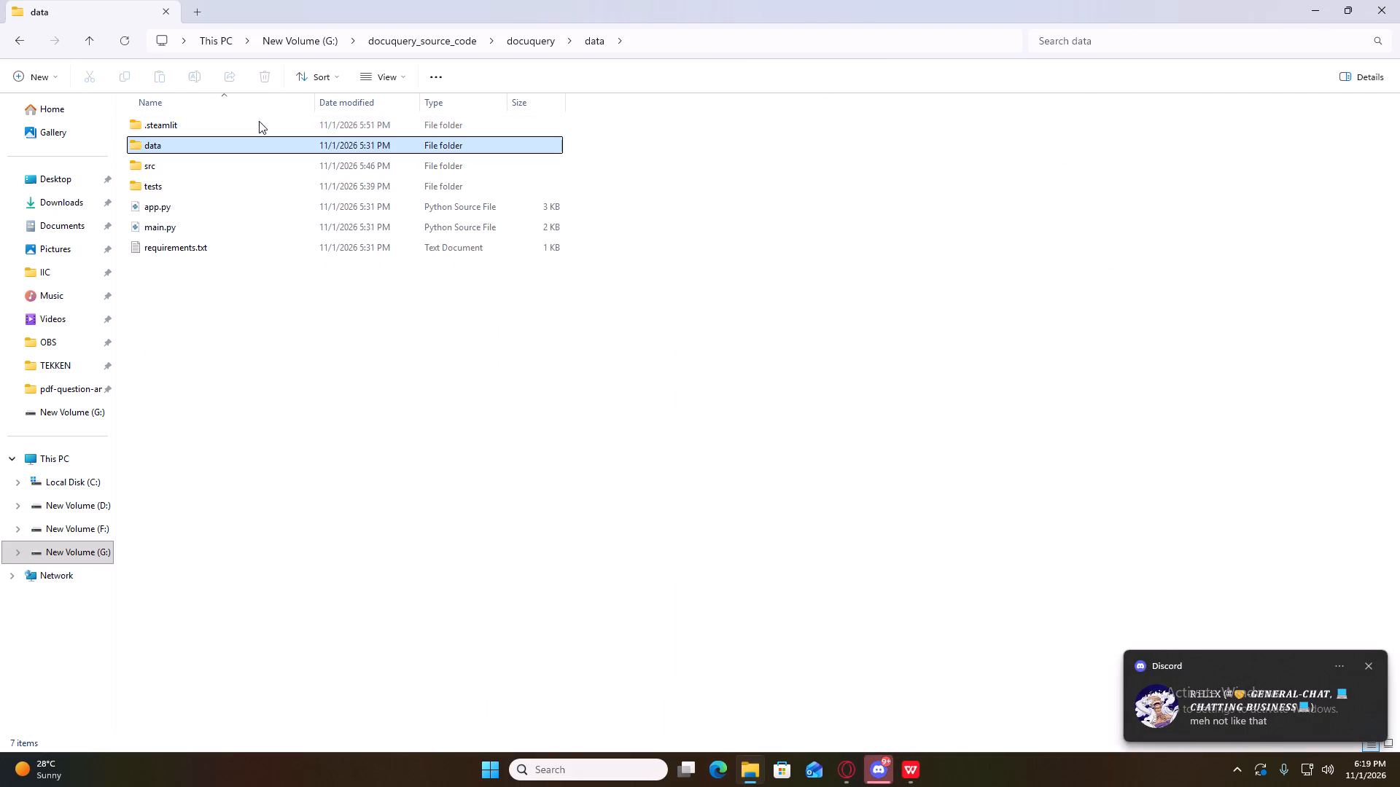
key(Down)
key(Return)
key(BackSpace)
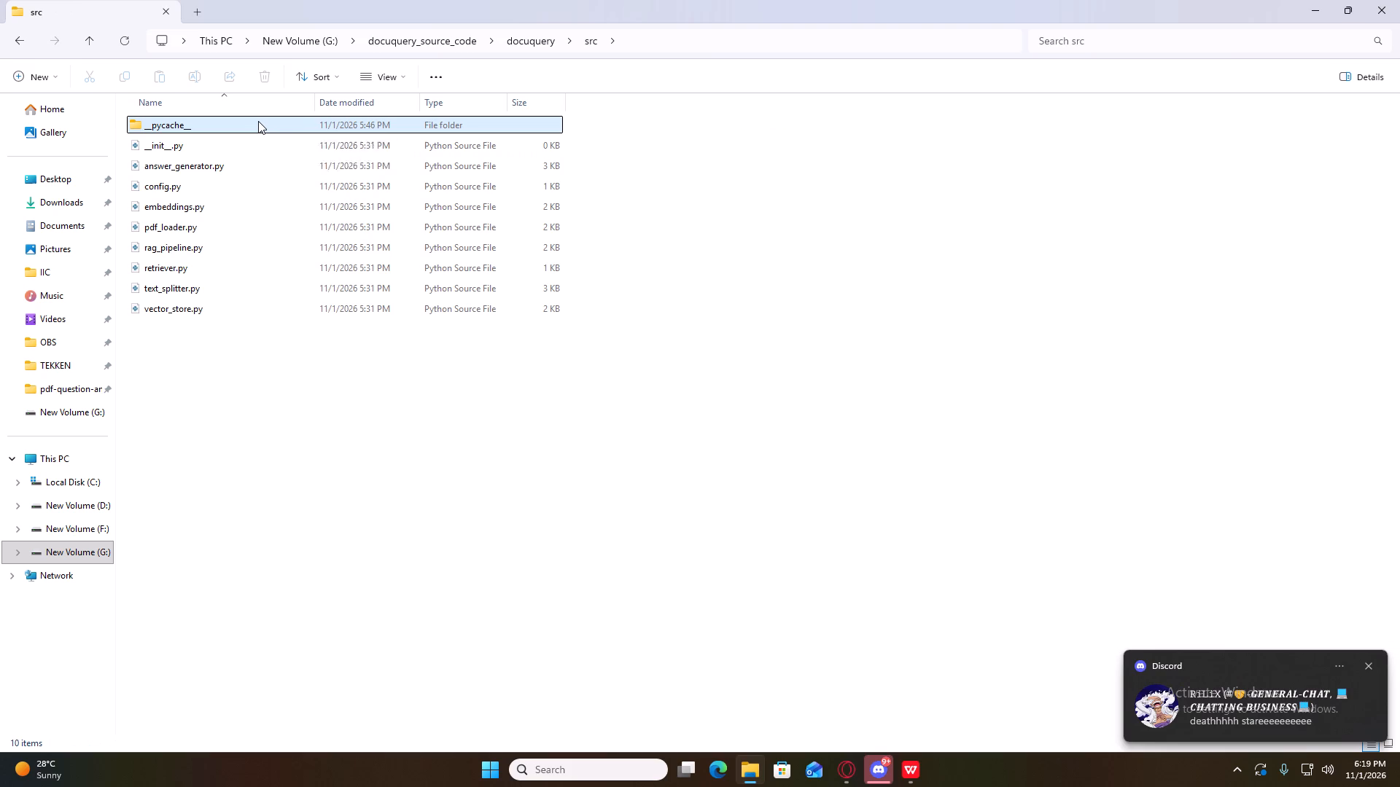
key(Down)
key(Return)
key(BackSpace)
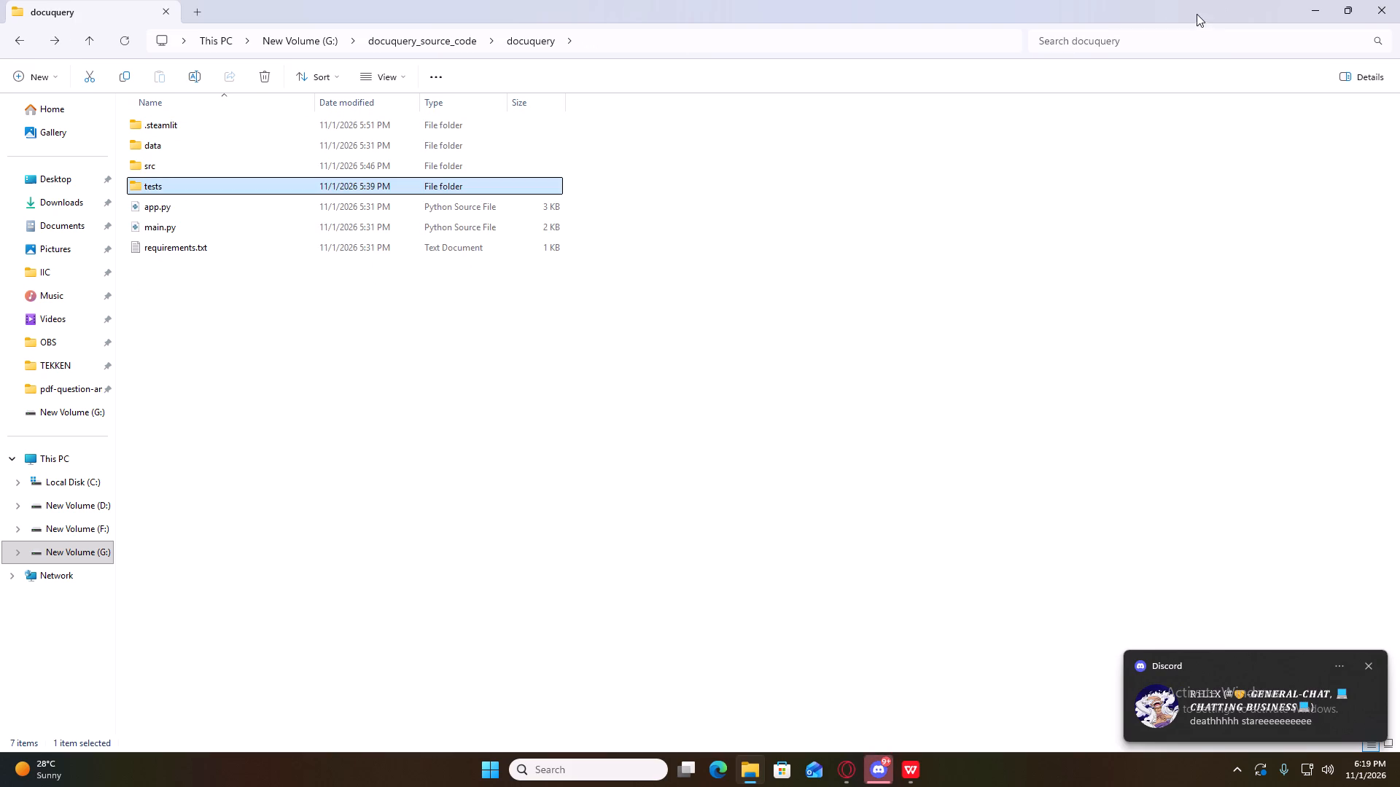
Open app.py from the docuquery folder in Visual Studio Code.
key(Down)
key(Return)
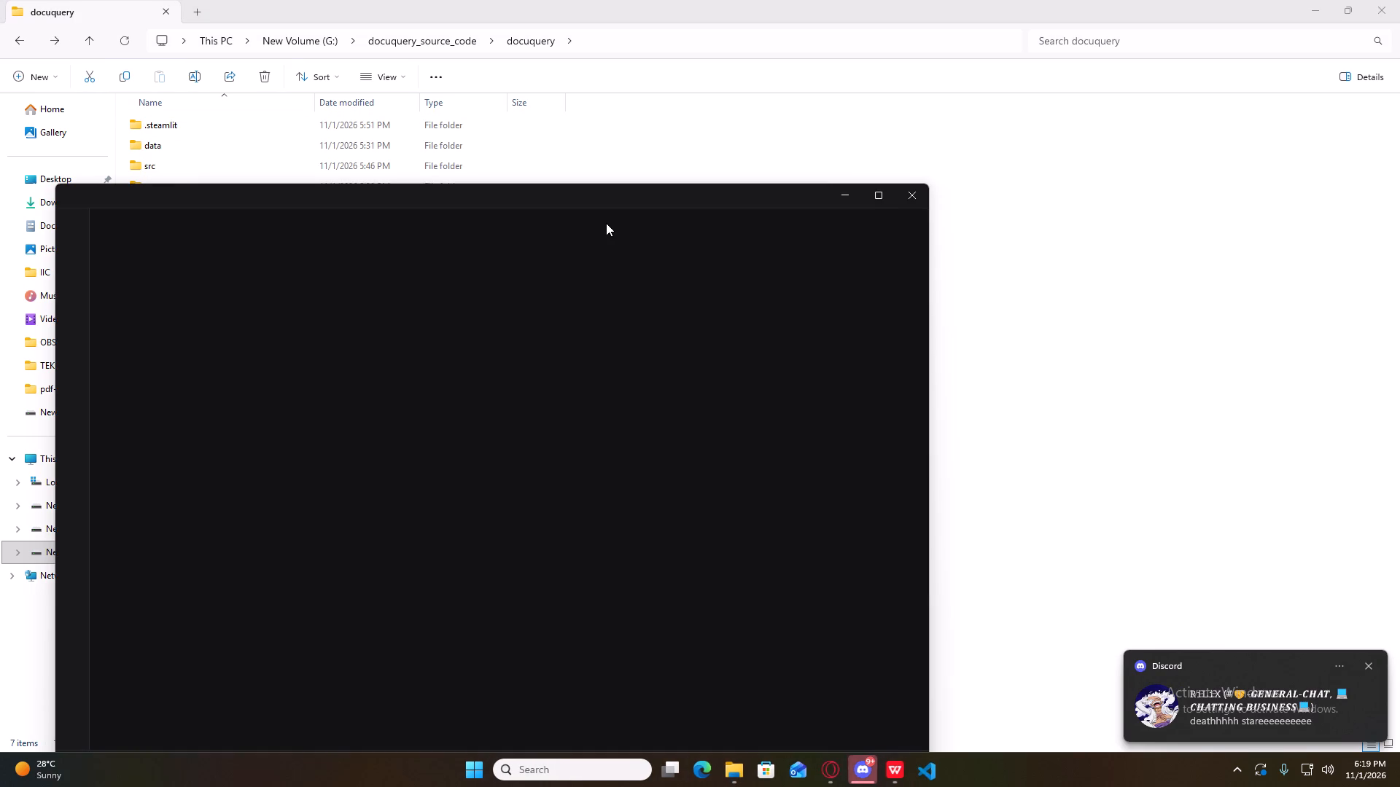
drag(556, 193, 696, 116)
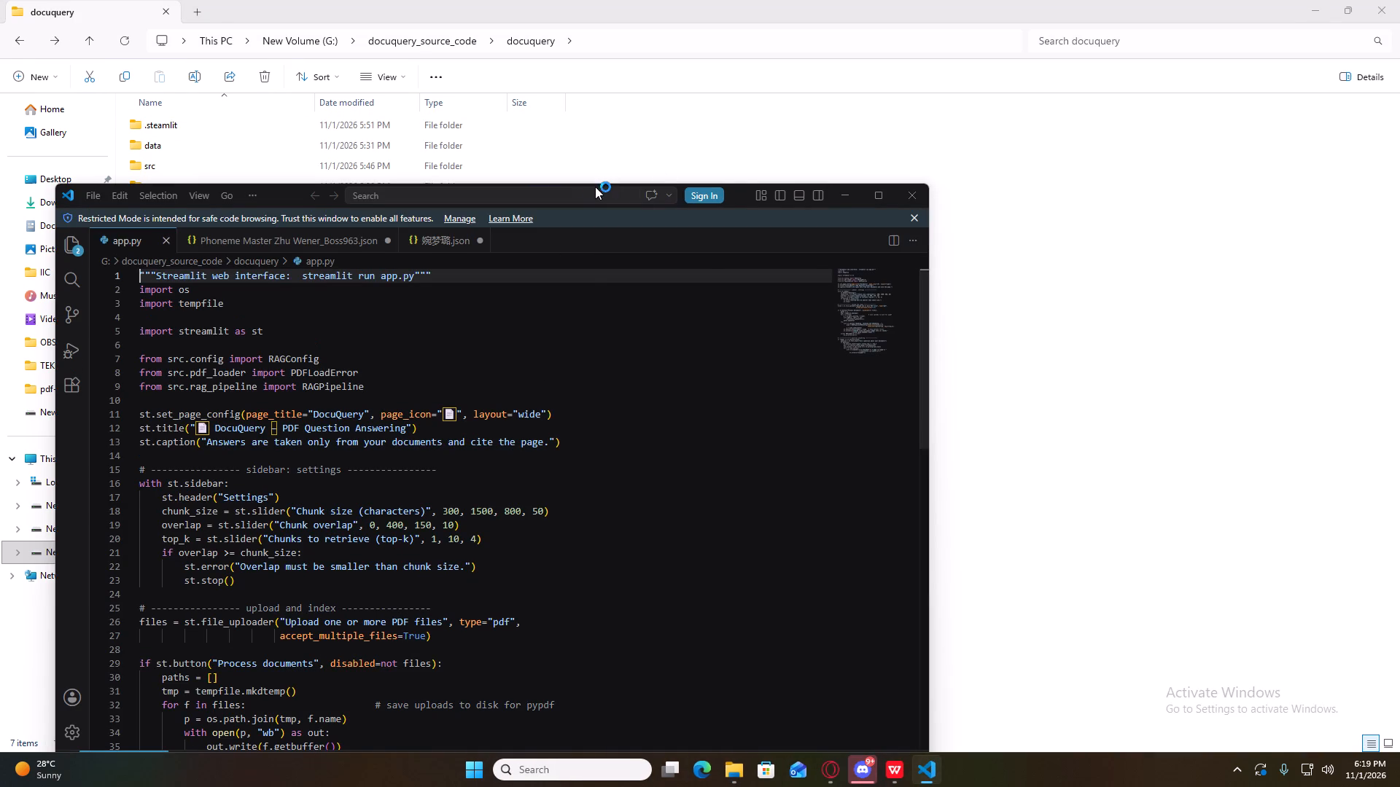
Review the app.py code, covering the sidebar settings, upload and indexing, and question answering sections, and close the editor.
click(884, 195)
scroll(524, 411, down, 2)
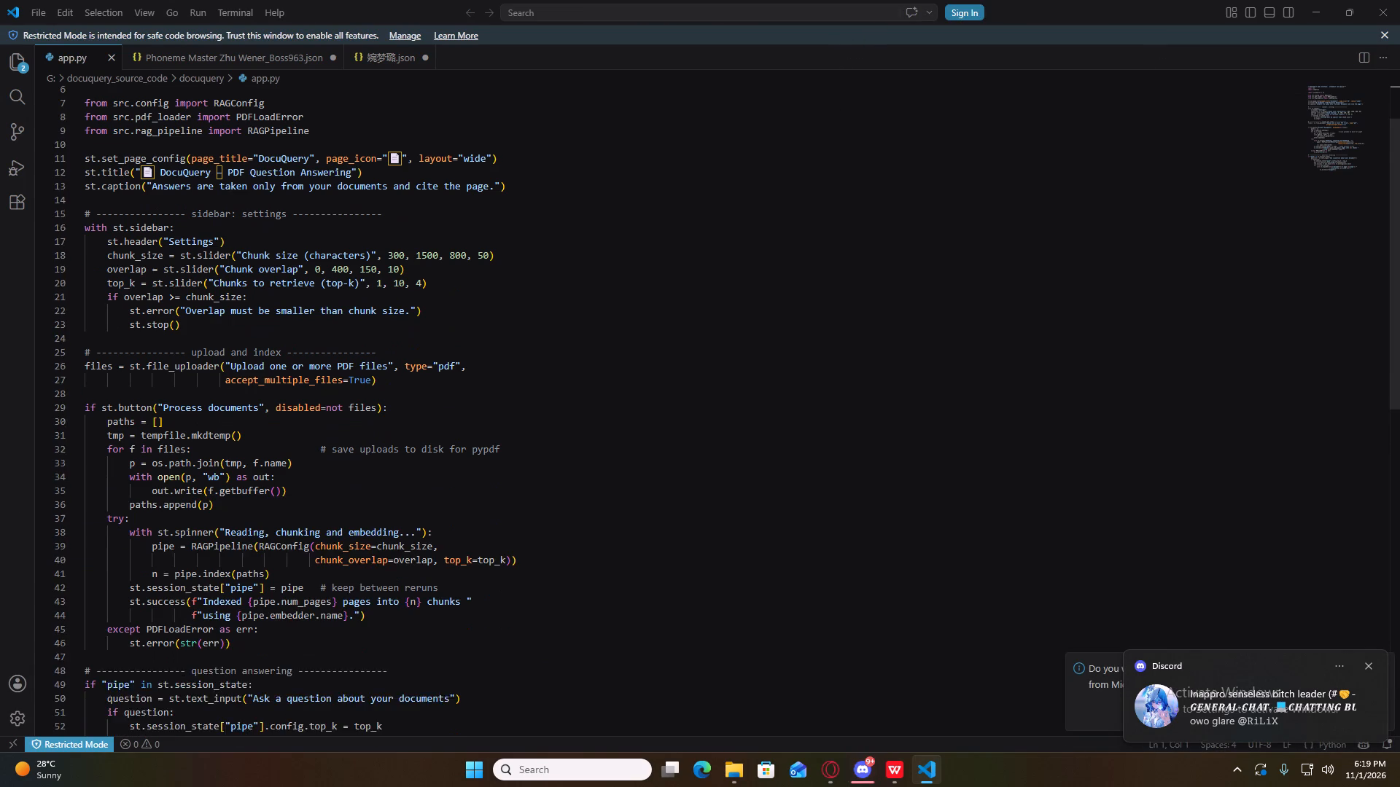
scroll(525, 410, down, 2)
scroll(525, 410, up, 16)
click(640, 385)
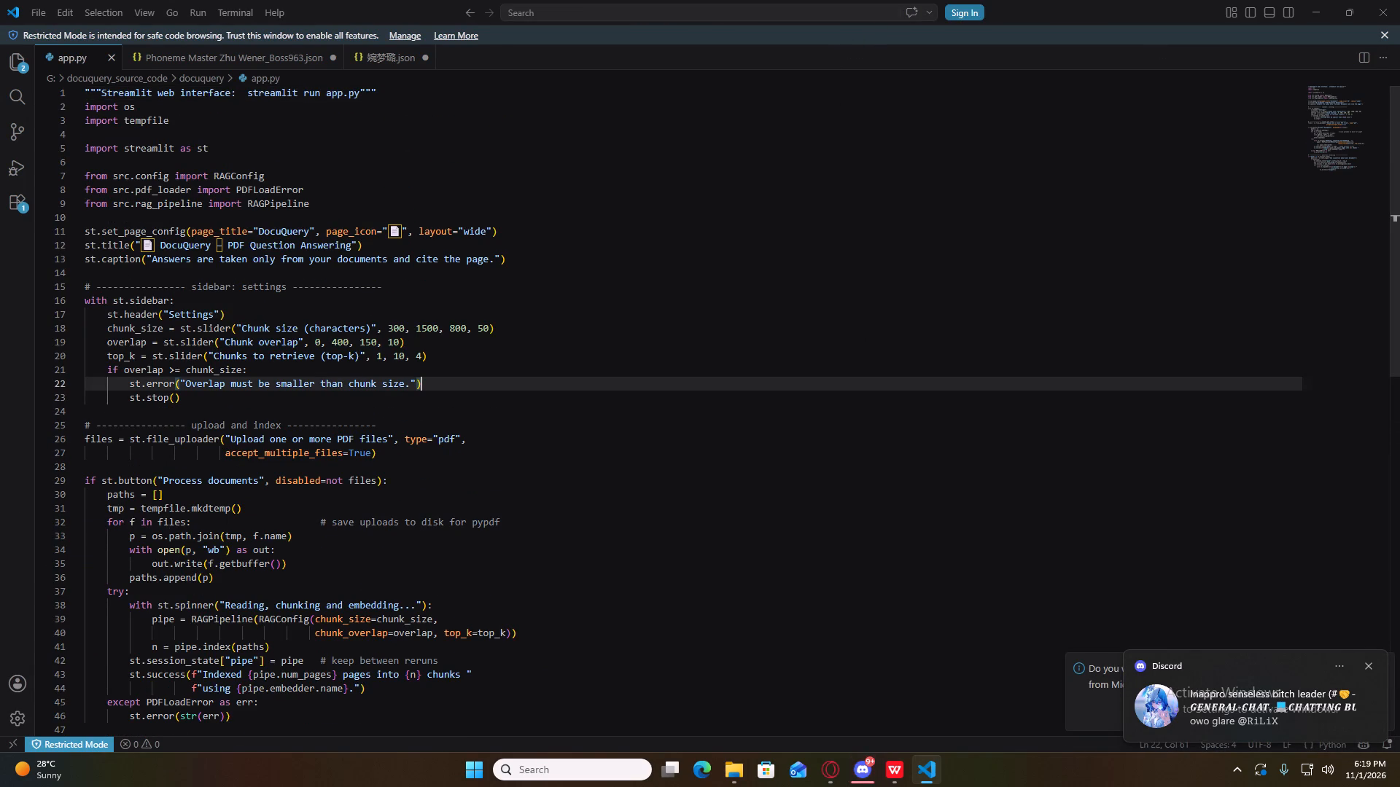
scroll(631, 385, down, 6)
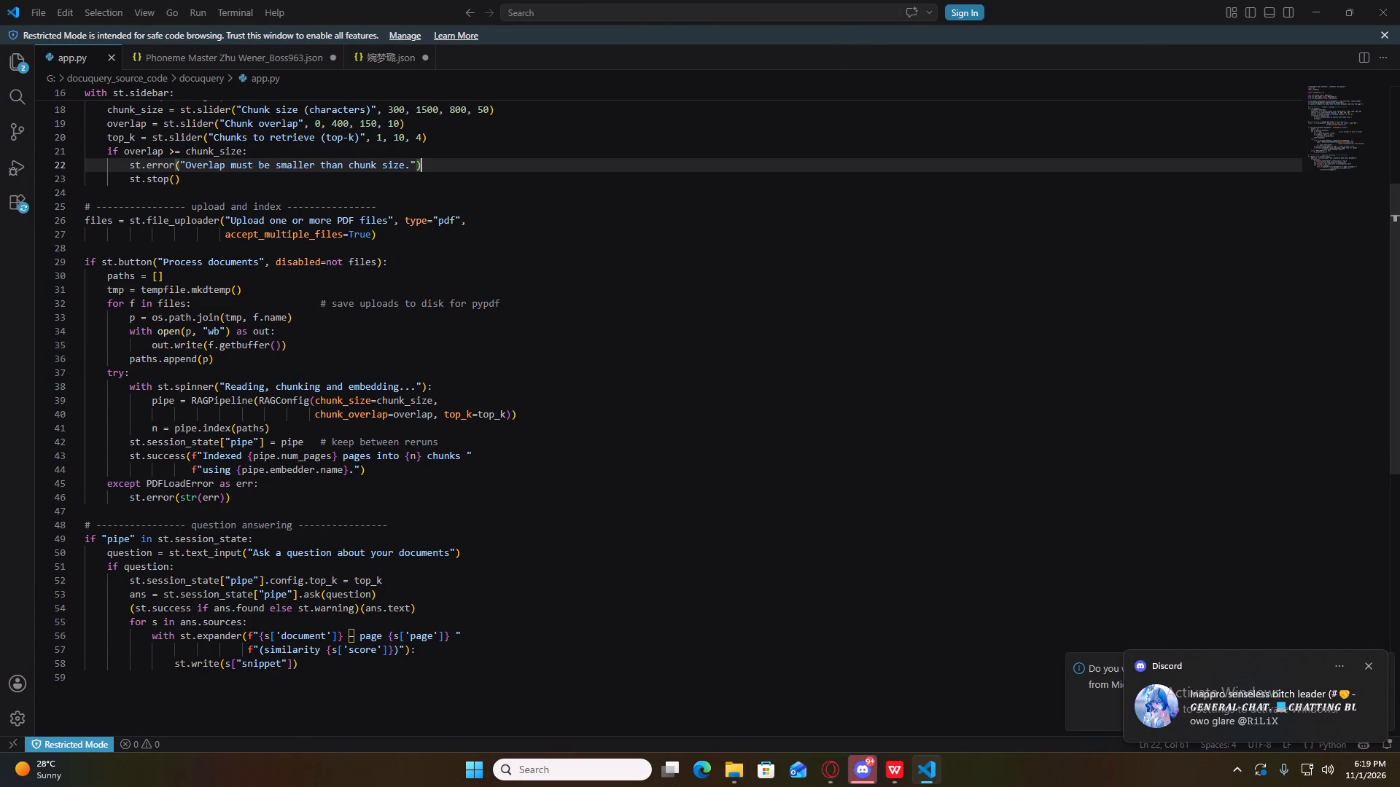
scroll(631, 385, up, 11)
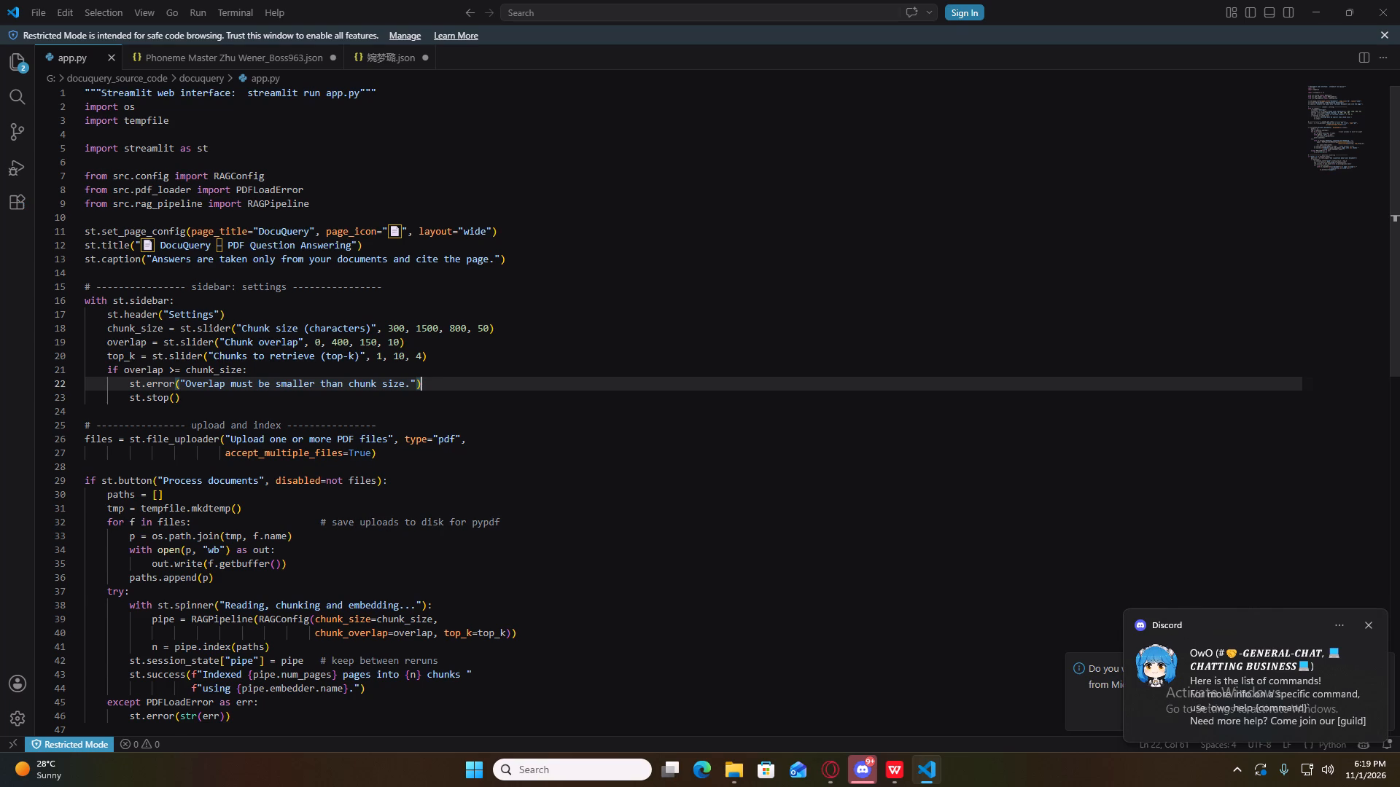
scroll(636, 364, down, 10)
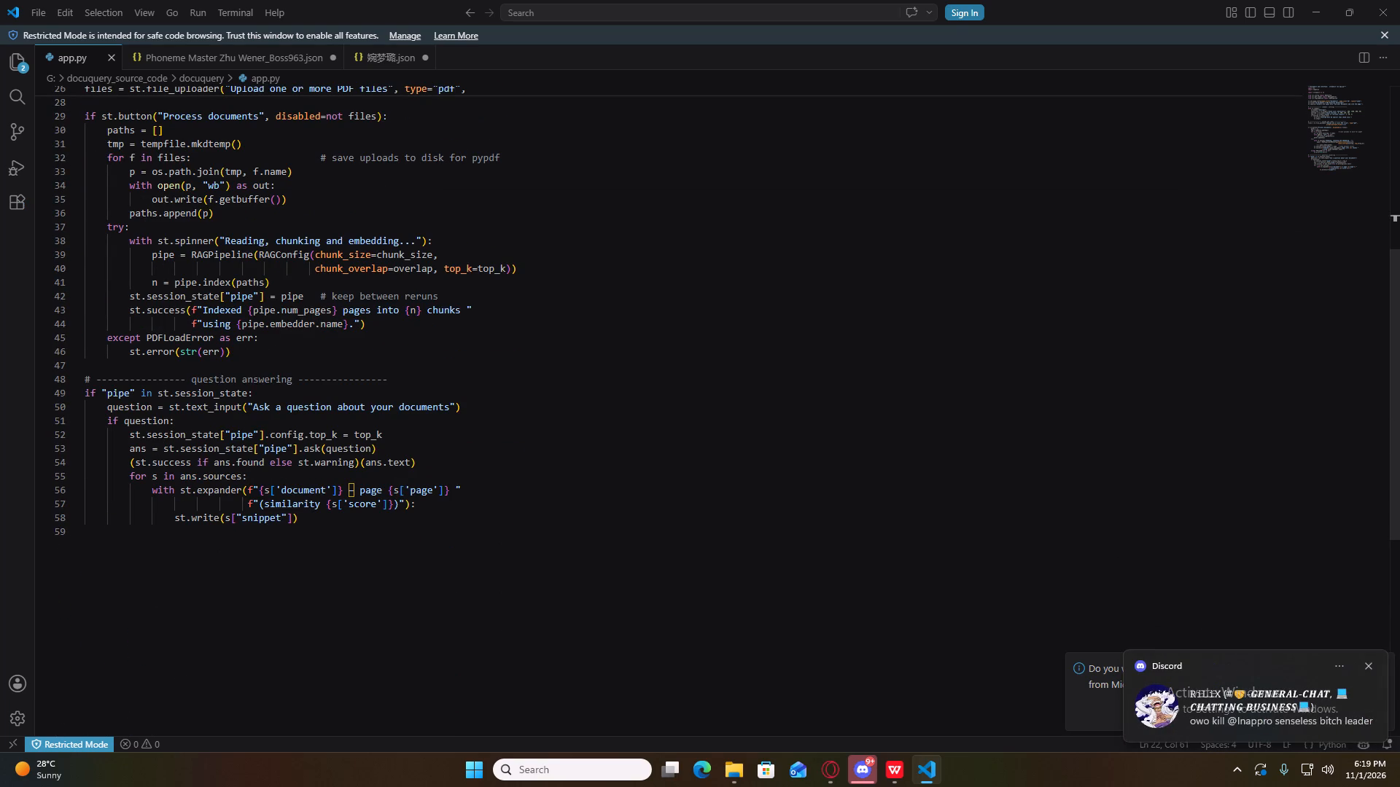
click(1399, 0)
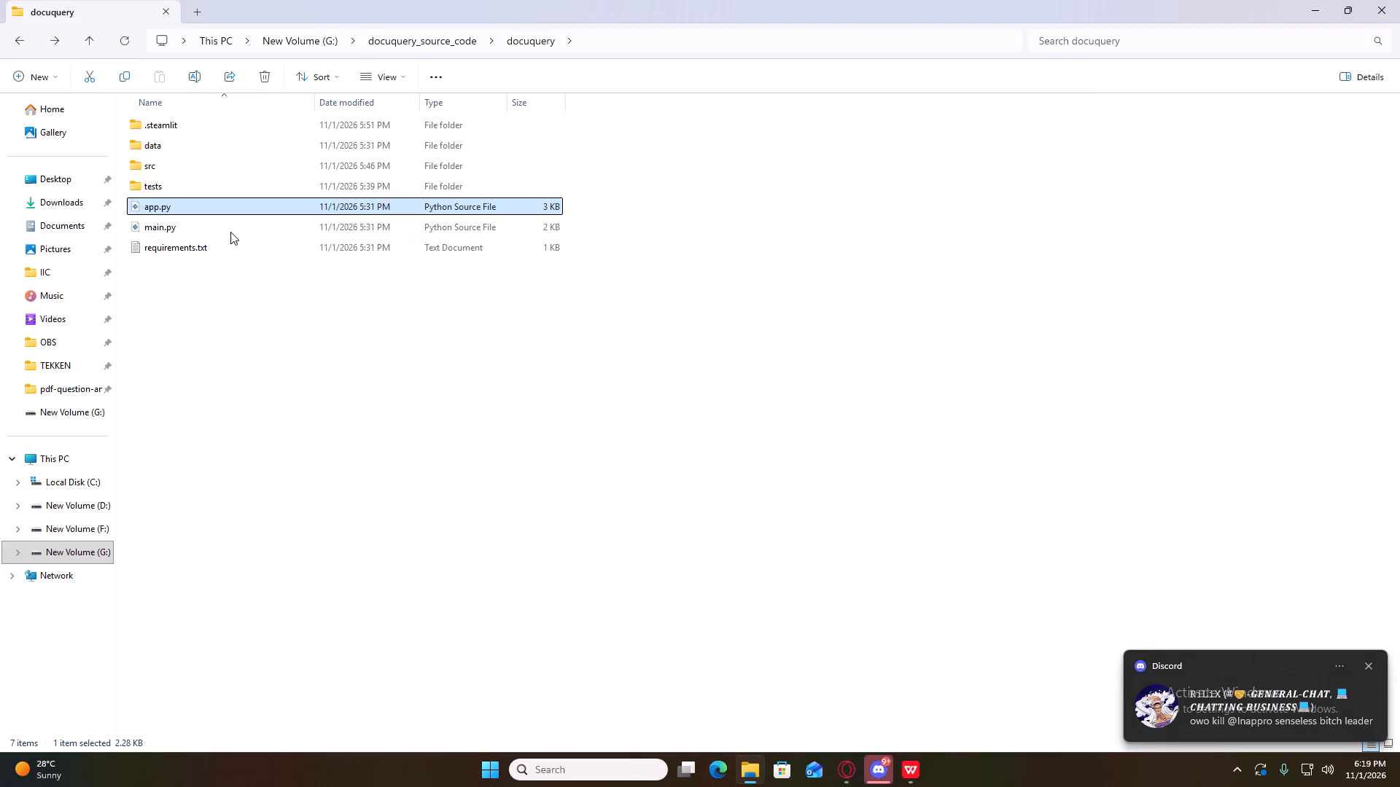
Open main.py from the docuquery folder in Visual Studio Code.
double_click(230, 232)
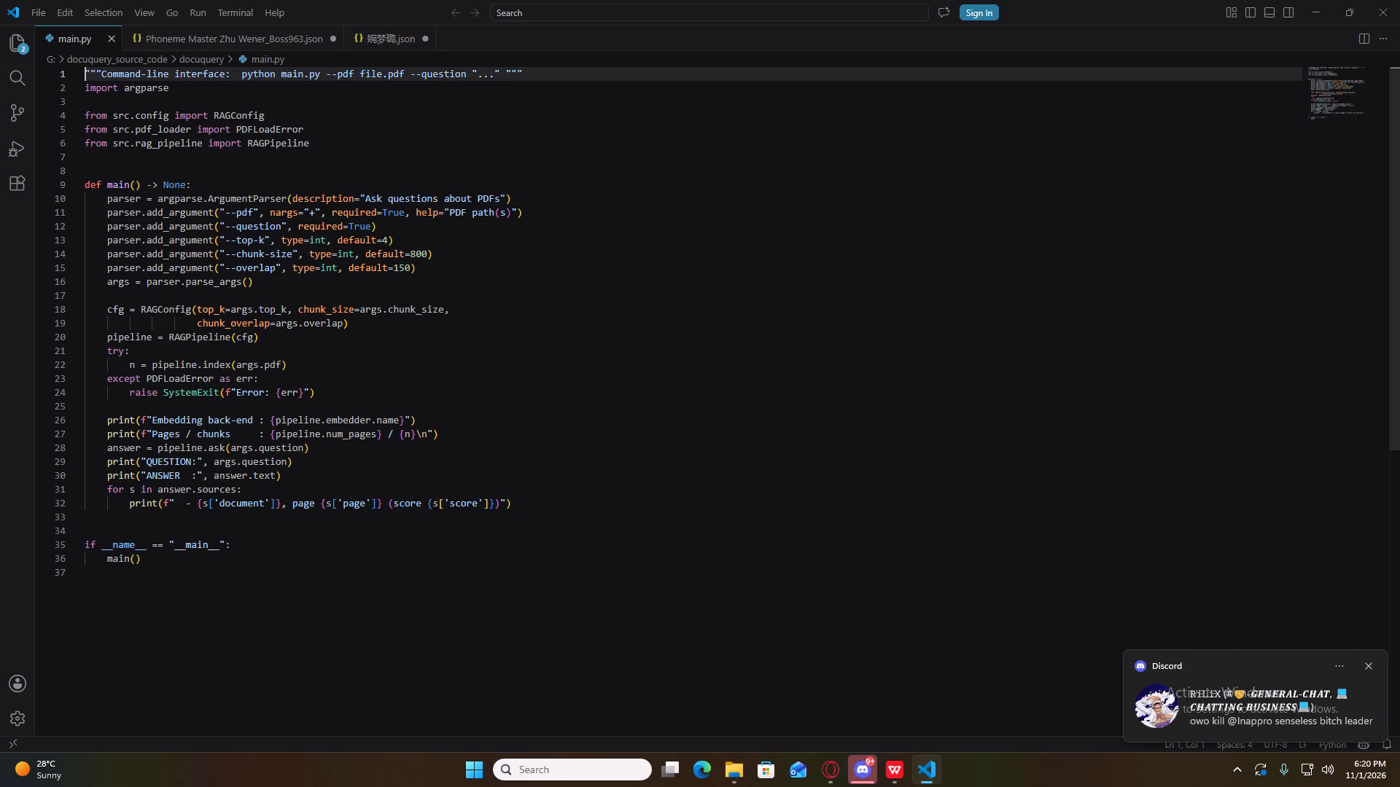
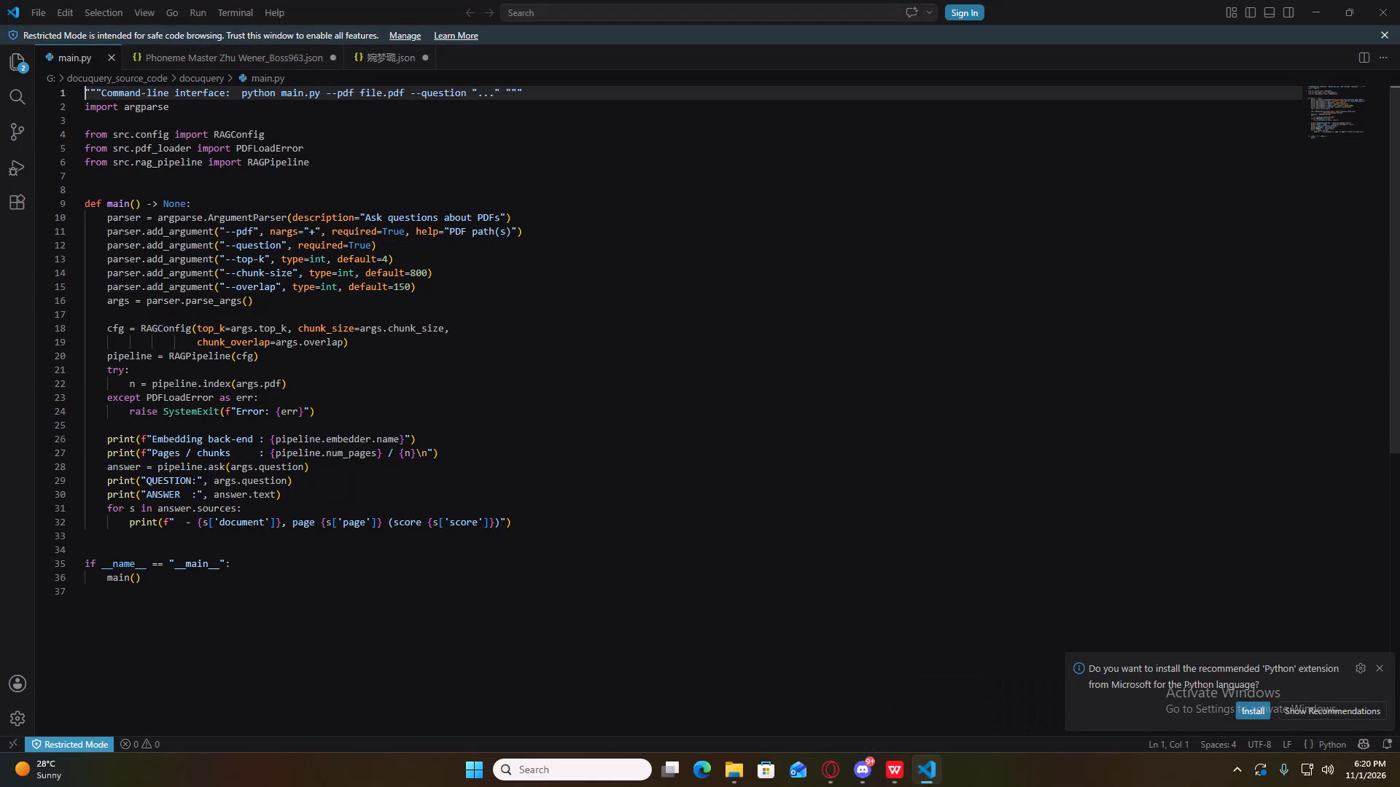
Review the command-line interface code in main.py and close the code editor.
scroll(677, 481, up, 7)
scroll(475, 449, down, 3)
scroll(471, 445, up, 7)
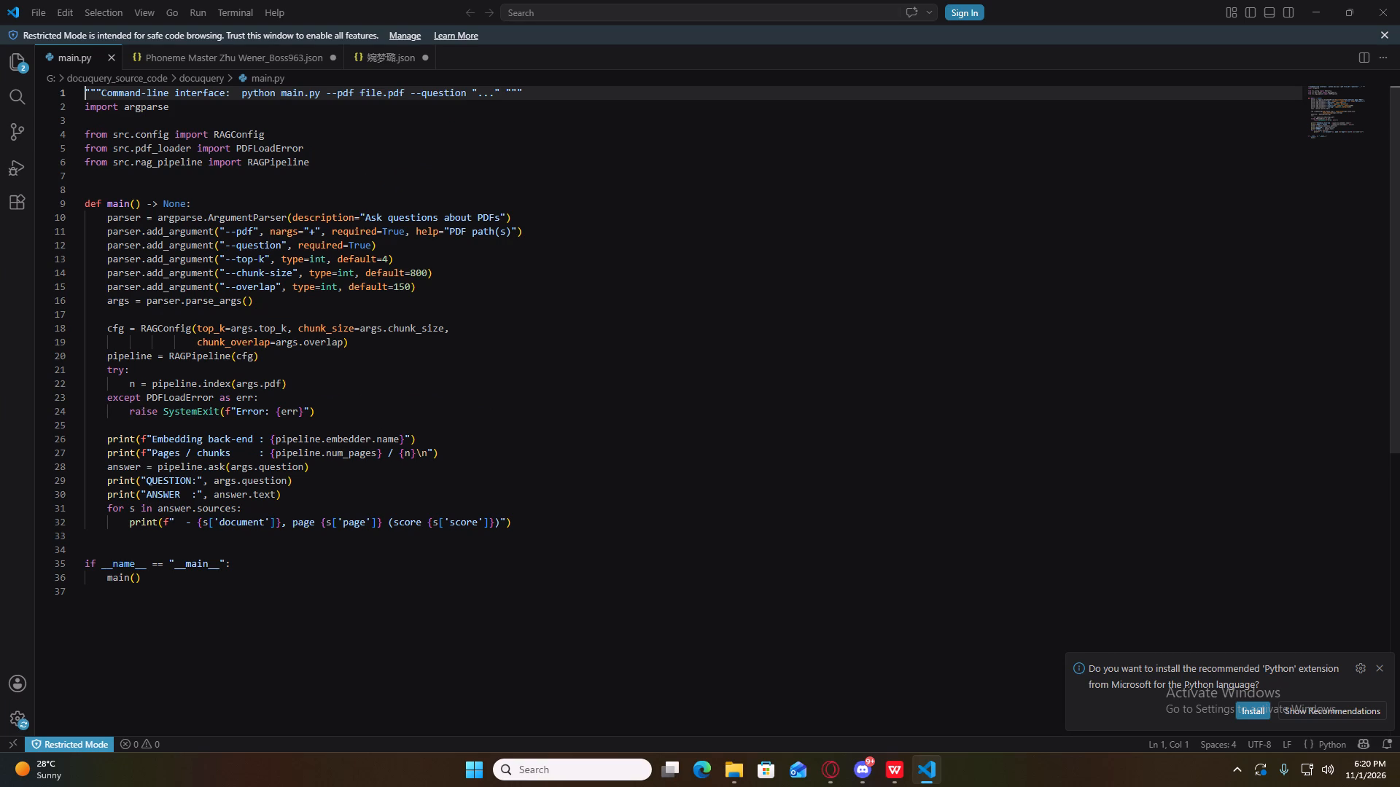
click(1393, 1)
Return to the report in WPS Office and read Chapter 2's requirements tables, feasibility study and use case, through to the start of Chapter 3.
scroll(919, 305, down, 1)
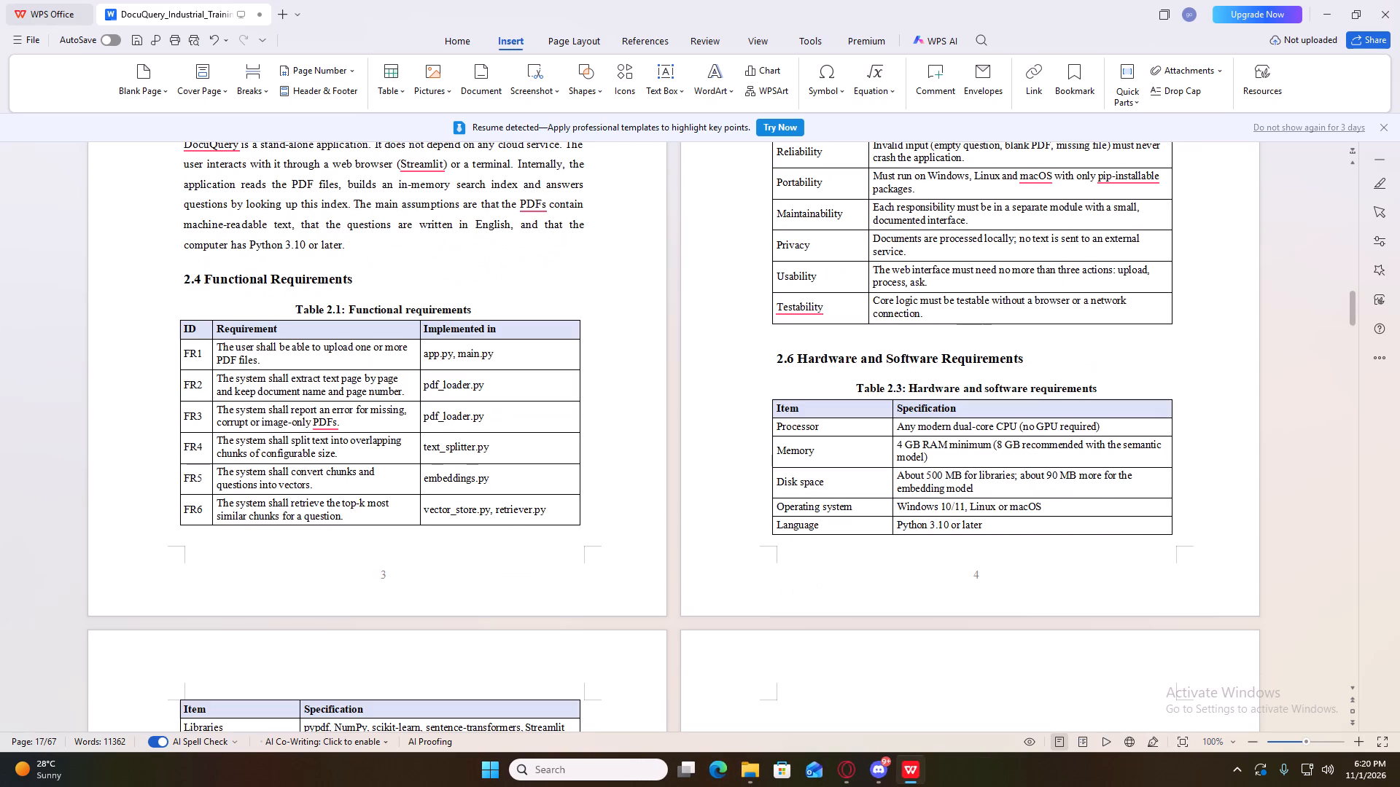
scroll(899, 325, down, 1)
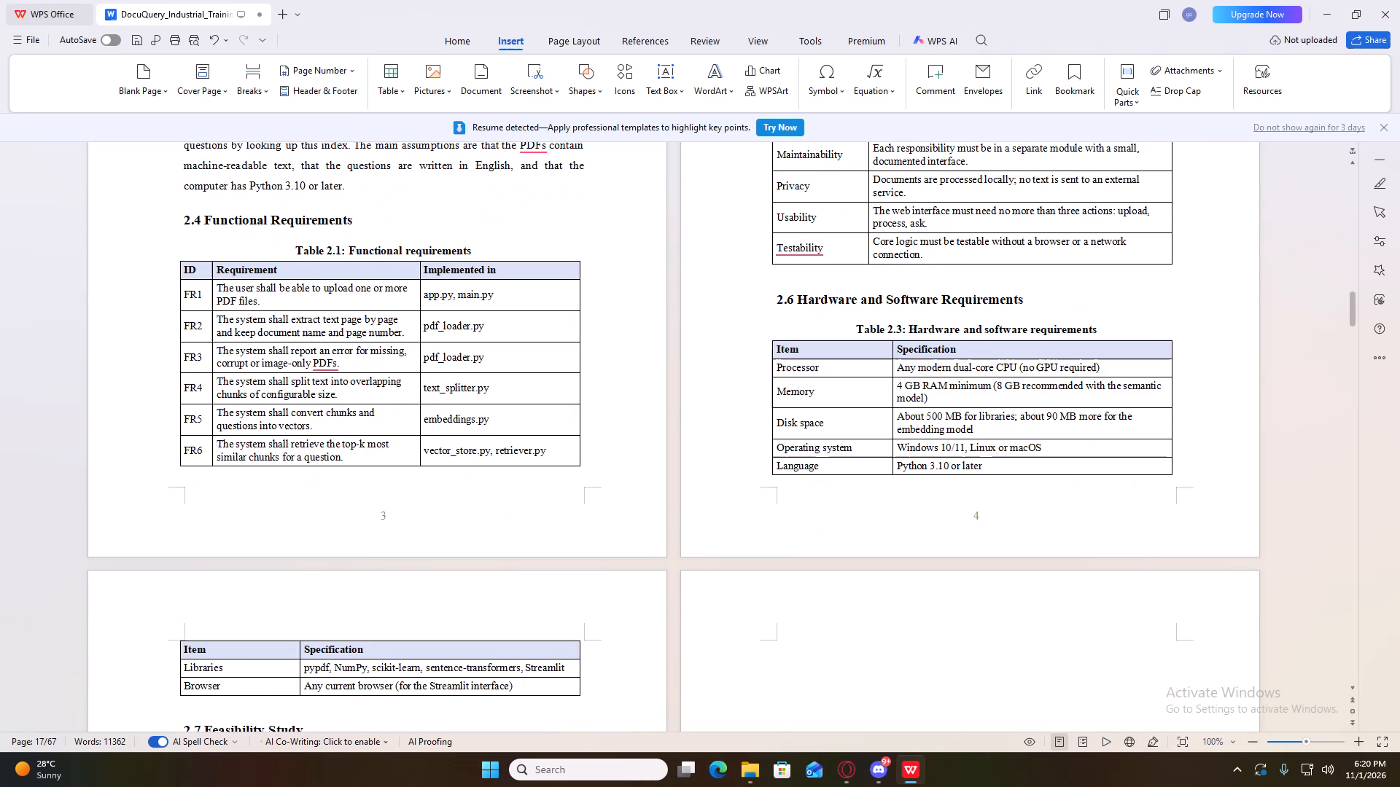
scroll(919, 313, up, 2)
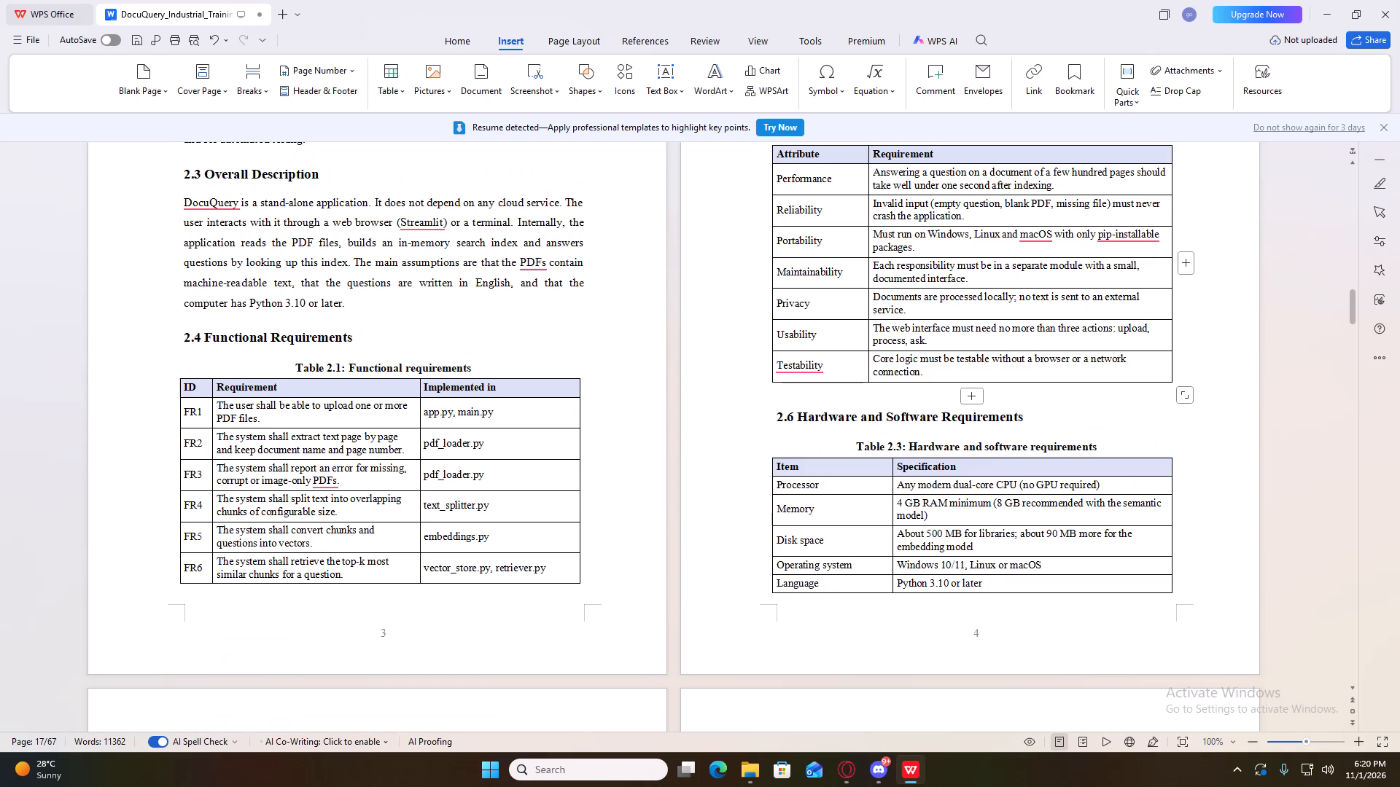
scroll(930, 330, down, 5)
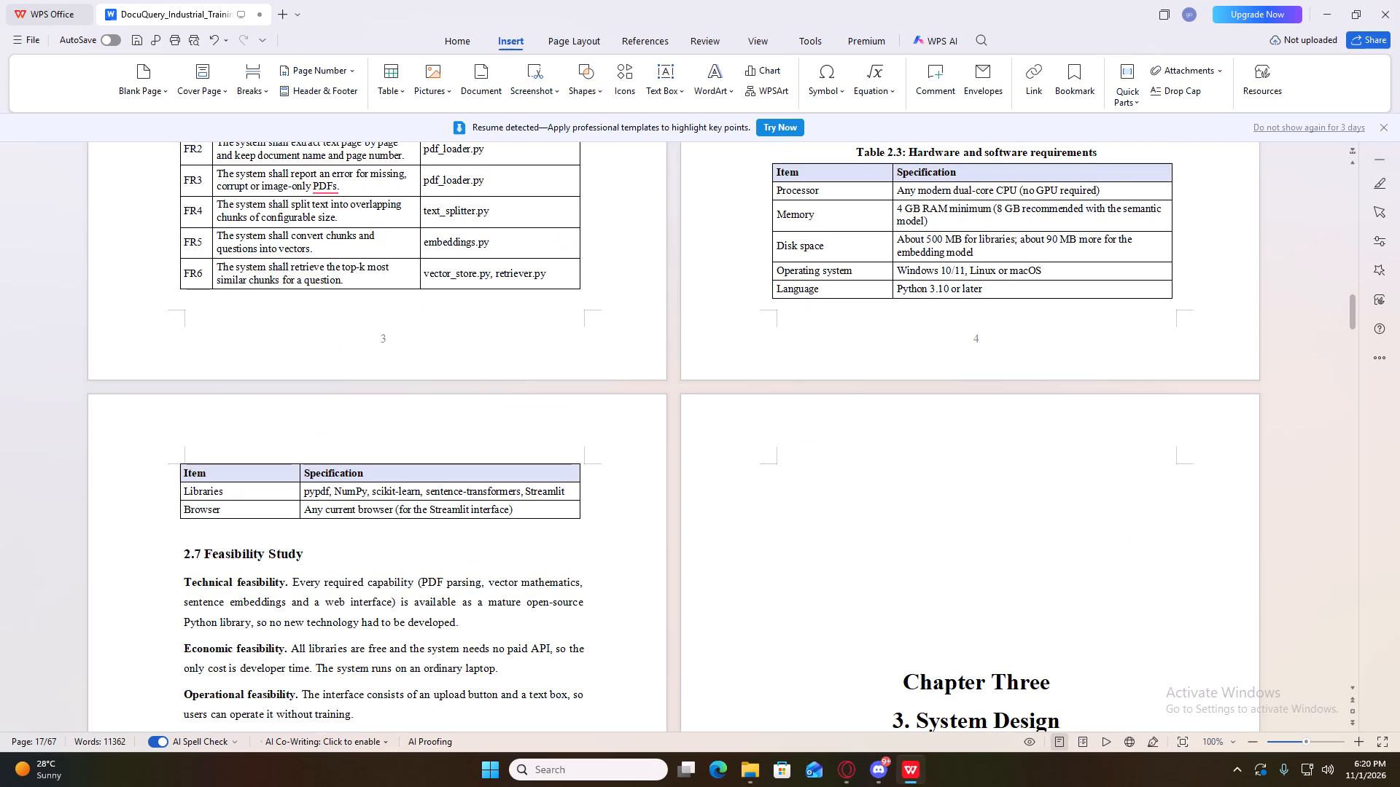
scroll(920, 306, down, 4)
scroll(840, 366, down, 3)
scroll(873, 304, up, 5)
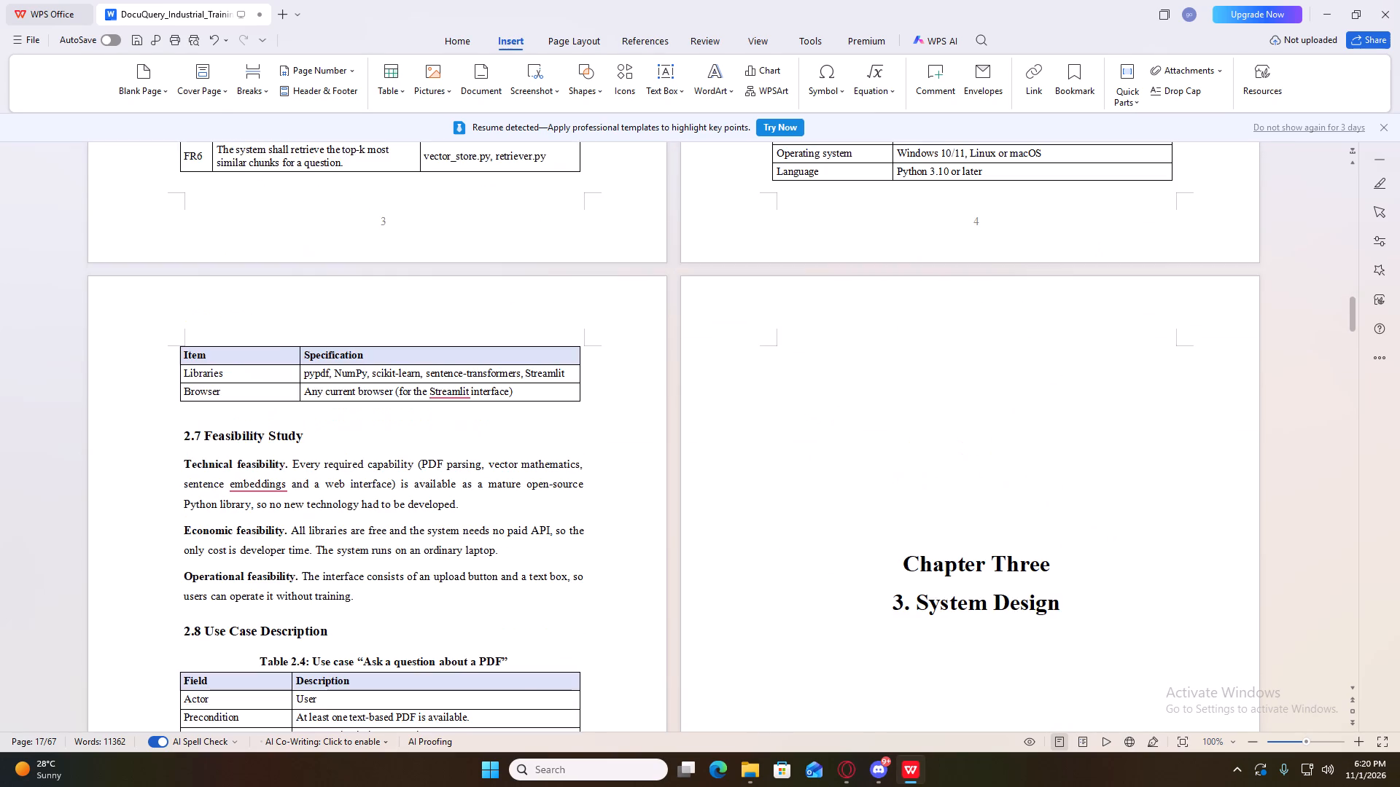
scroll(884, 323, down, 7)
scroll(874, 289, up, 4)
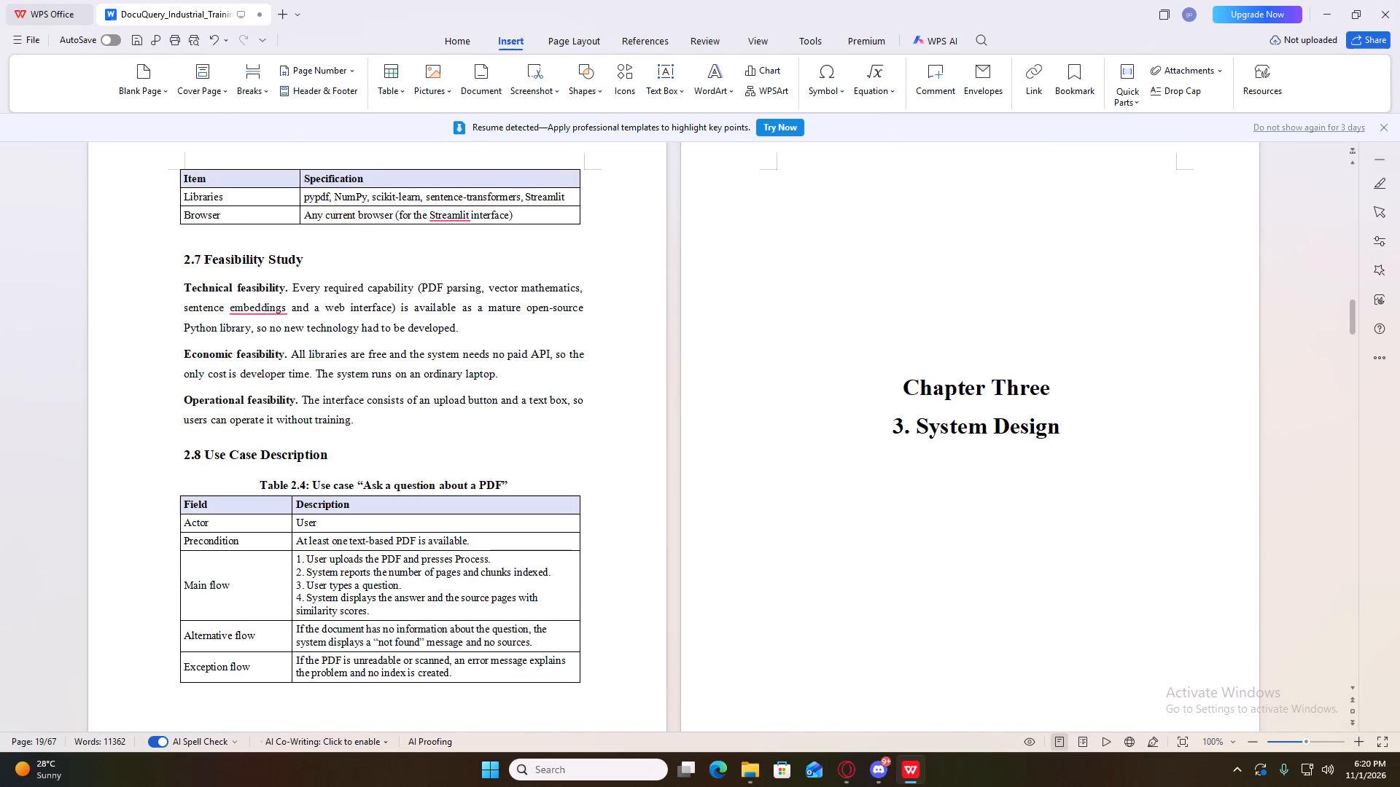
scroll(858, 295, down, 12)
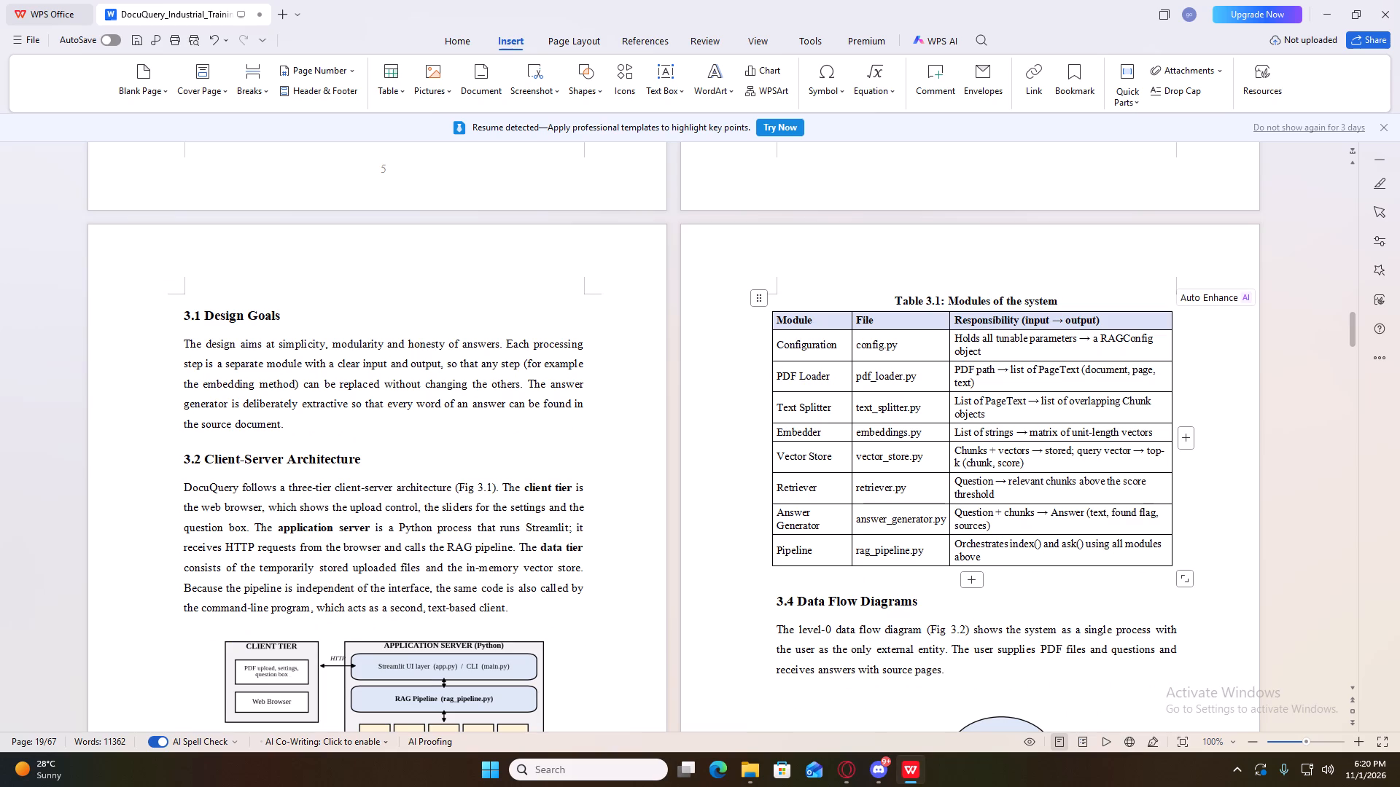
Go back to Chapter 1 and reread the background, problem statement, objectives, scope and training context sections.
scroll(823, 289, up, 4)
middle_click(820, 313)
scroll(823, 316, up, 10)
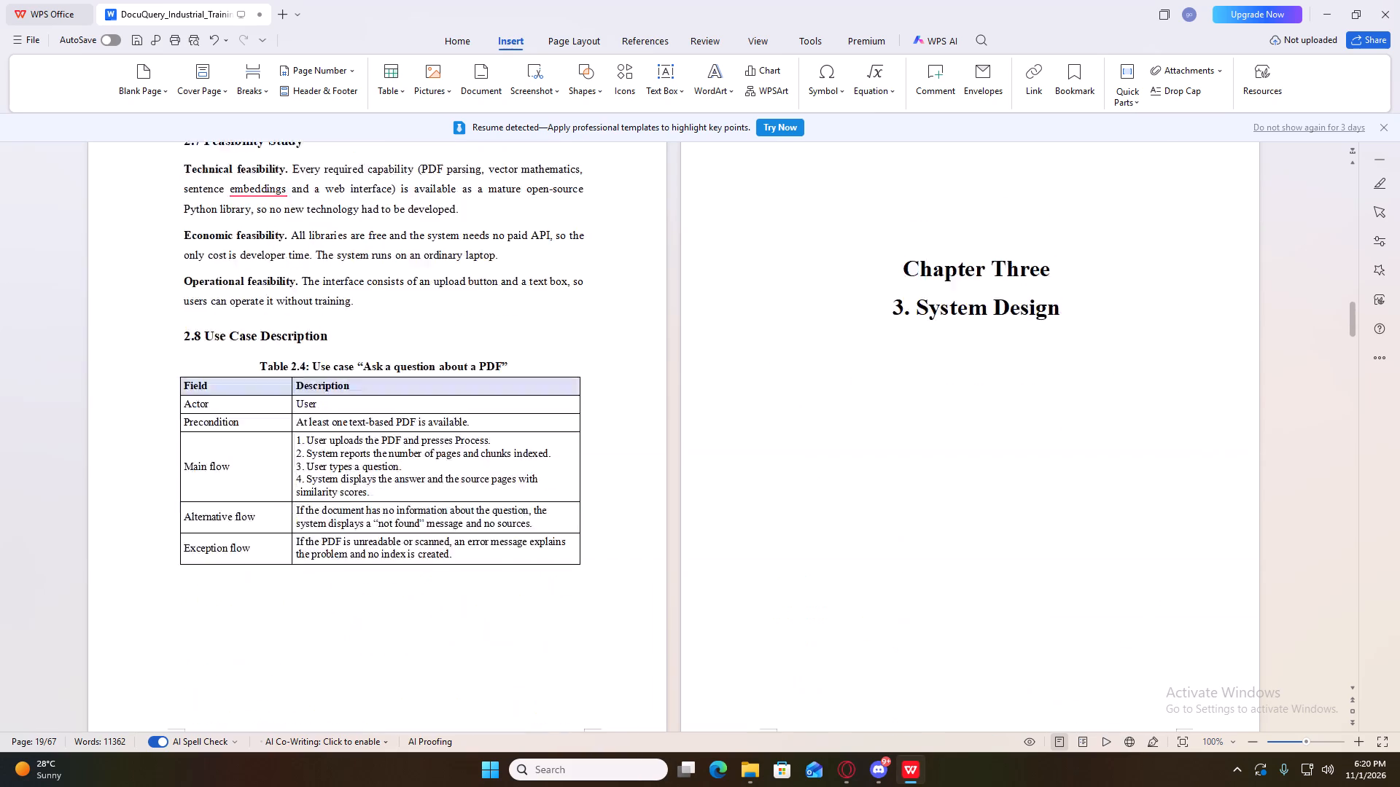
scroll(831, 334, up, 20)
scroll(831, 334, up, 17)
scroll(835, 335, up, 9)
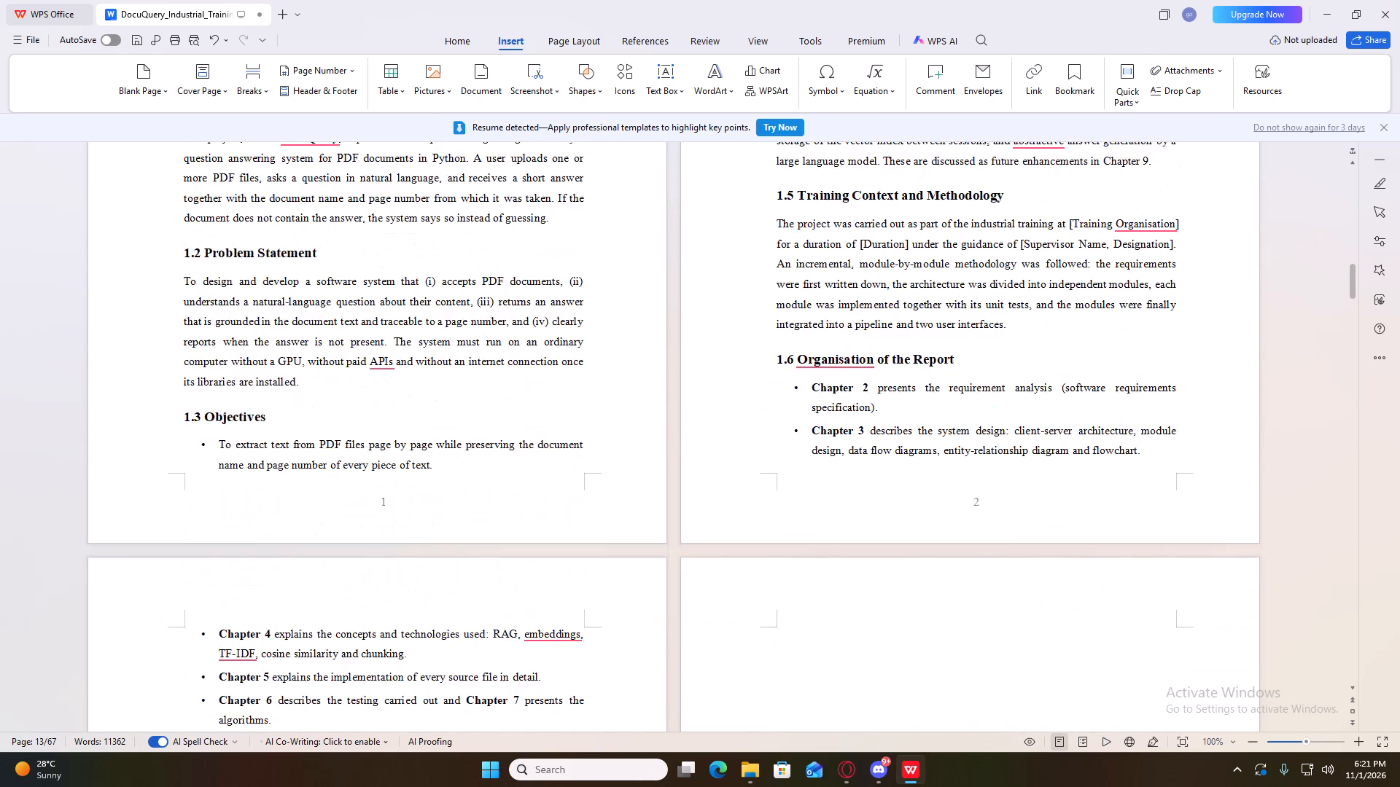
scroll(836, 335, up, 15)
scroll(836, 334, down, 8)
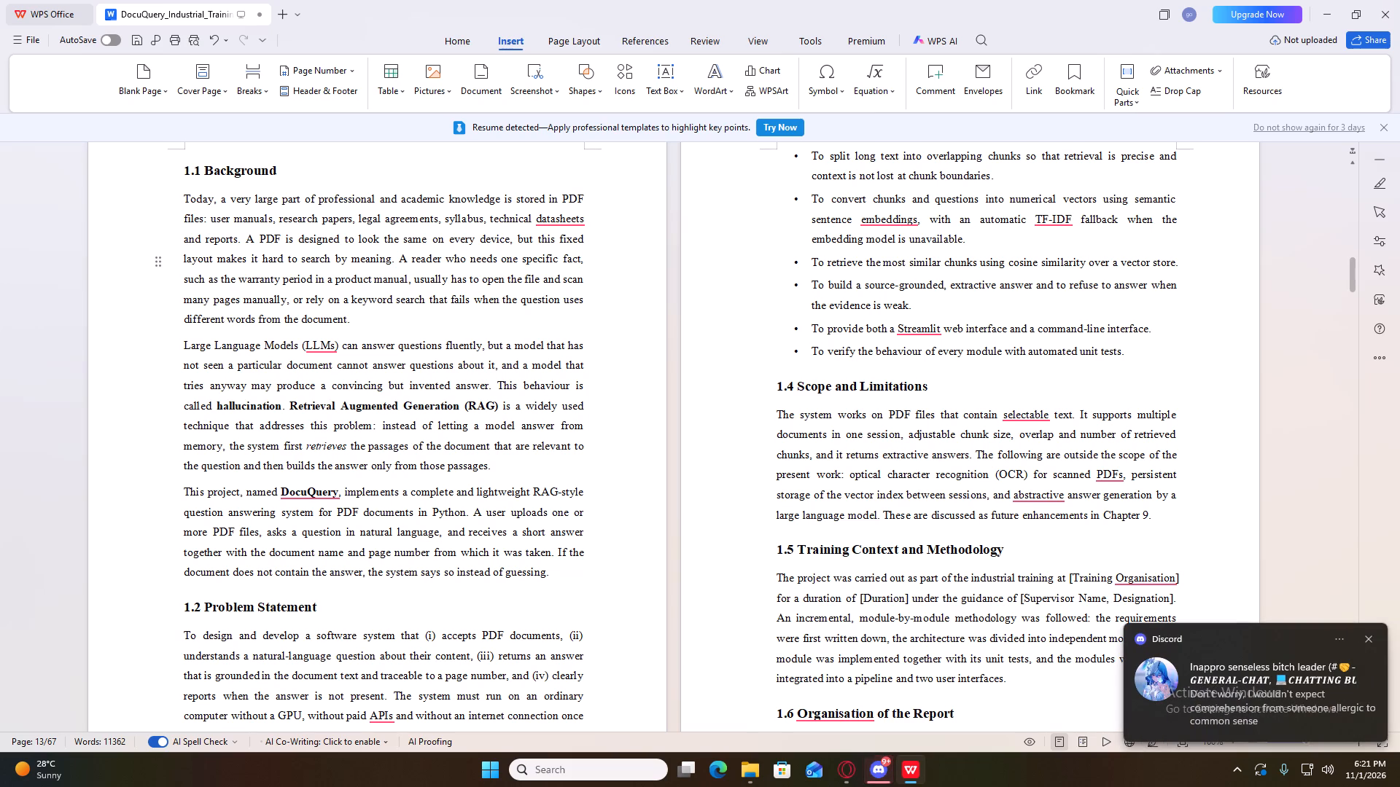
Review Chapters 2 and 3, examining the module table, architecture and data flow diagrams, entity-relationship diagram, flowchart and design decisions.
scroll(840, 353, down, 20)
scroll(840, 353, down, 16)
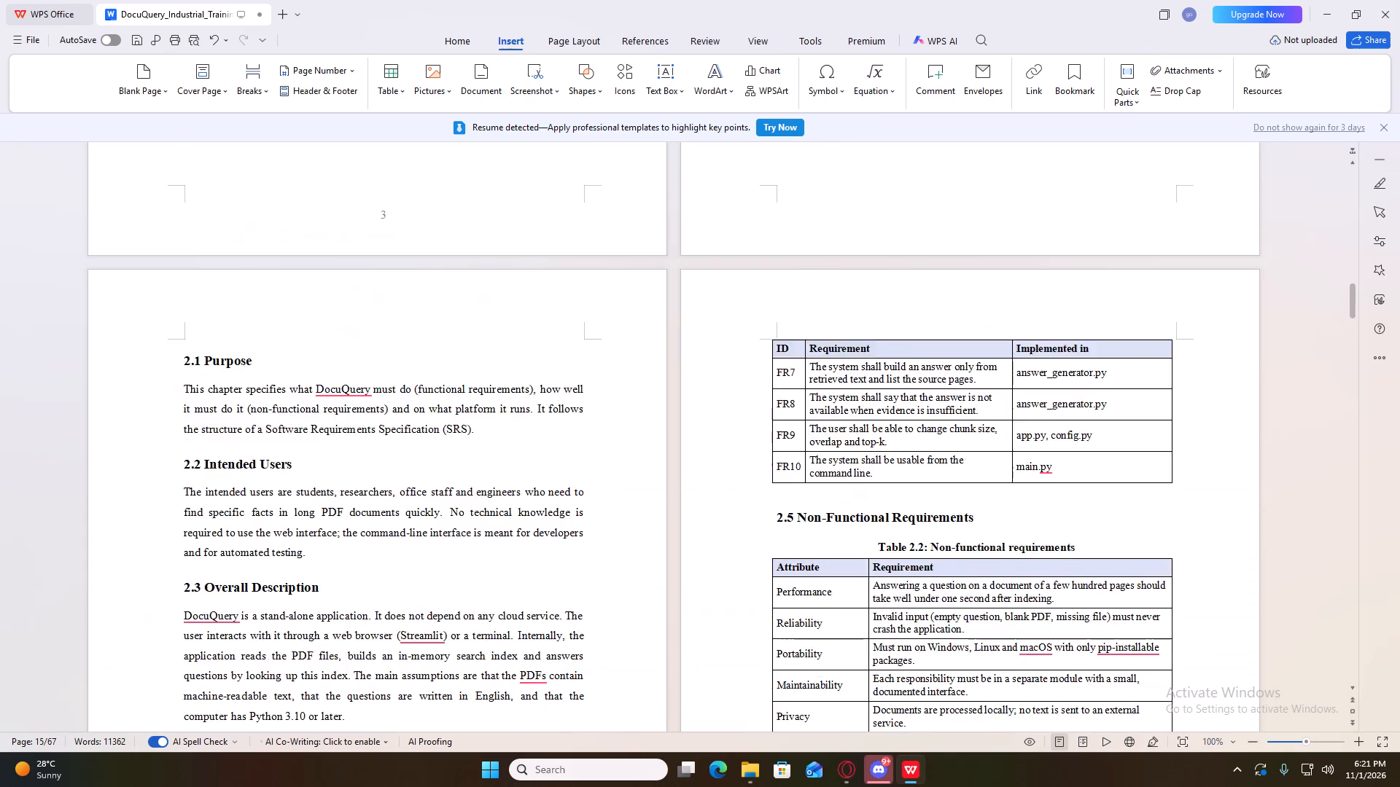
scroll(895, 345, down, 18)
scroll(884, 367, down, 11)
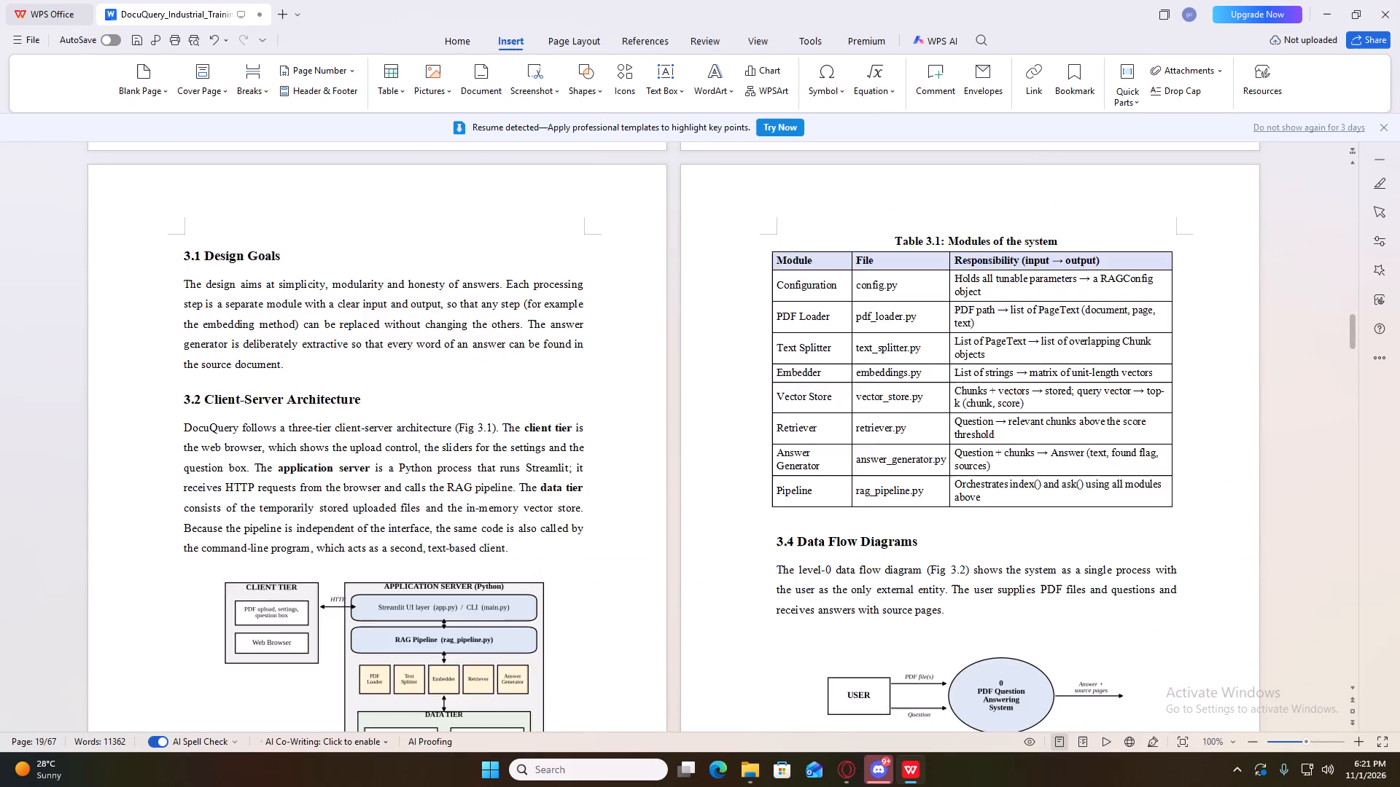
scroll(883, 364, down, 5)
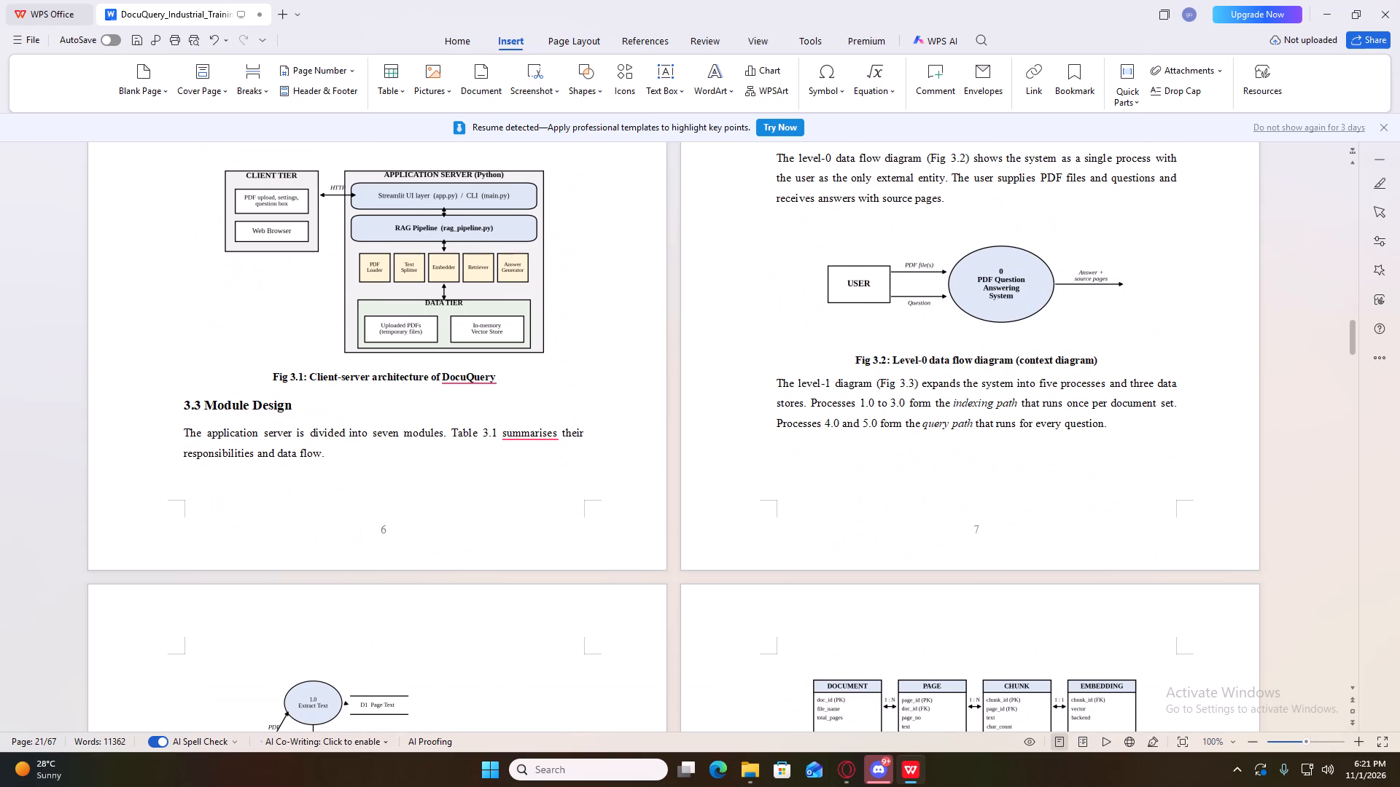
scroll(747, 390, up, 3)
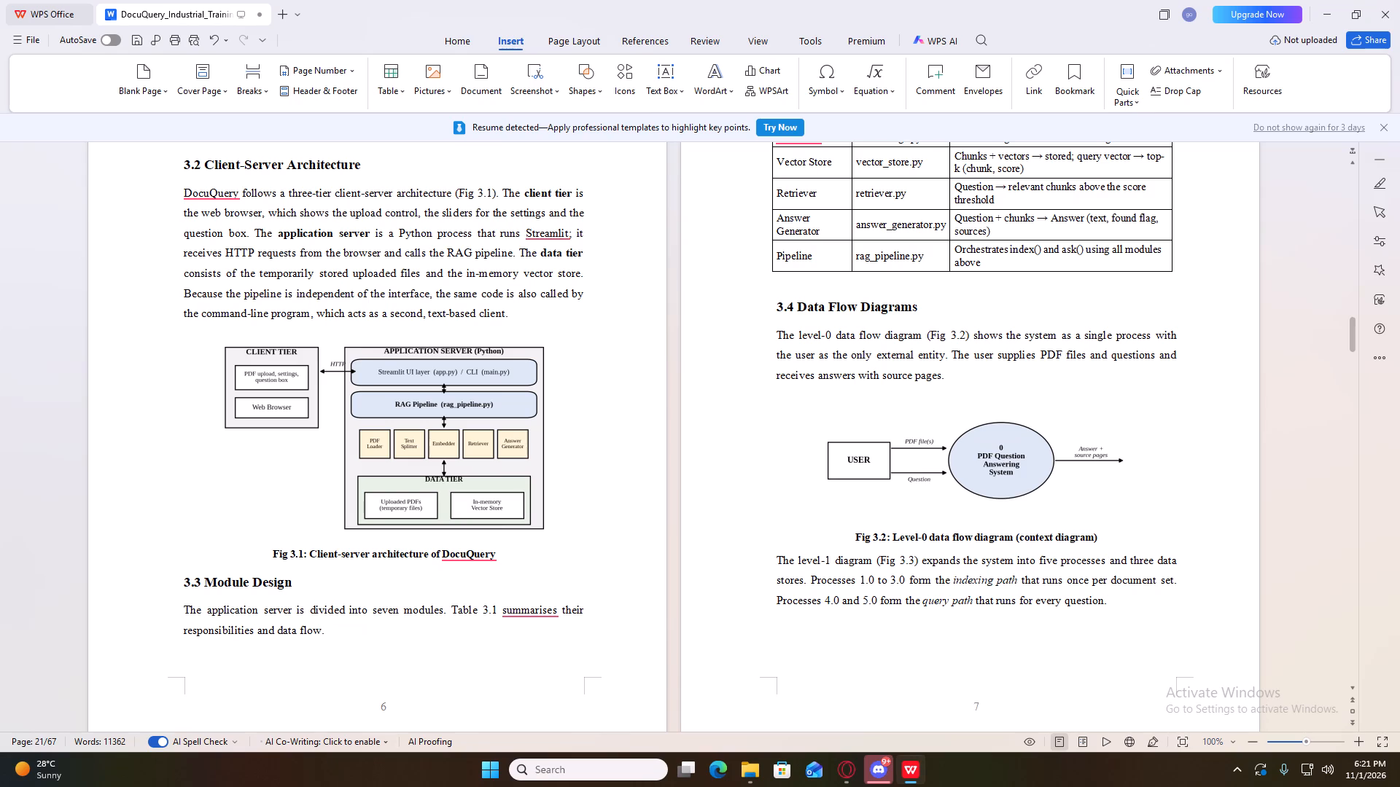
scroll(750, 389, down, 7)
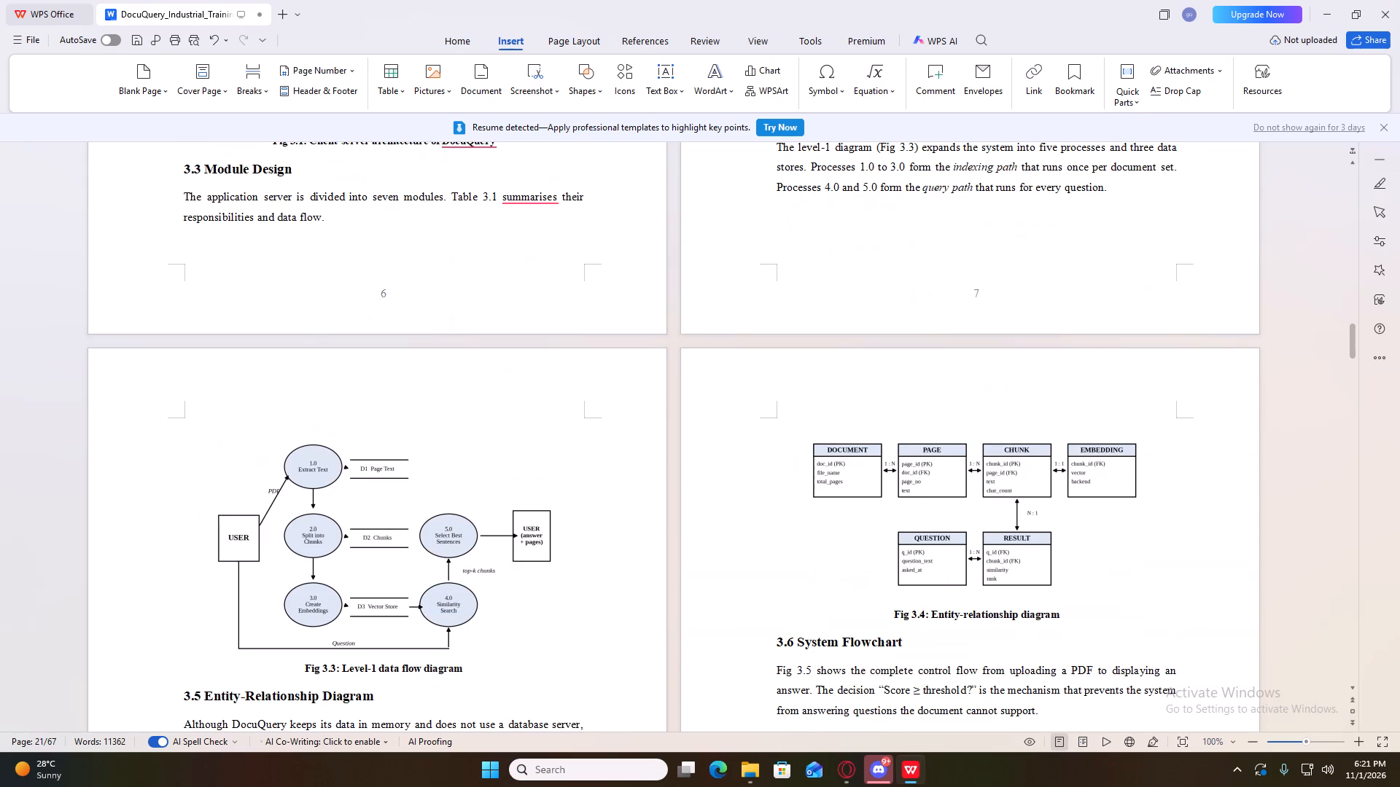
scroll(728, 395, down, 17)
scroll(723, 400, down, 6)
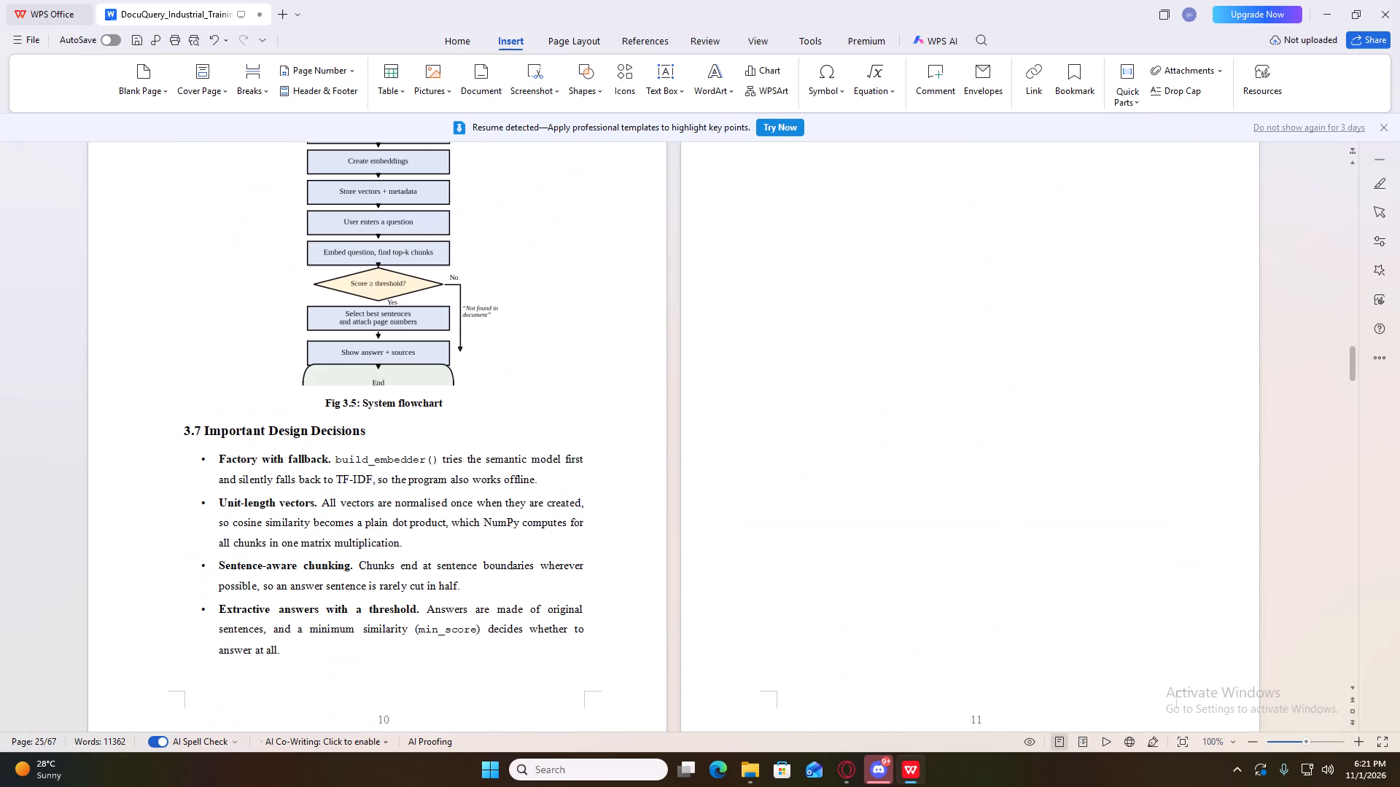
Review Chapter 4 on technologies and concepts and Chapter 5's config.py, pdf_loader.py and text_splitter.py sections.
scroll(726, 399, down, 13)
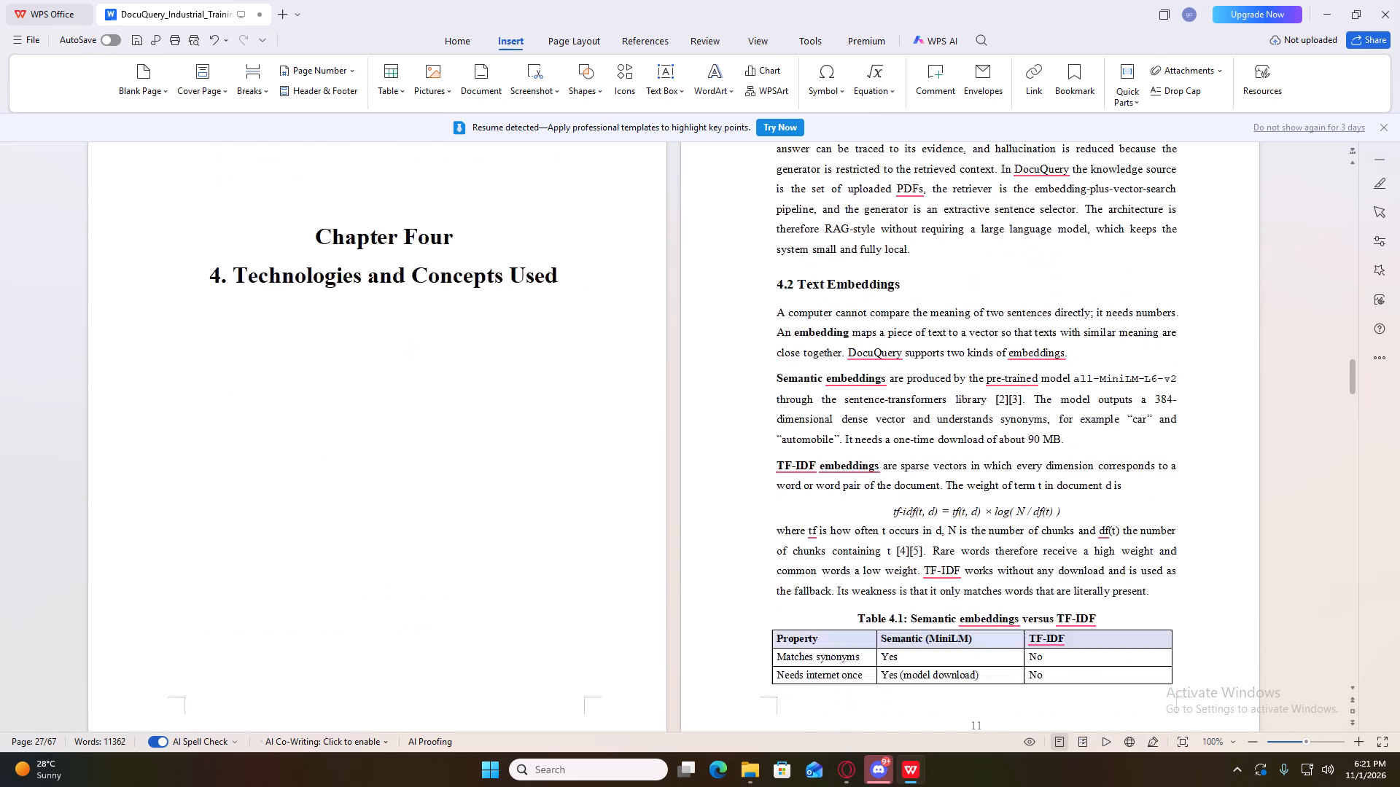
scroll(728, 399, down, 2)
scroll(728, 399, up, 6)
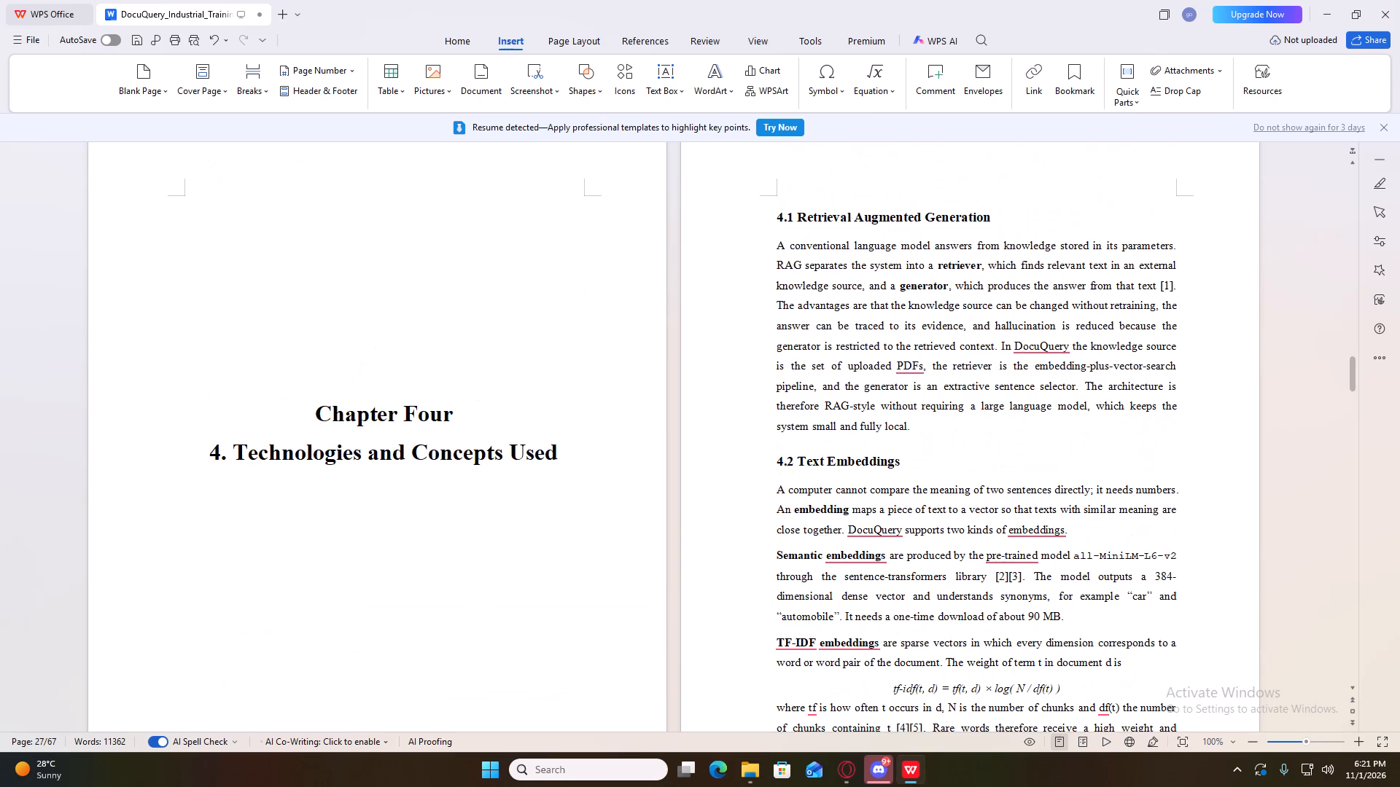
right_click(736, 393)
click(689, 372)
scroll(698, 375, down, 12)
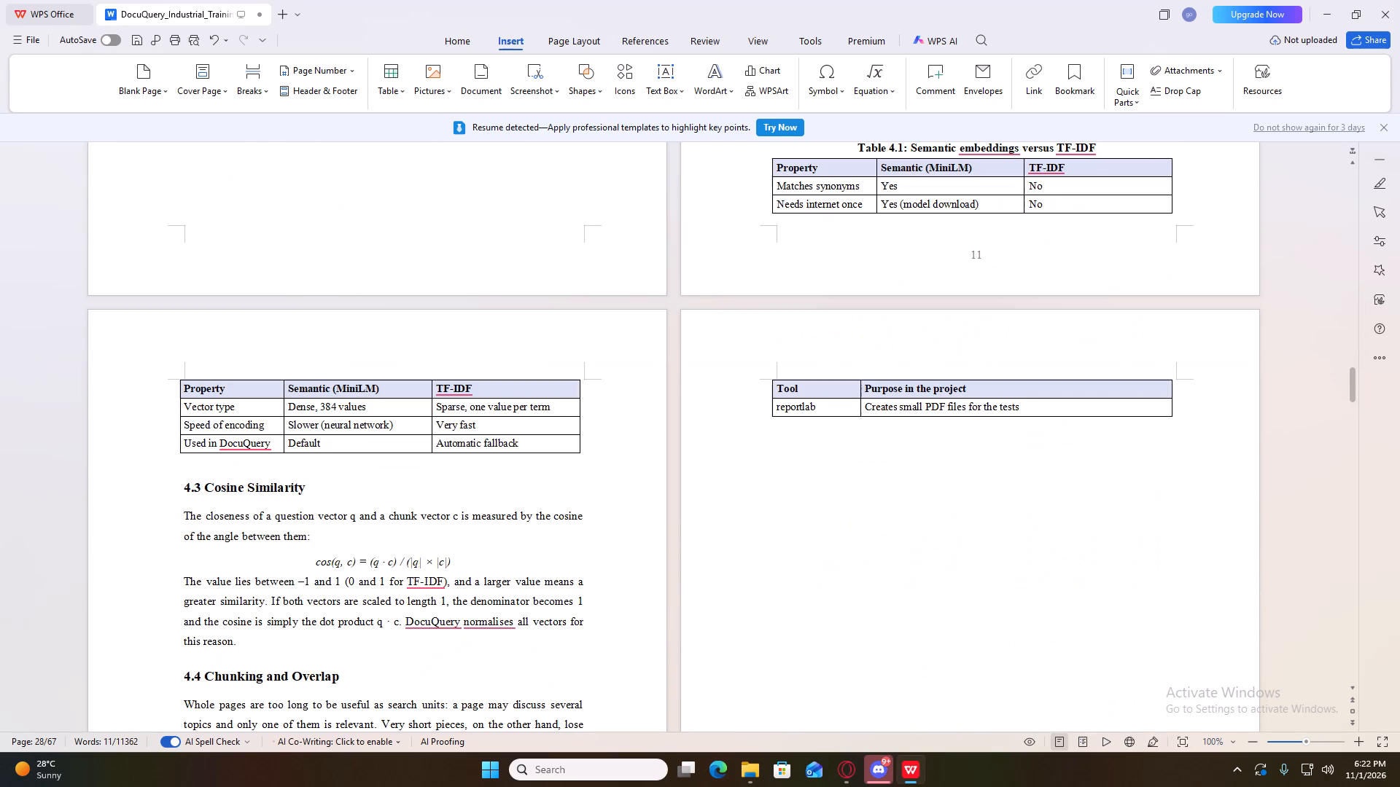
click(680, 375)
scroll(701, 375, down, 20)
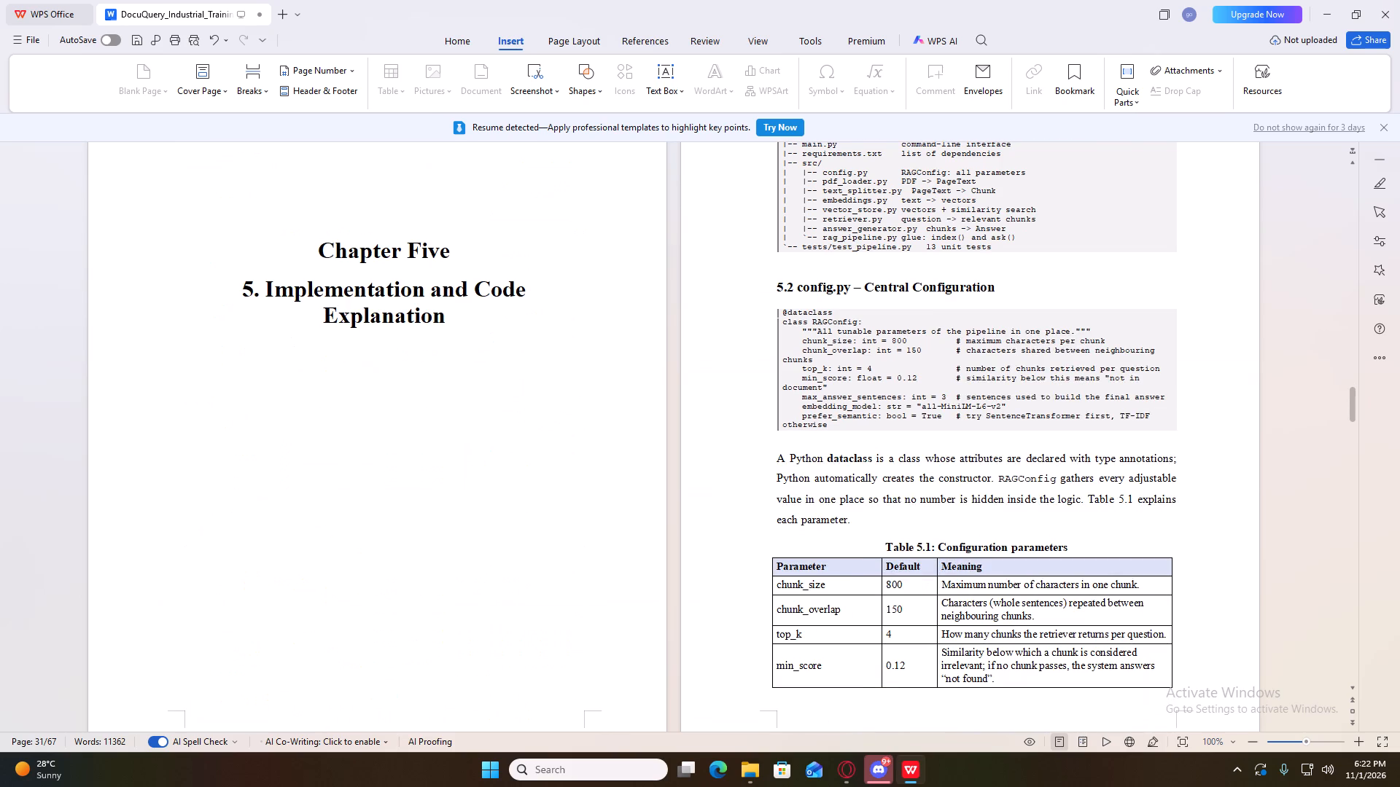
scroll(720, 378, up, 6)
scroll(720, 378, down, 20)
scroll(720, 378, down, 7)
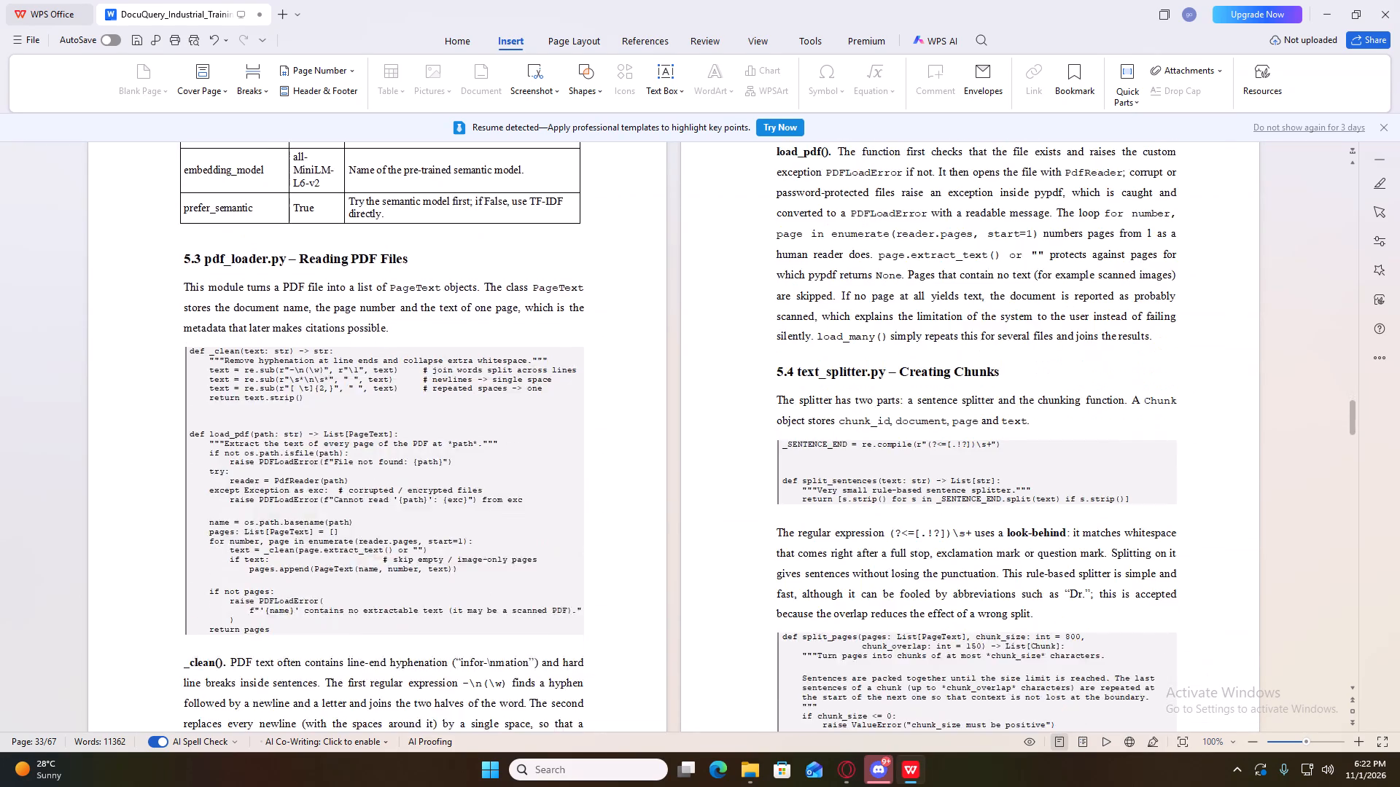
scroll(735, 368, down, 4)
scroll(734, 357, up, 7)
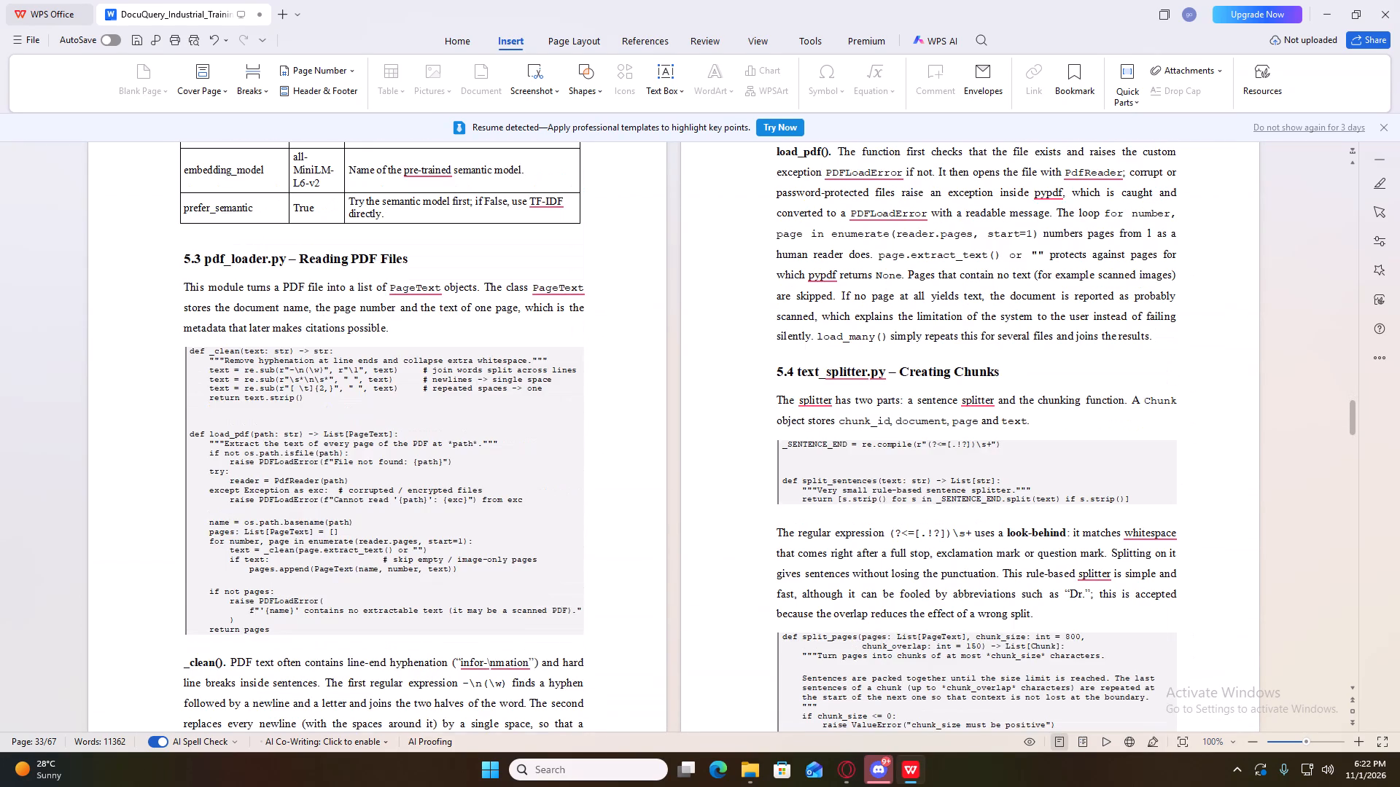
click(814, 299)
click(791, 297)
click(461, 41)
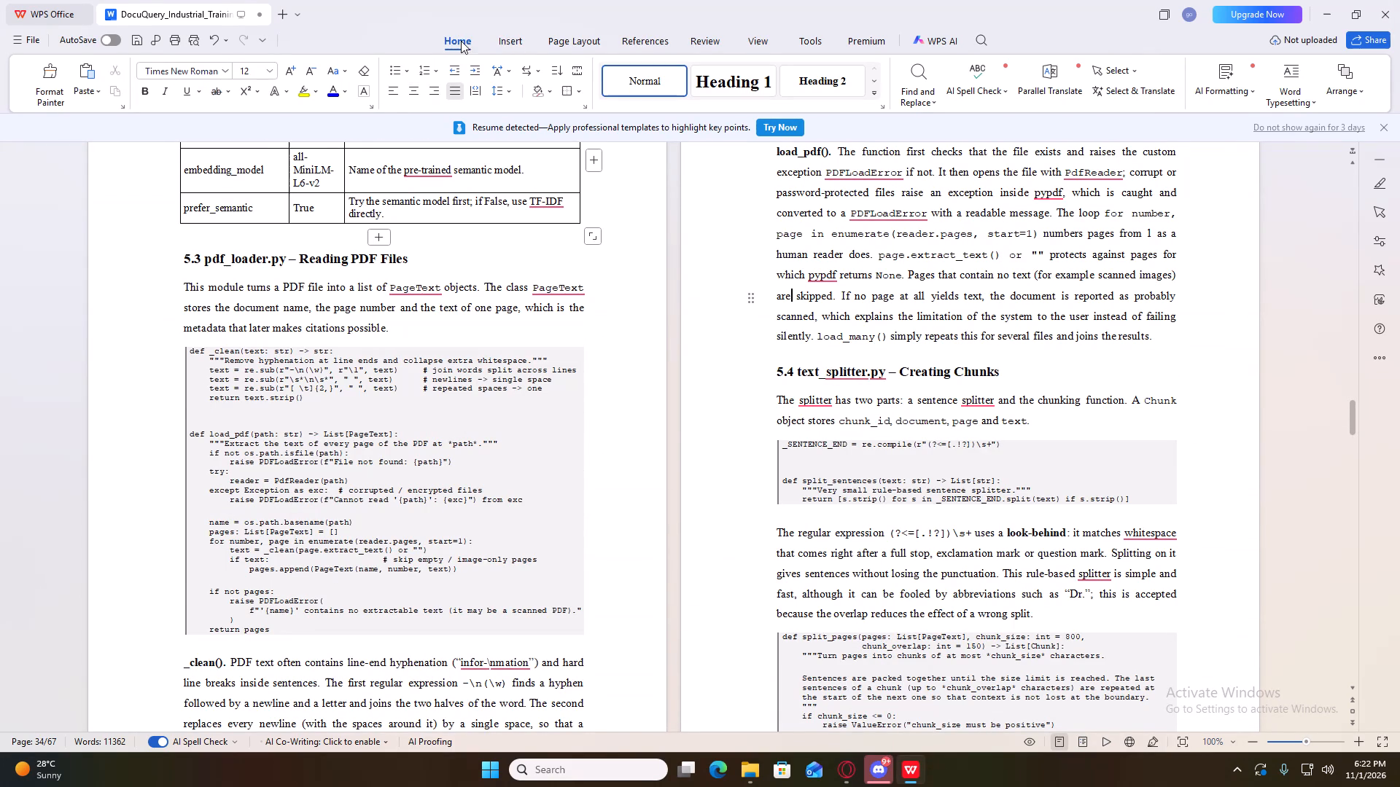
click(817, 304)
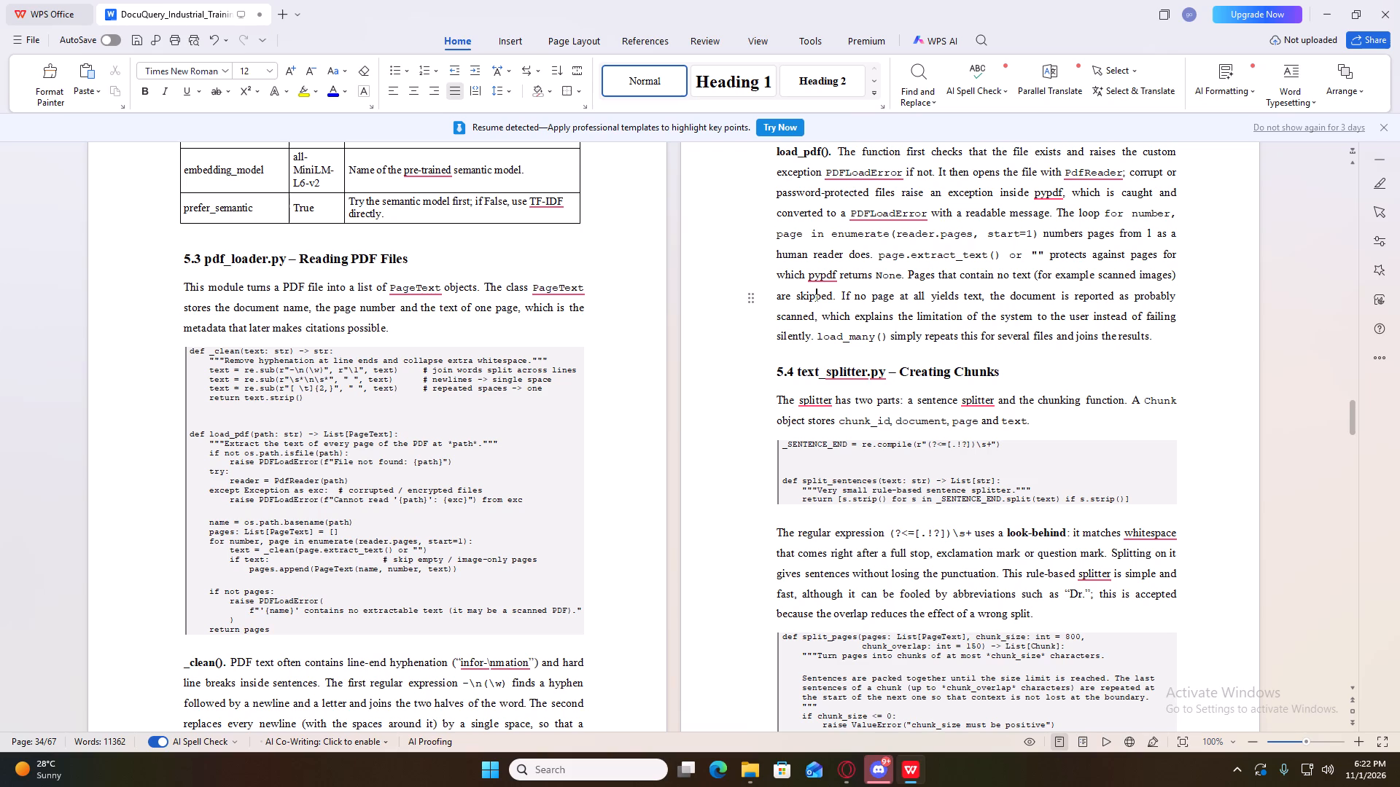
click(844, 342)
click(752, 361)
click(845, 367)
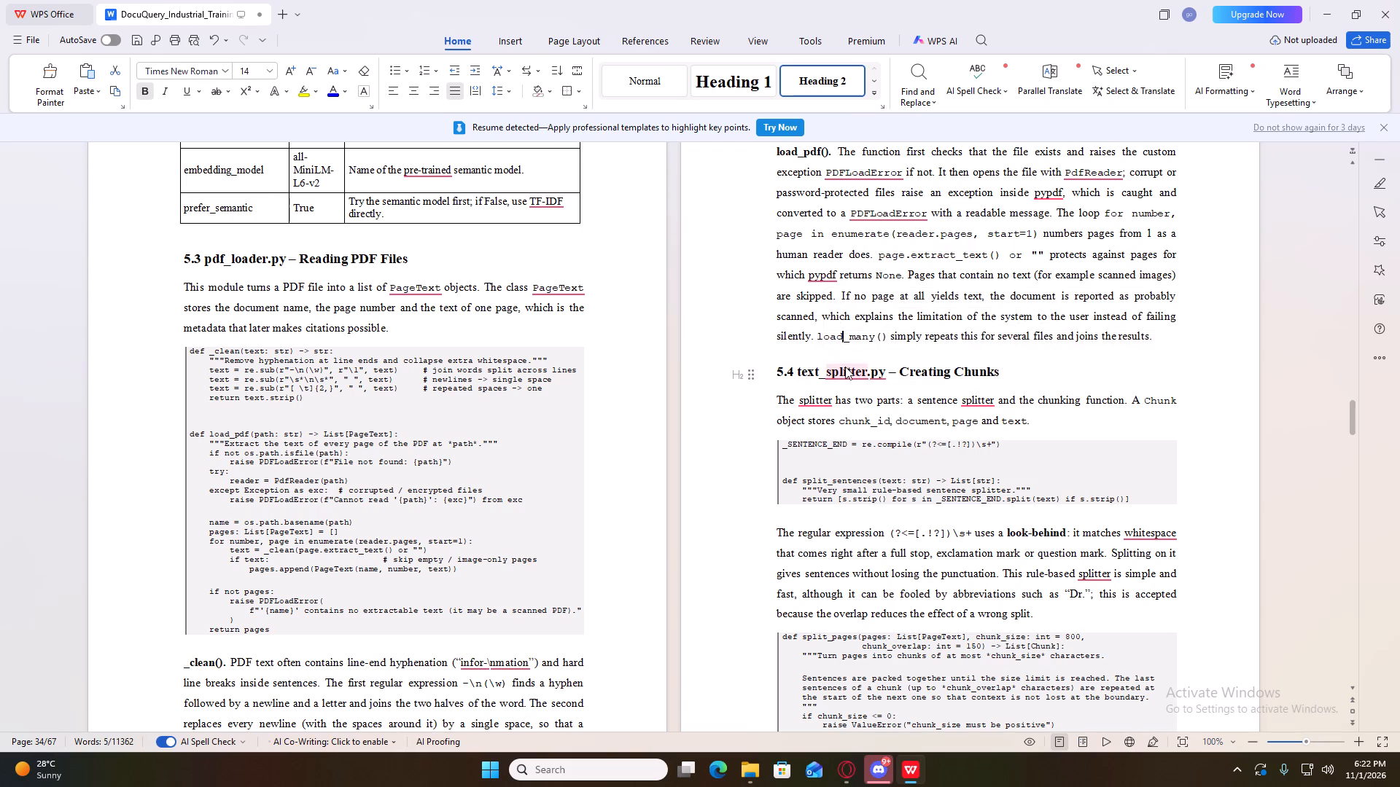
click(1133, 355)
Review the rest of Chapter 5, from the text_splitter.py and embeddings.py sections through main.py, app.py and the installing and running section.
scroll(1157, 359, down, 11)
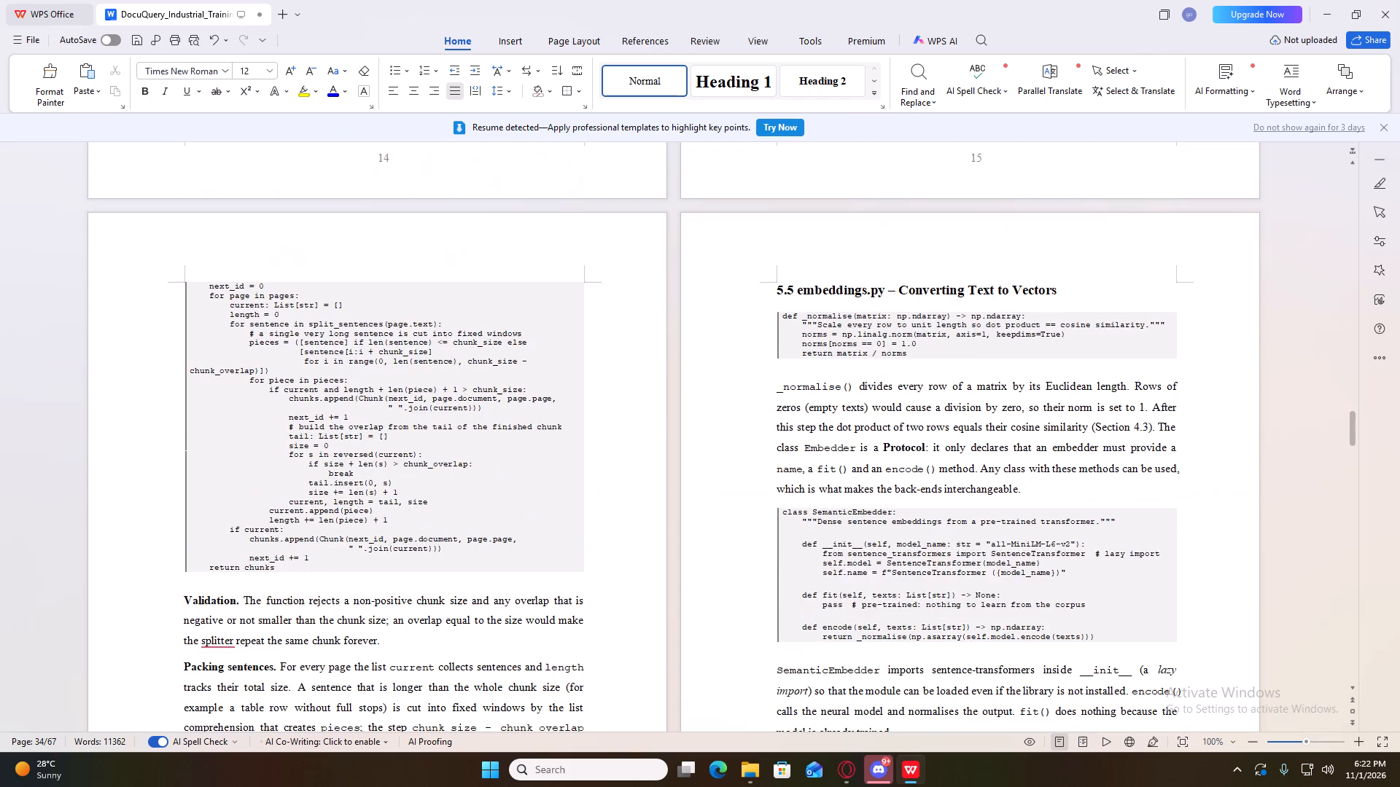
scroll(1155, 361, down, 8)
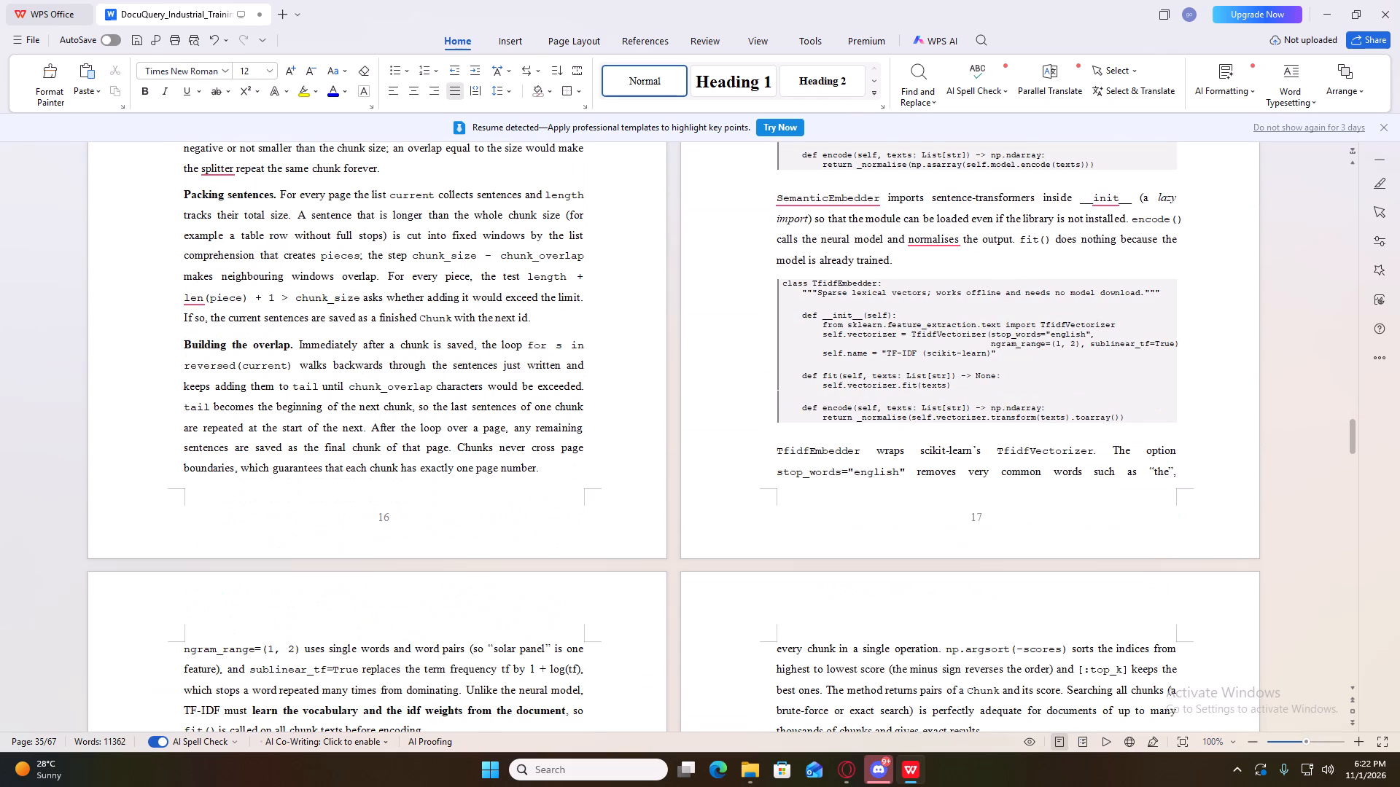
scroll(1139, 372, down, 7)
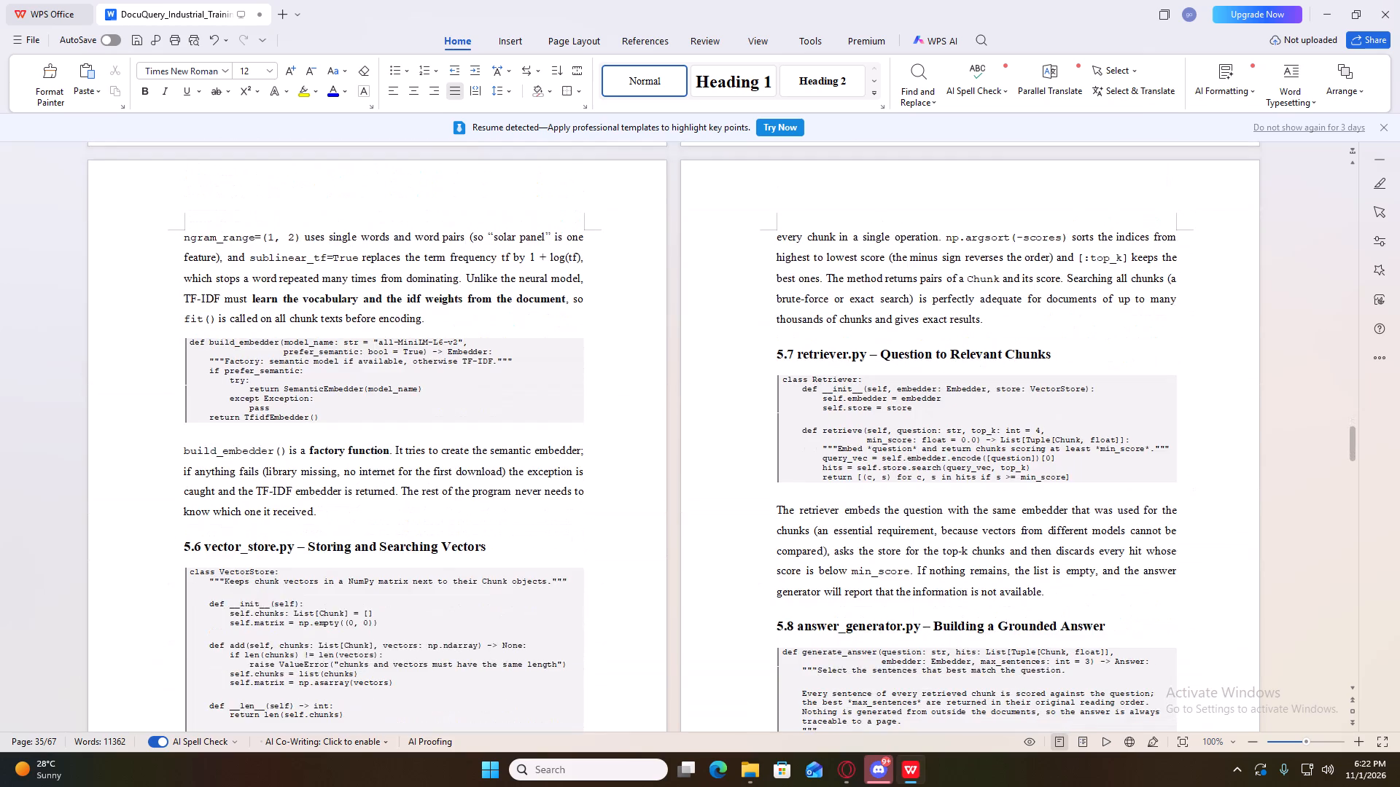
scroll(1131, 379, down, 18)
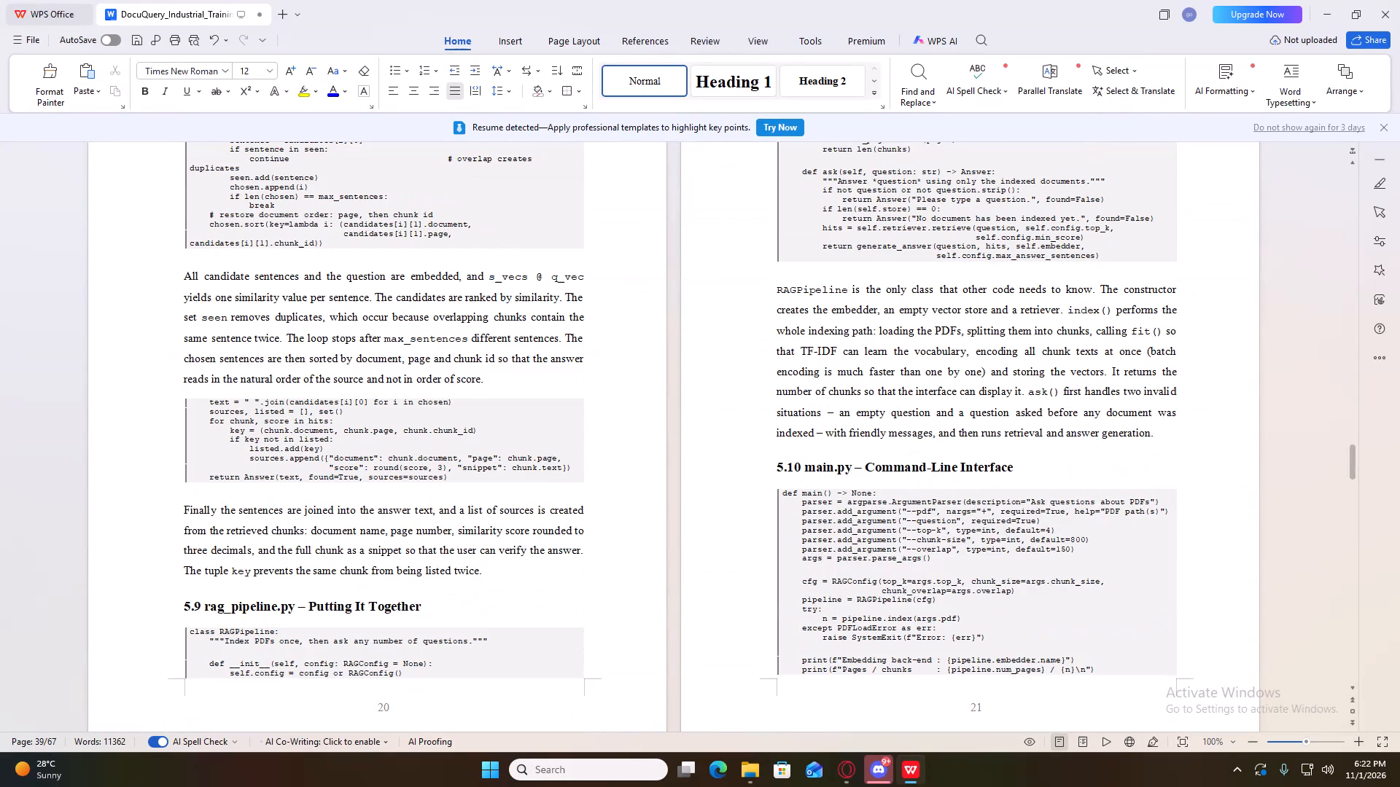
scroll(1138, 410, down, 16)
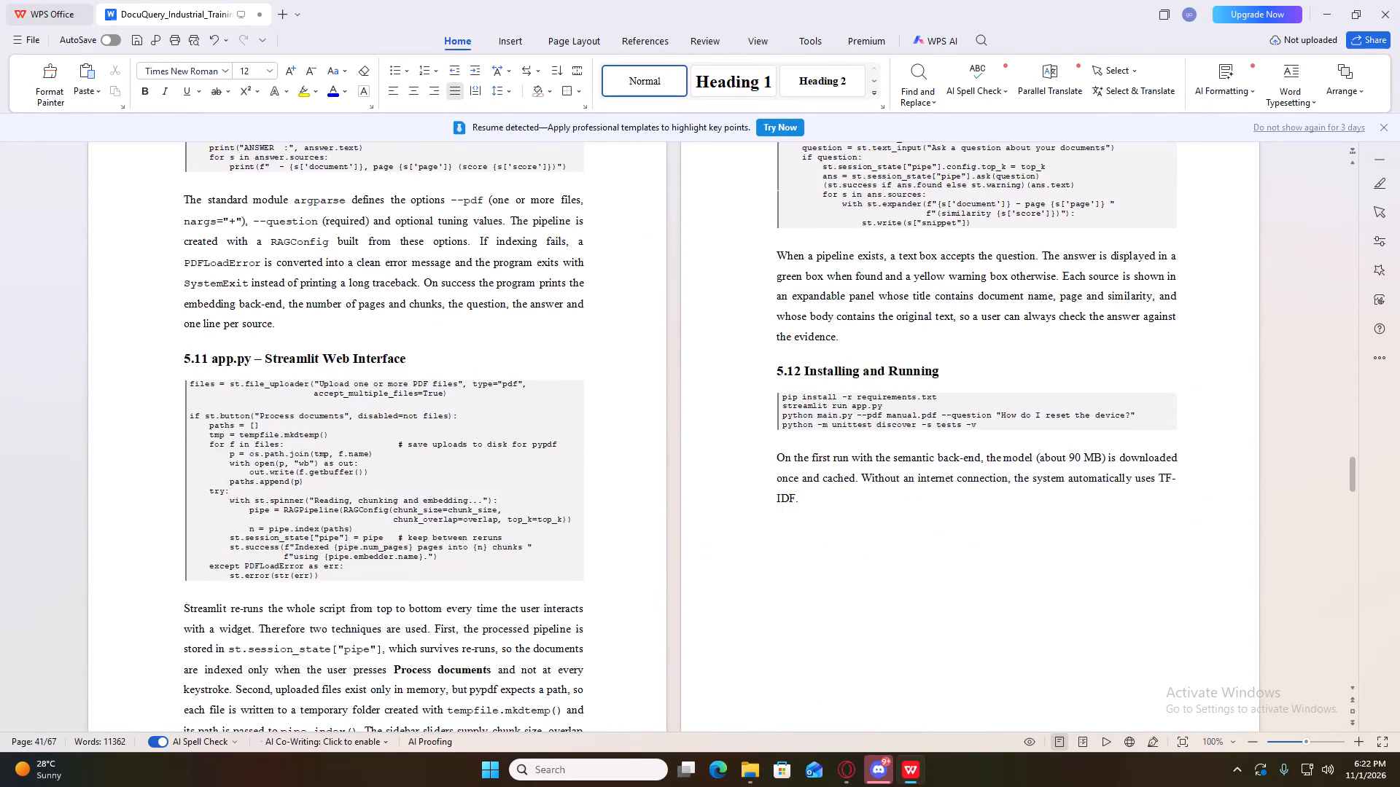
Review Chapter 6 on testing, including the testing strategy, unit test cases table, test results and error handling summary.
scroll(1128, 410, down, 18)
scroll(1121, 414, up, 5)
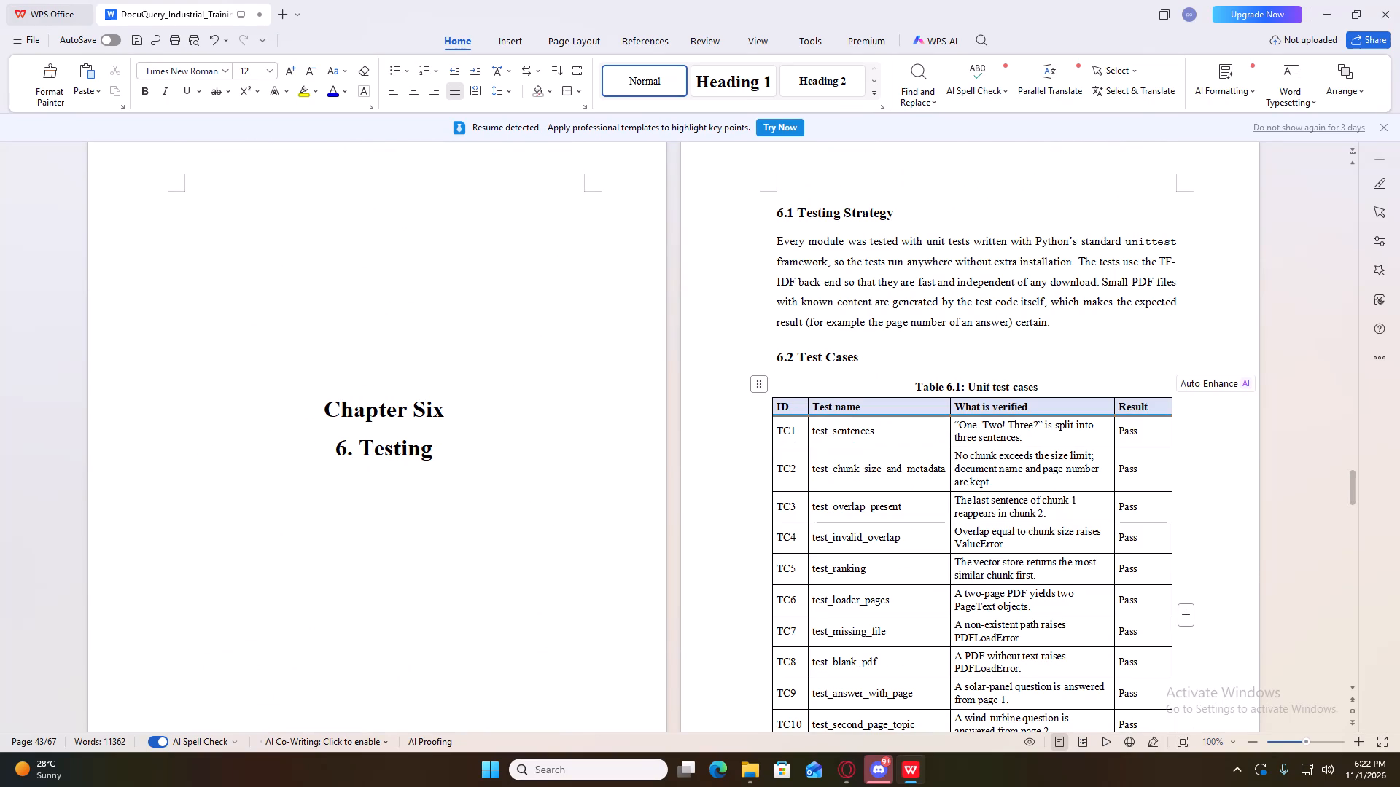
scroll(1057, 394, down, 1)
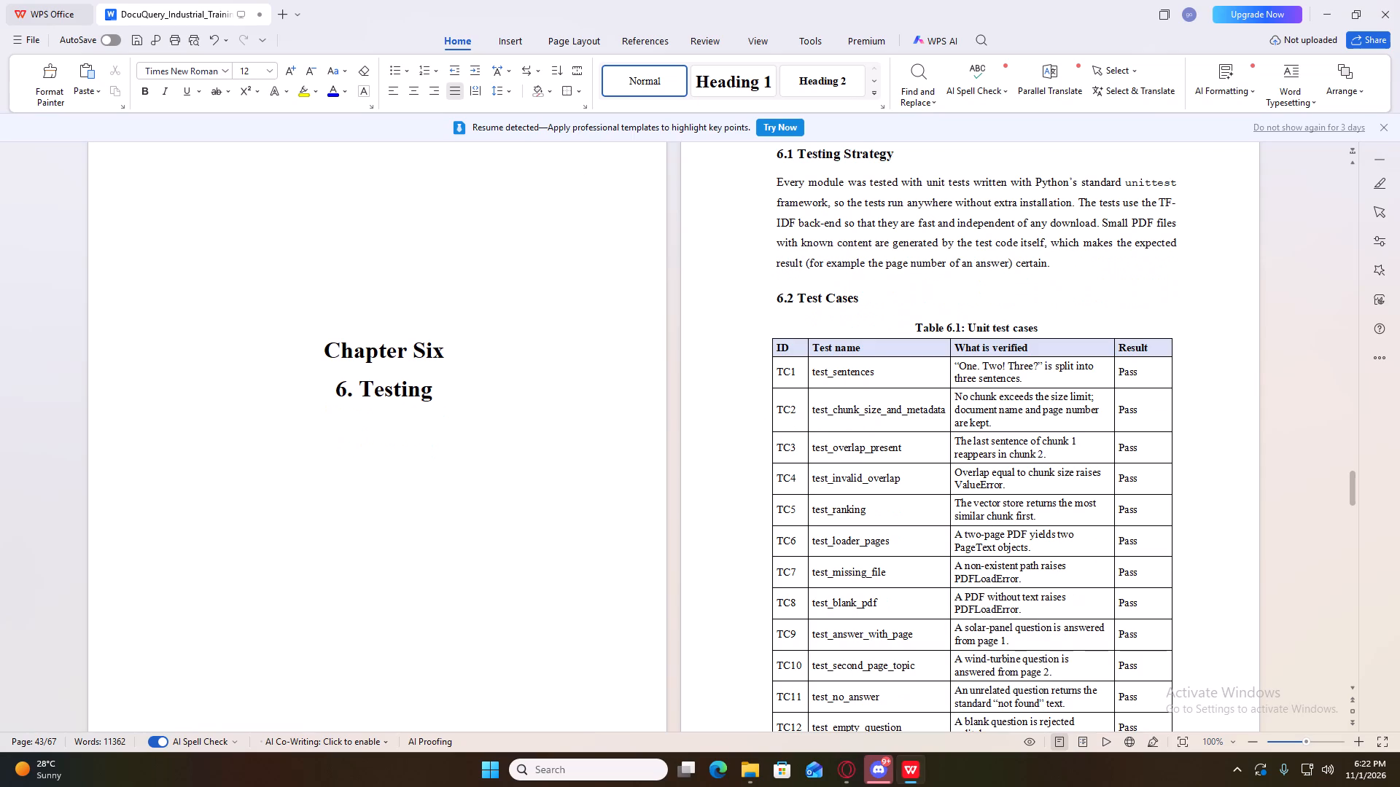
scroll(1057, 394, down, 2)
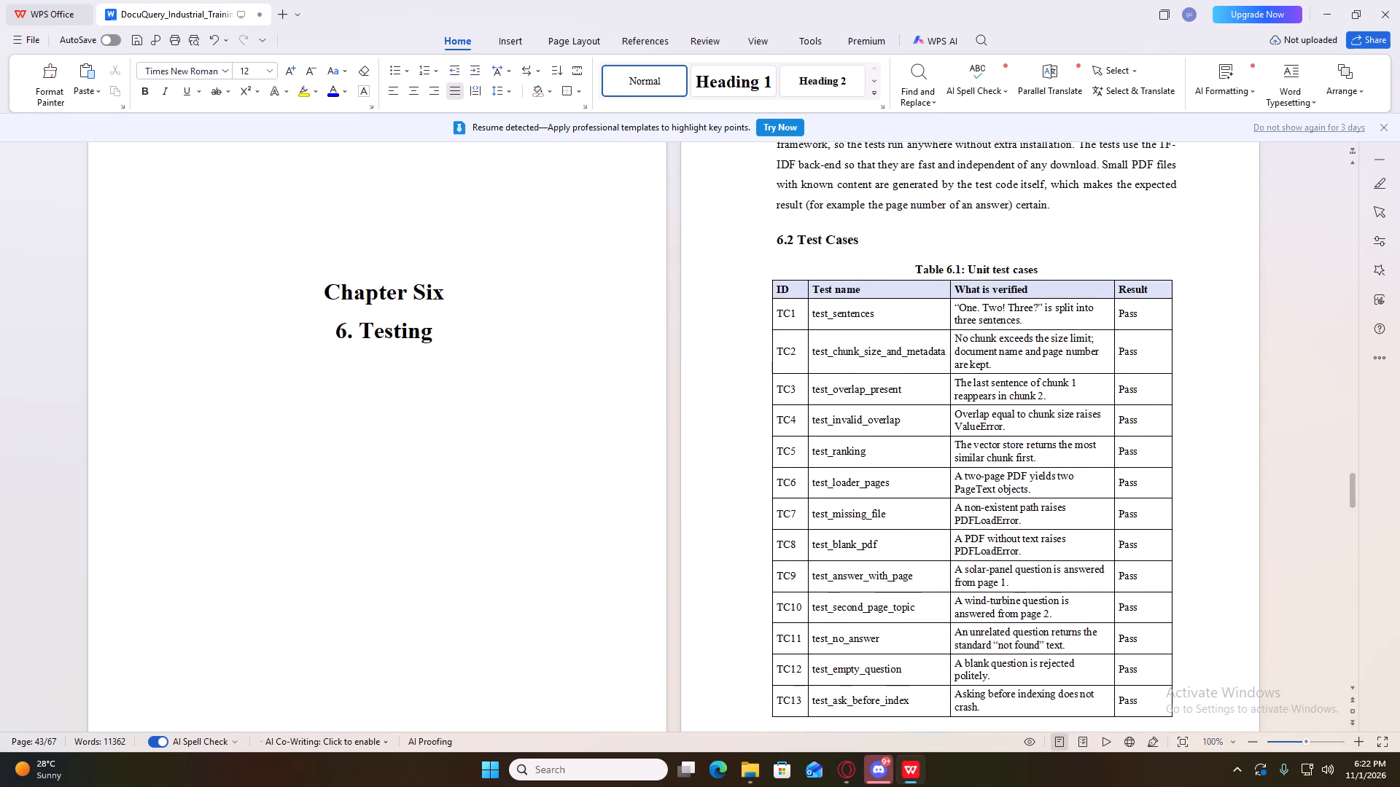
scroll(1057, 394, down, 8)
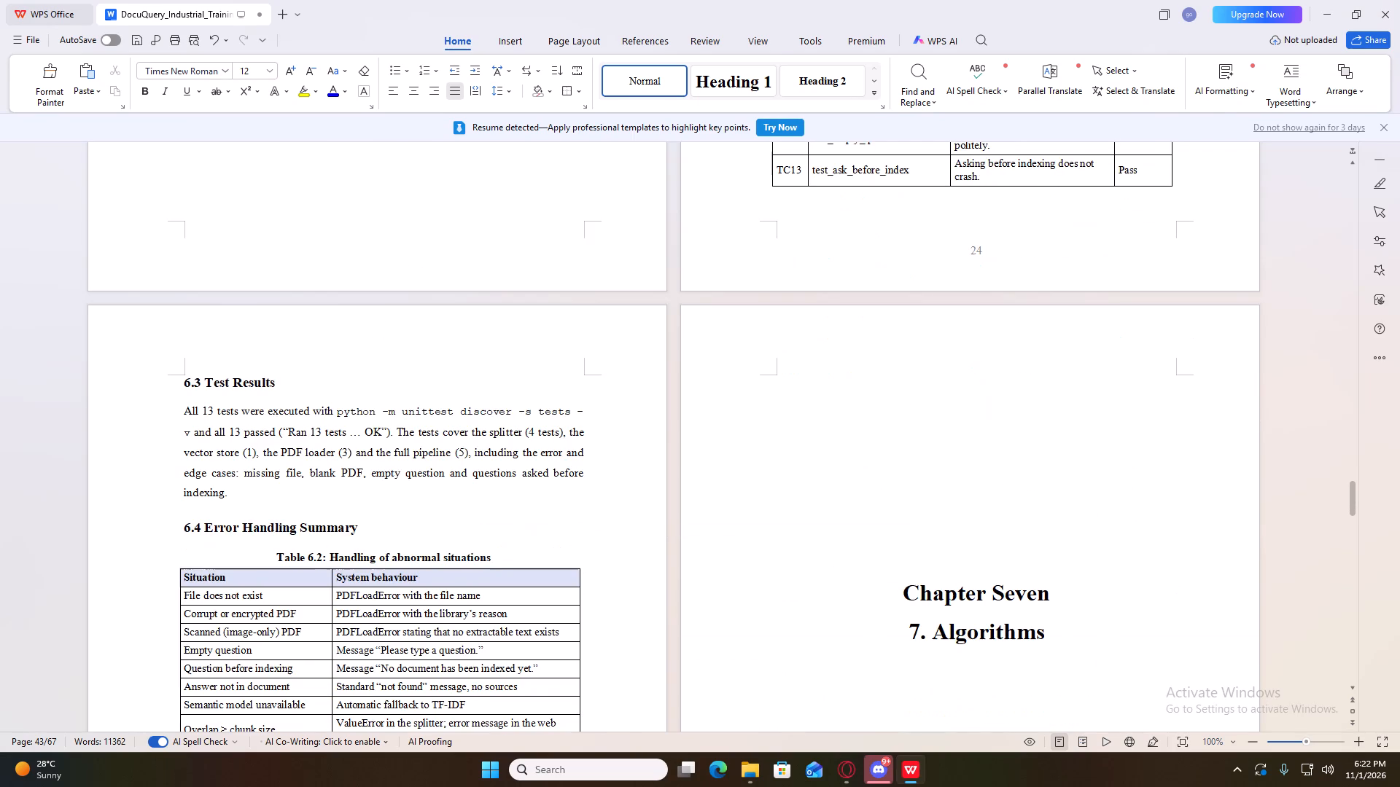
scroll(1047, 396, down, 7)
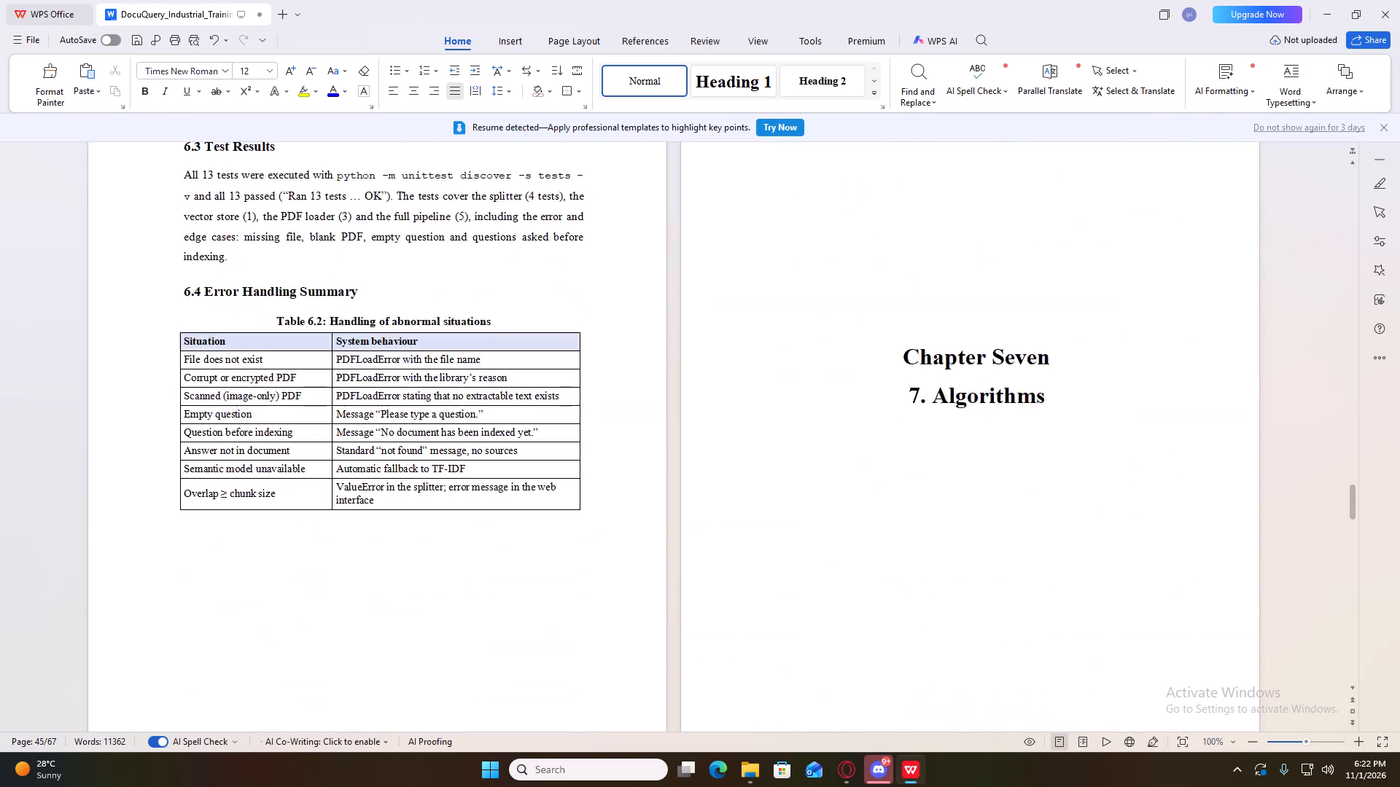
Review Chapter 7's indexing, chunking and question-answering algorithms and the complexity analysis.
scroll(1044, 397, down, 12)
scroll(1029, 404, up, 2)
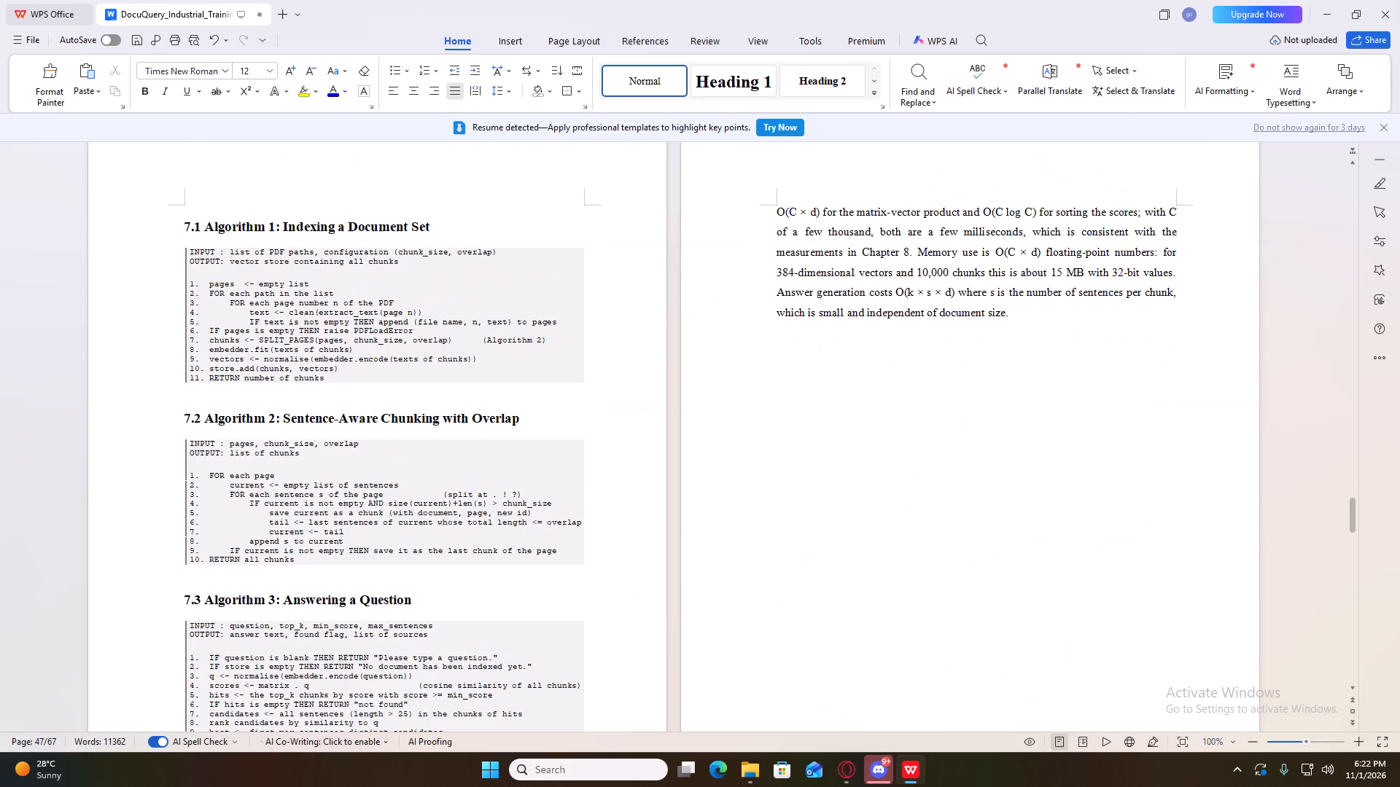
scroll(1028, 404, down, 12)
scroll(1017, 410, up, 11)
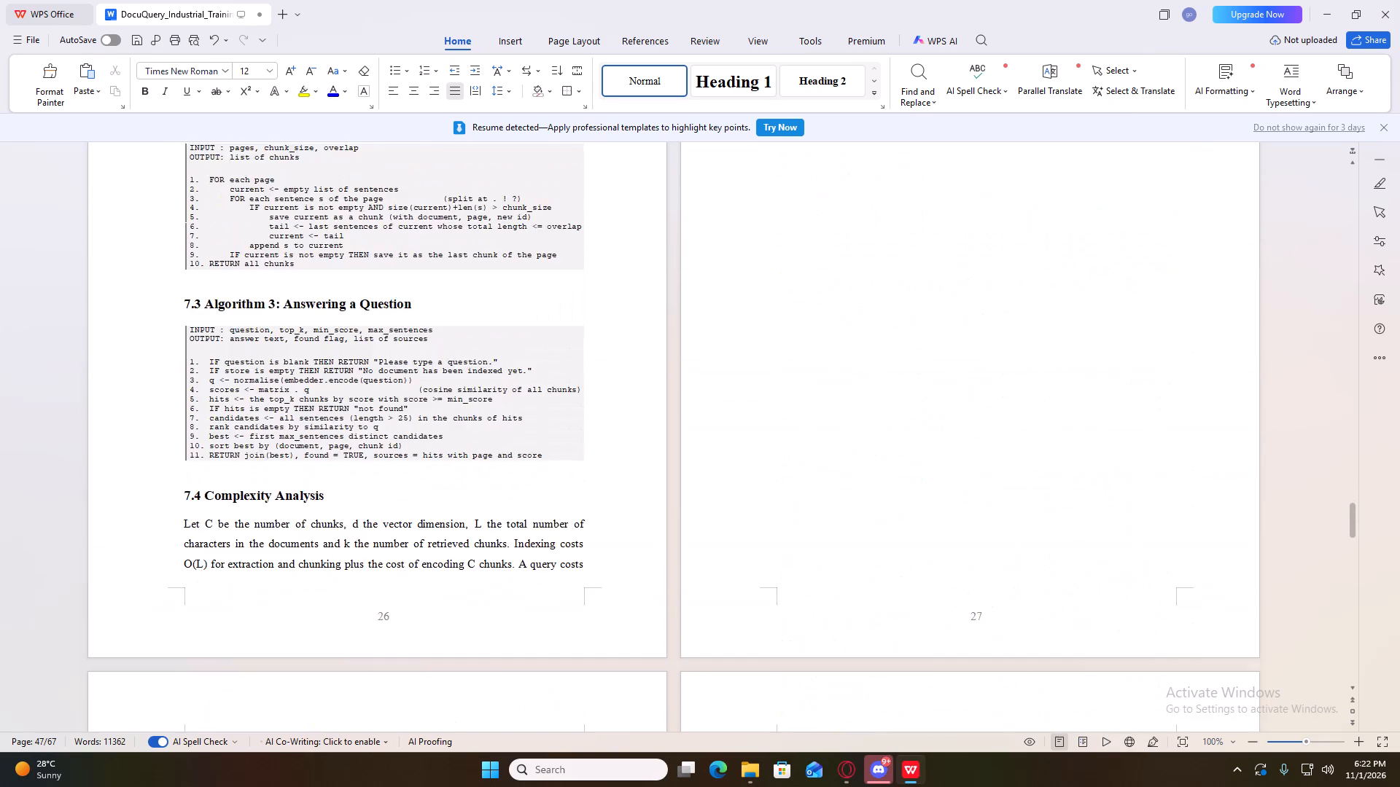
scroll(1006, 407, up, 2)
scroll(1002, 411, down, 14)
Review Chapter 8's question-answering results table, similarity score chart and observations, through to the start of Chapter 9.
scroll(980, 439, down, 6)
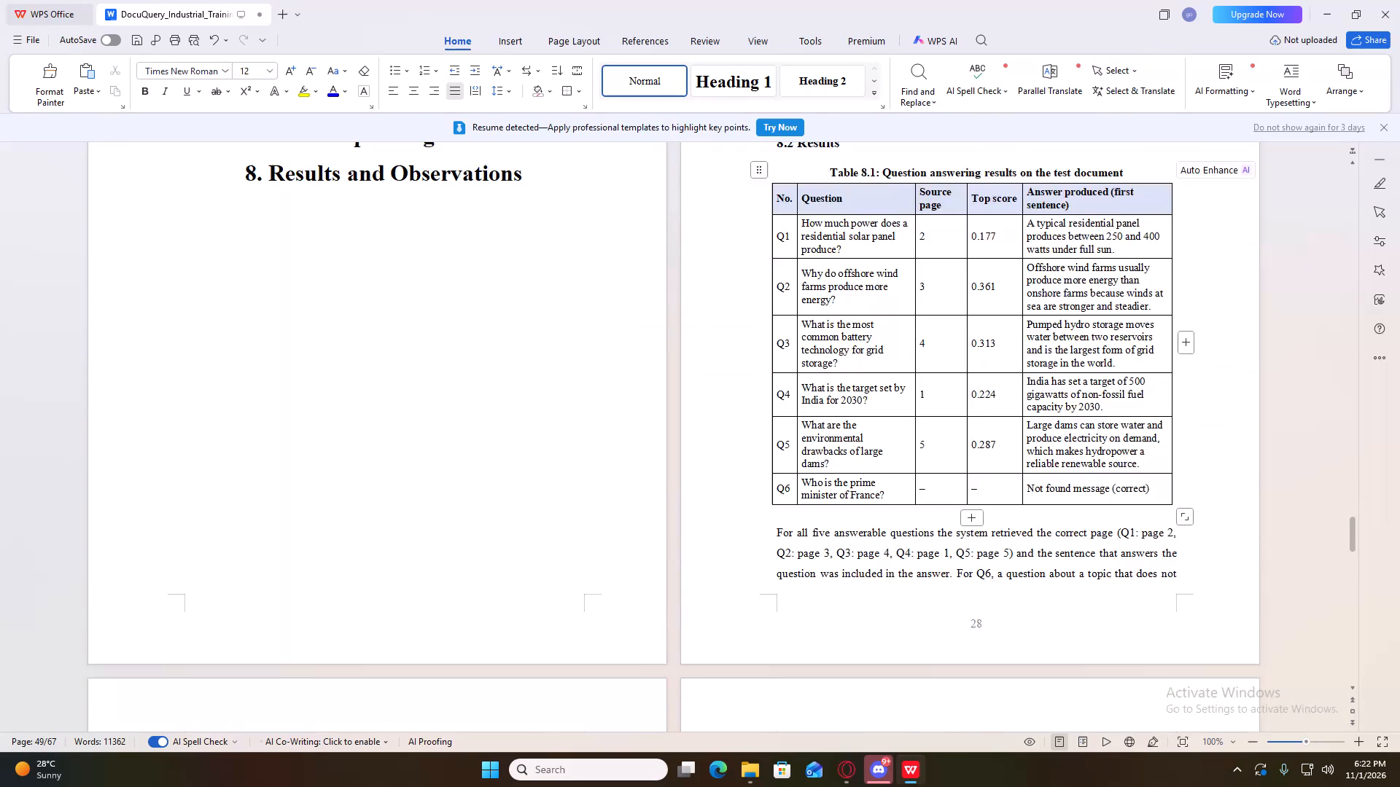
scroll(981, 439, down, 5)
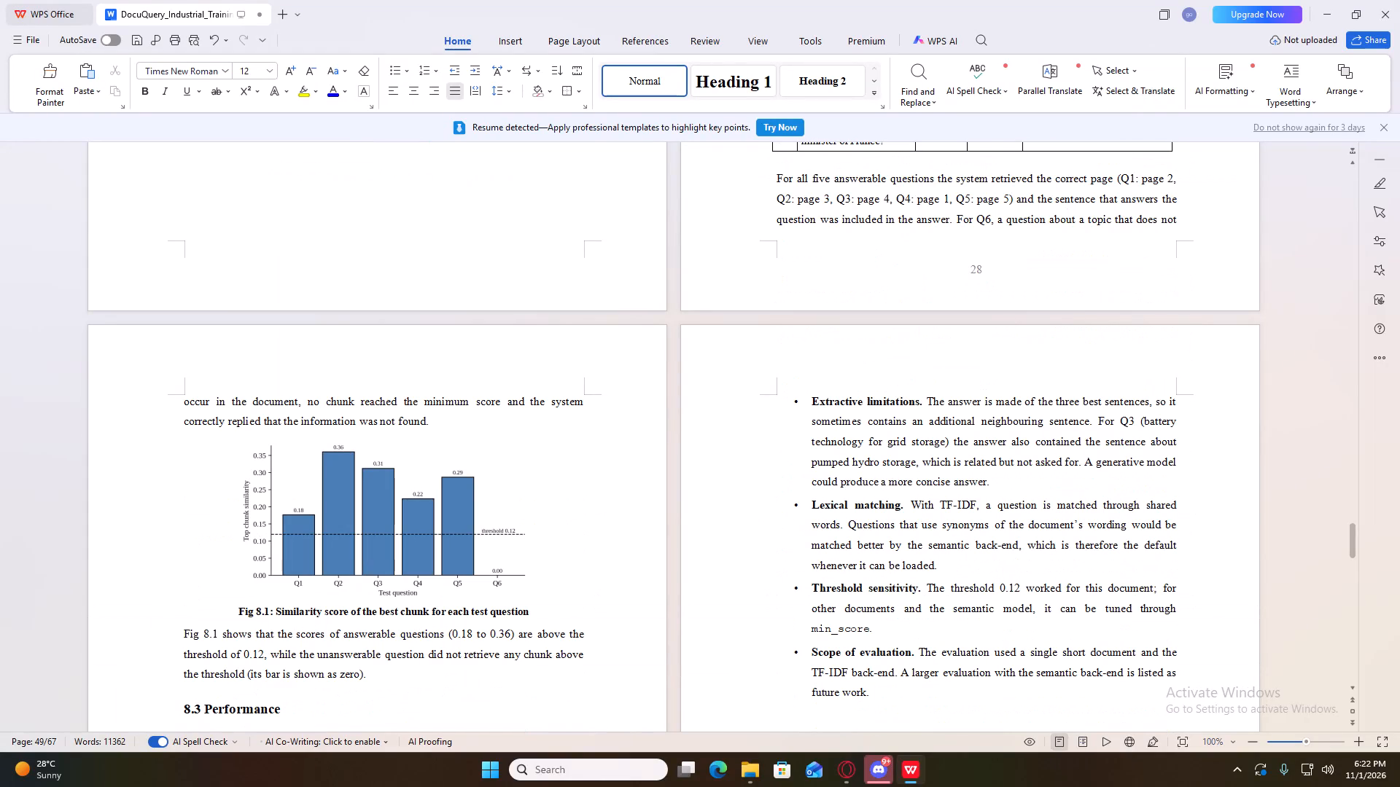
scroll(811, 435, up, 5)
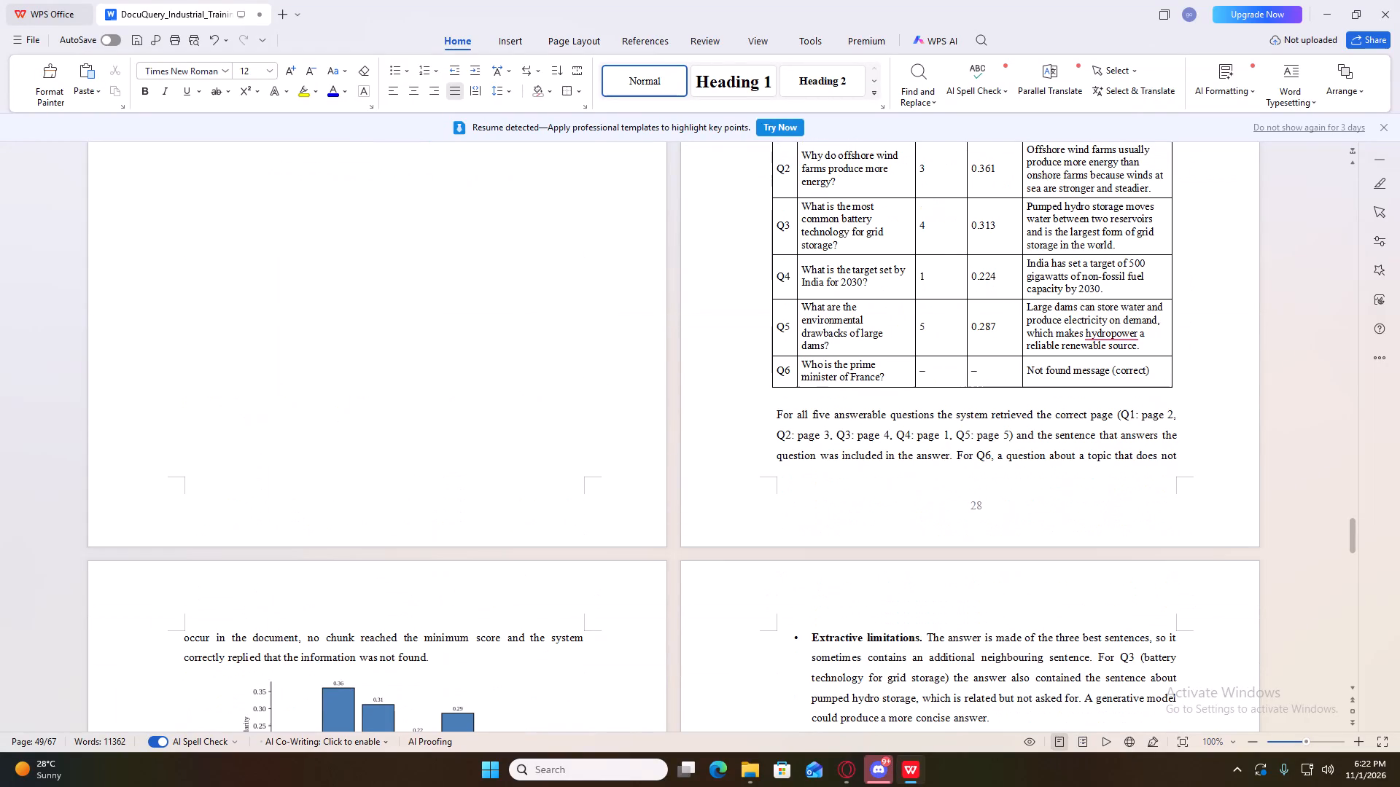
scroll(811, 435, up, 2)
scroll(811, 435, down, 7)
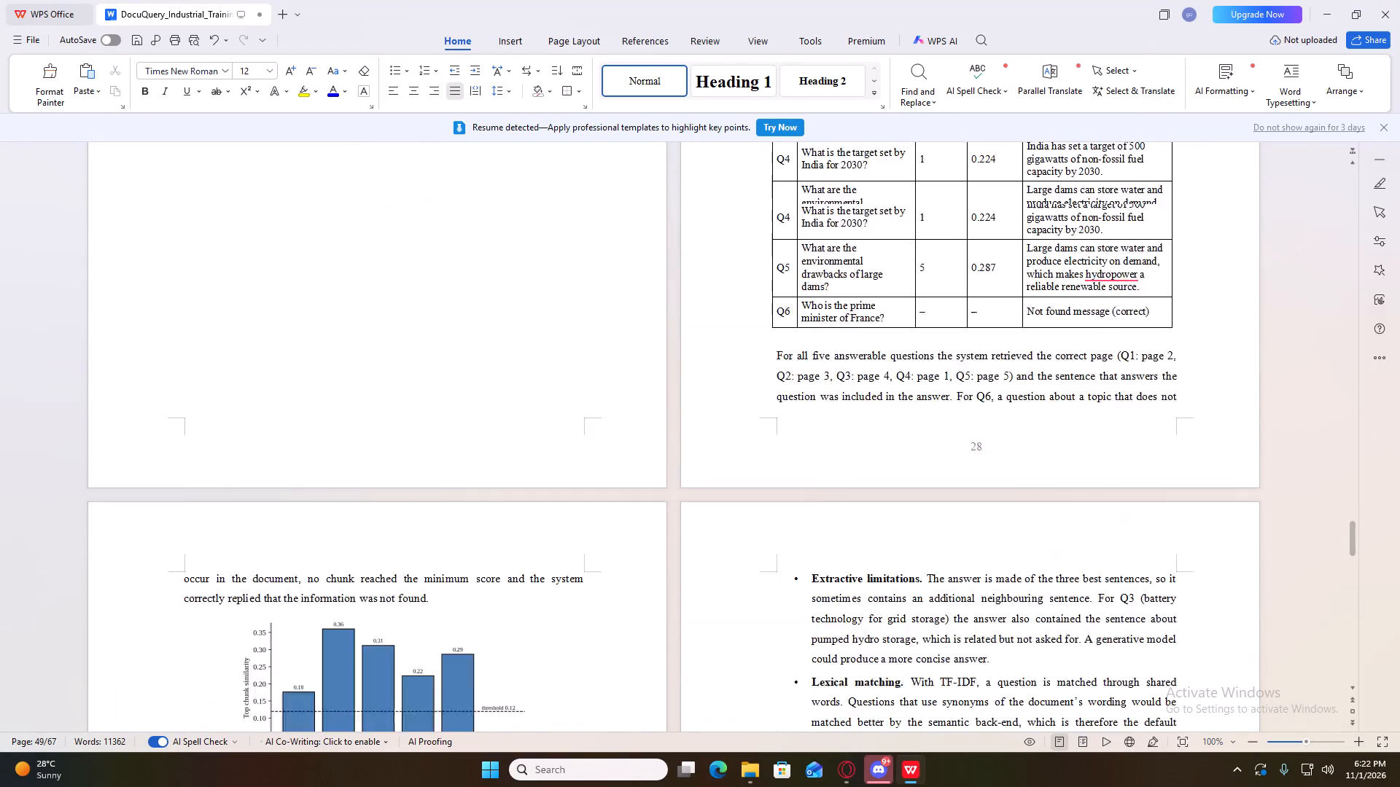
scroll(812, 435, down, 18)
scroll(809, 436, down, 5)
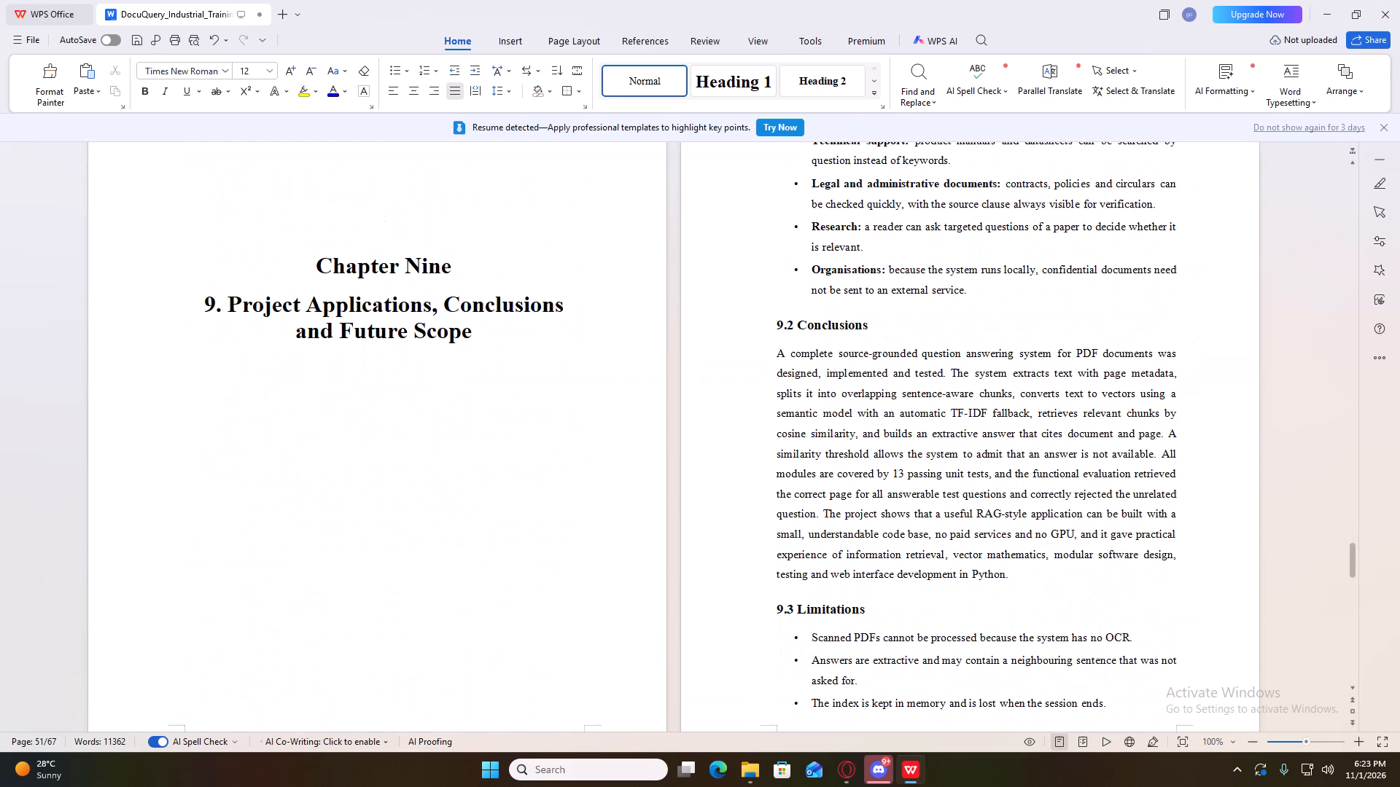
Read Chapter 9 on applications, conclusions and limitations, and examine the figures, captions and screenshot placeholders in Appendix A.
scroll(809, 436, down, 3)
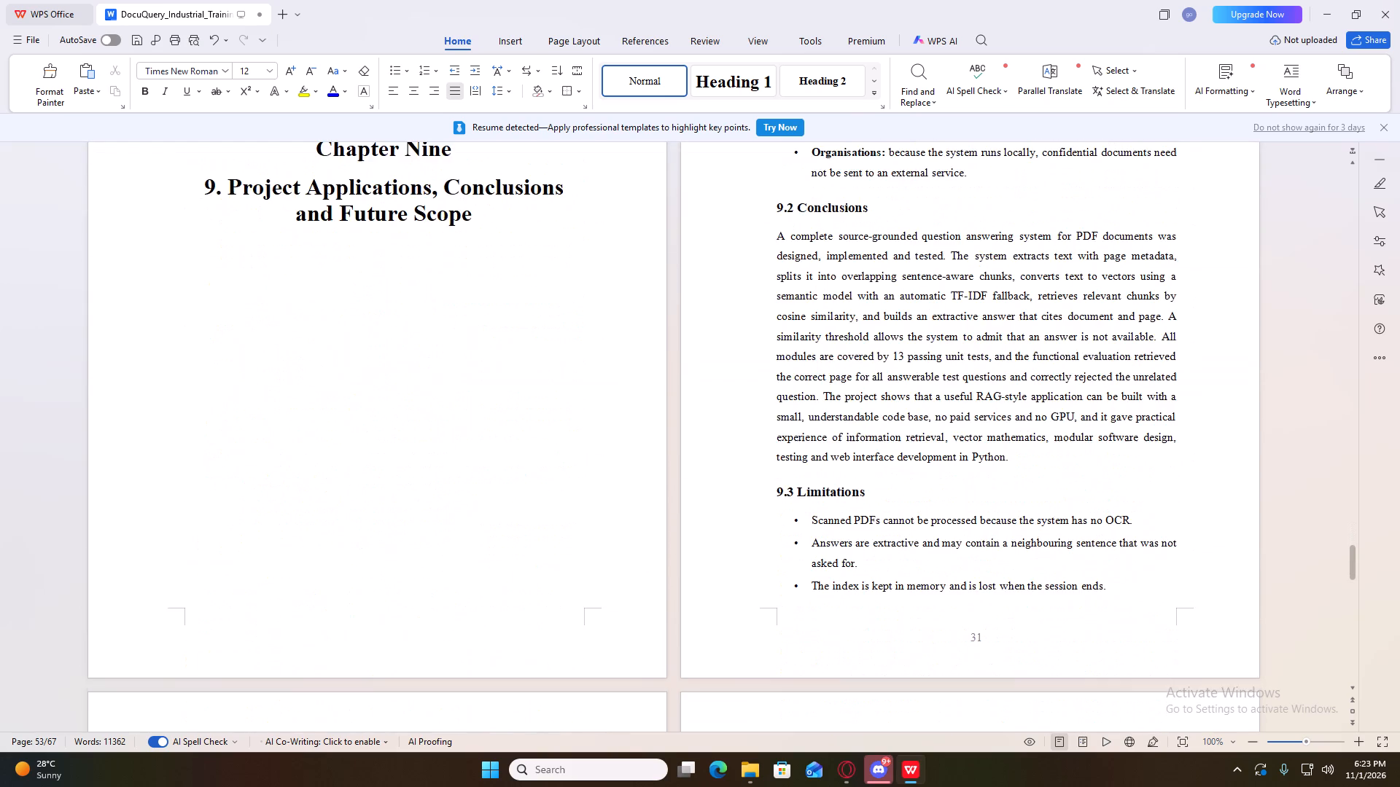
scroll(809, 436, up, 5)
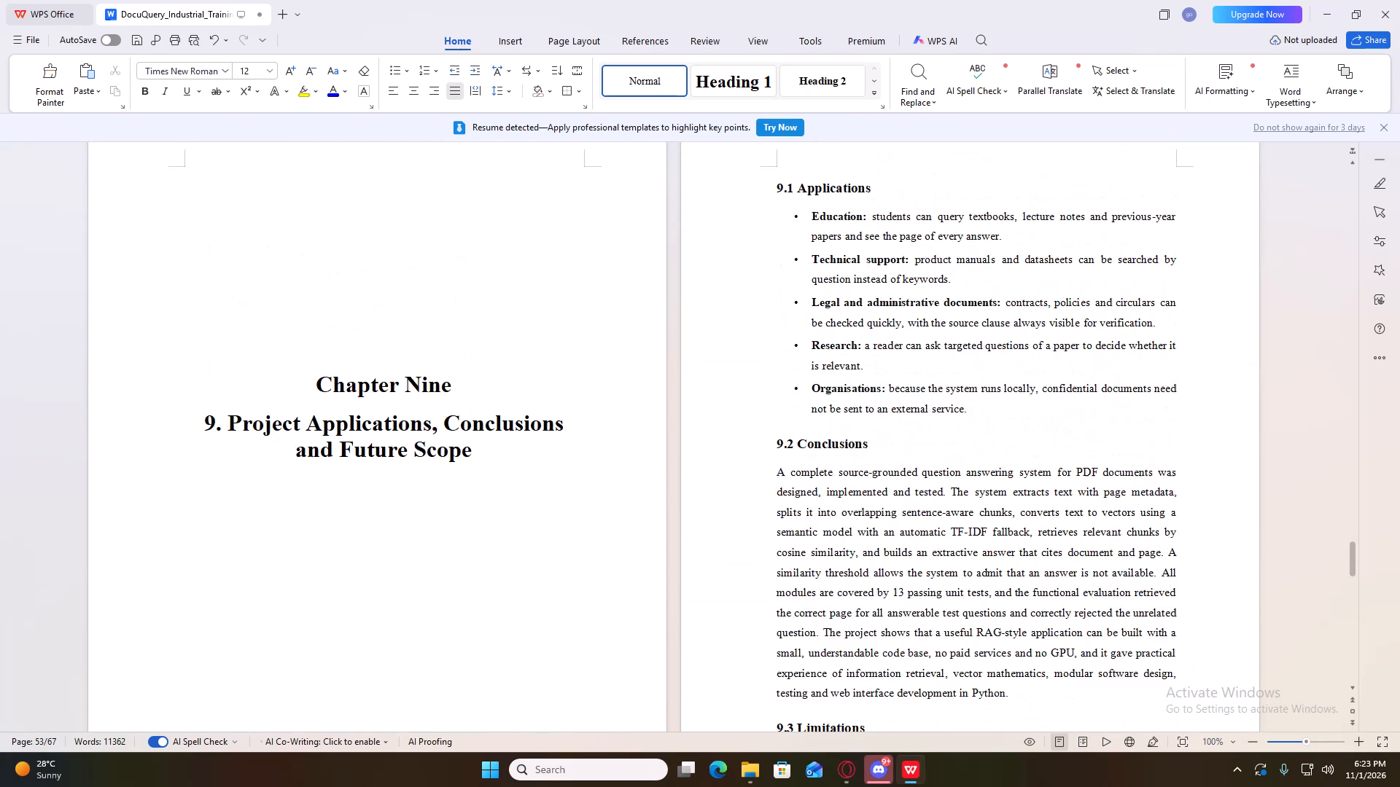
scroll(809, 436, down, 19)
scroll(798, 436, down, 11)
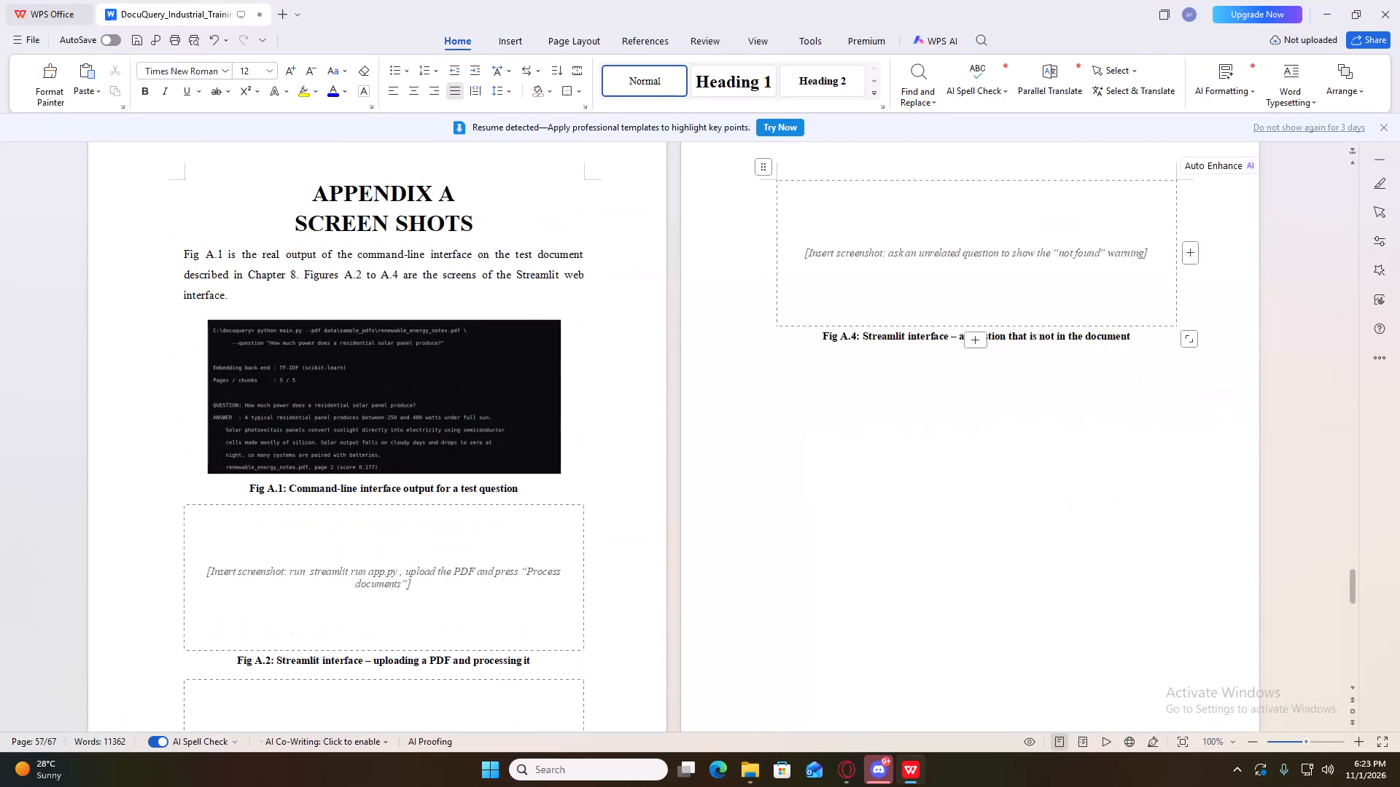
click(861, 299)
click(900, 468)
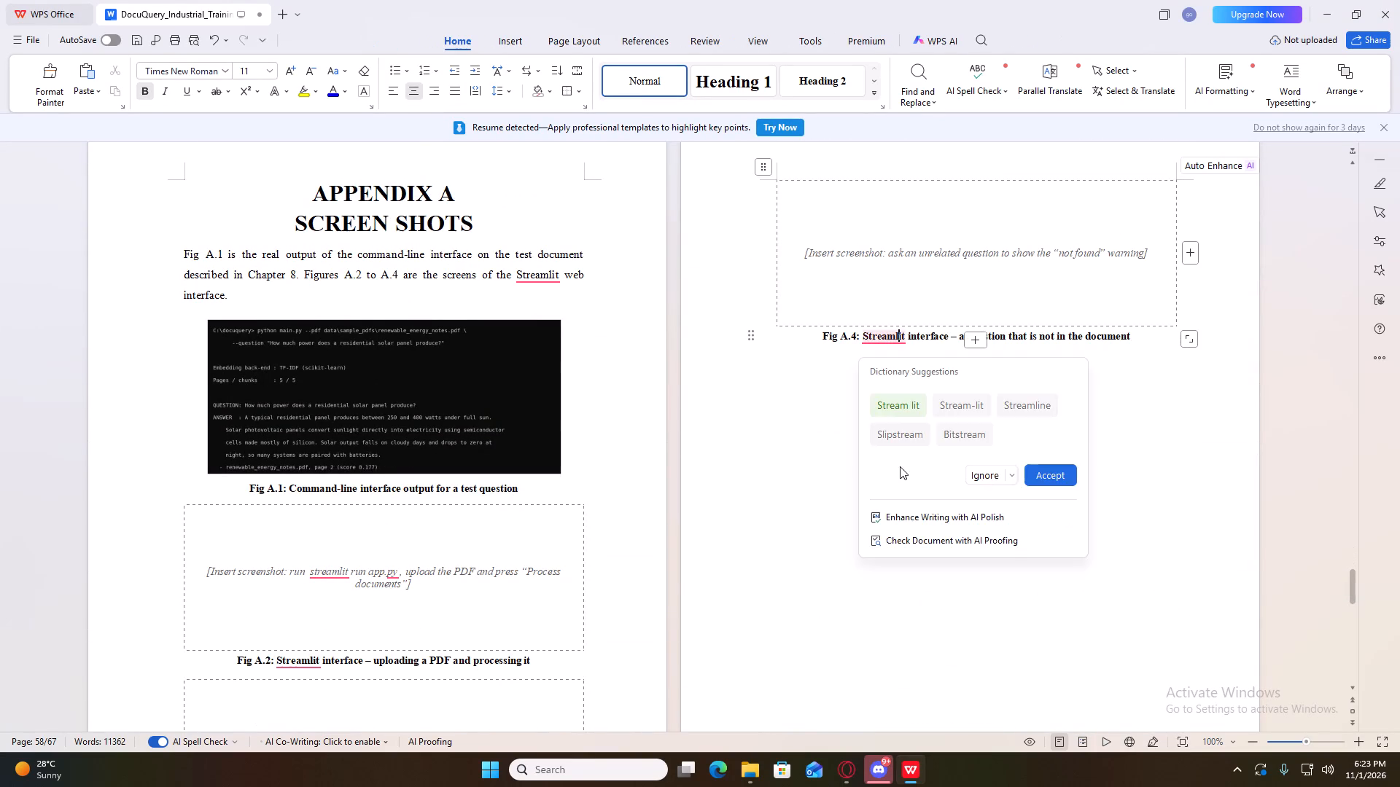
click(774, 477)
click(679, 440)
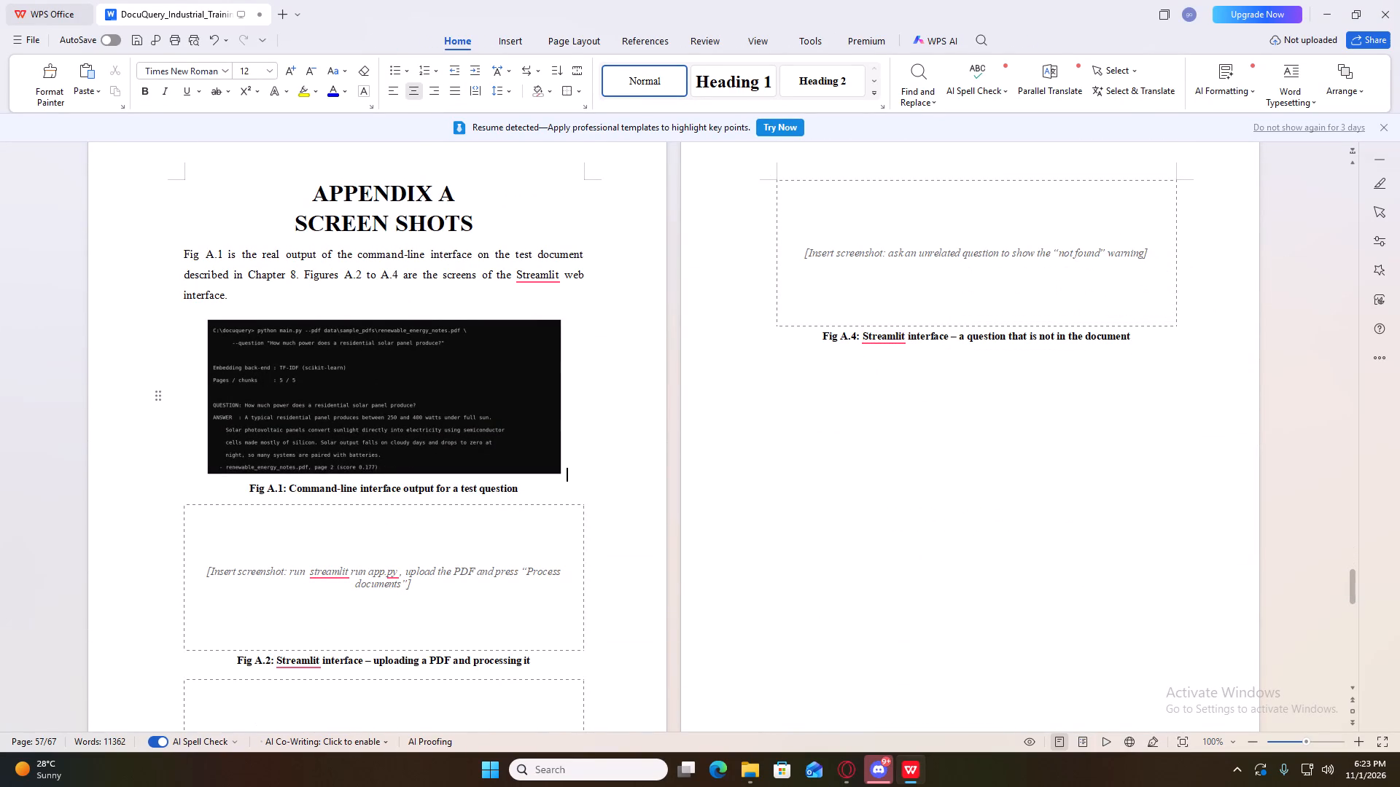
scroll(467, 487, down, 3)
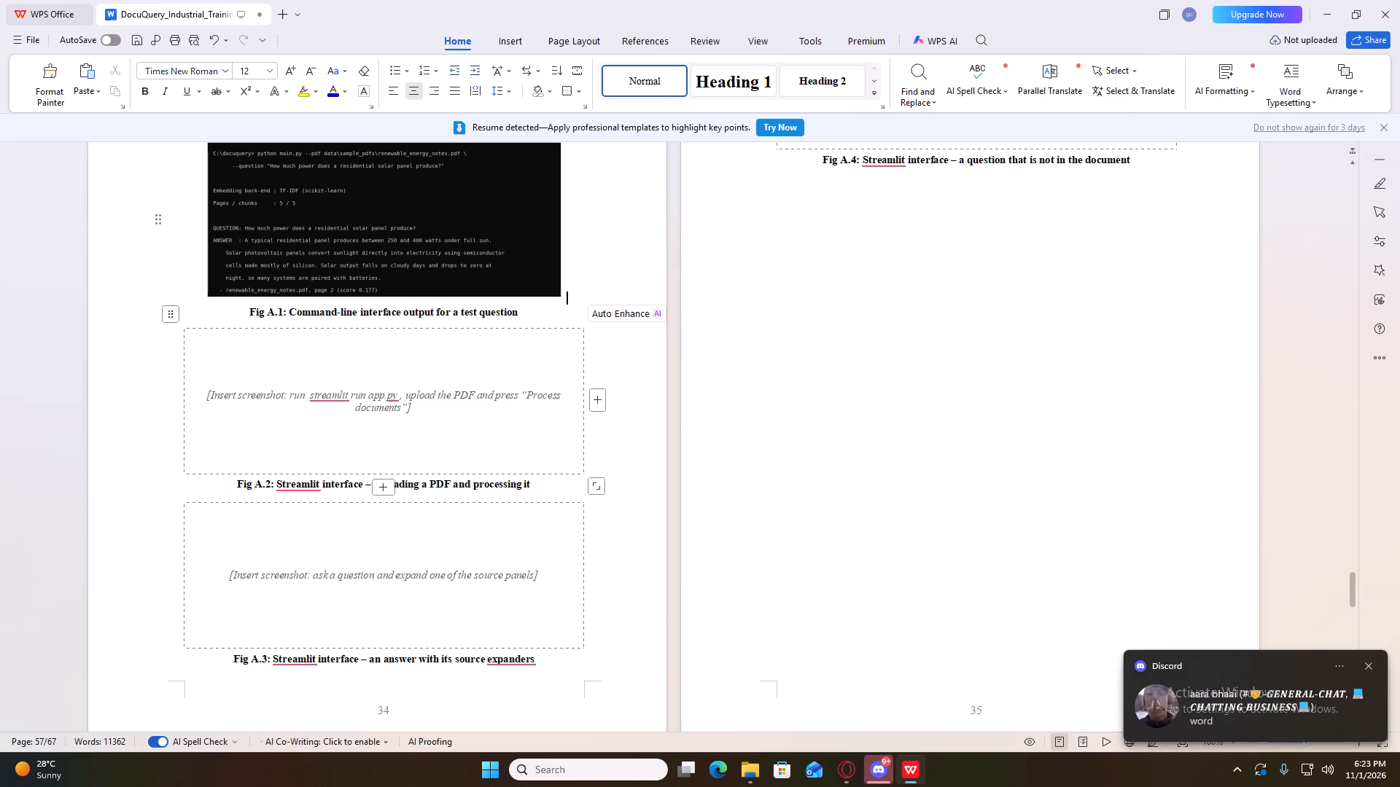
click(343, 240)
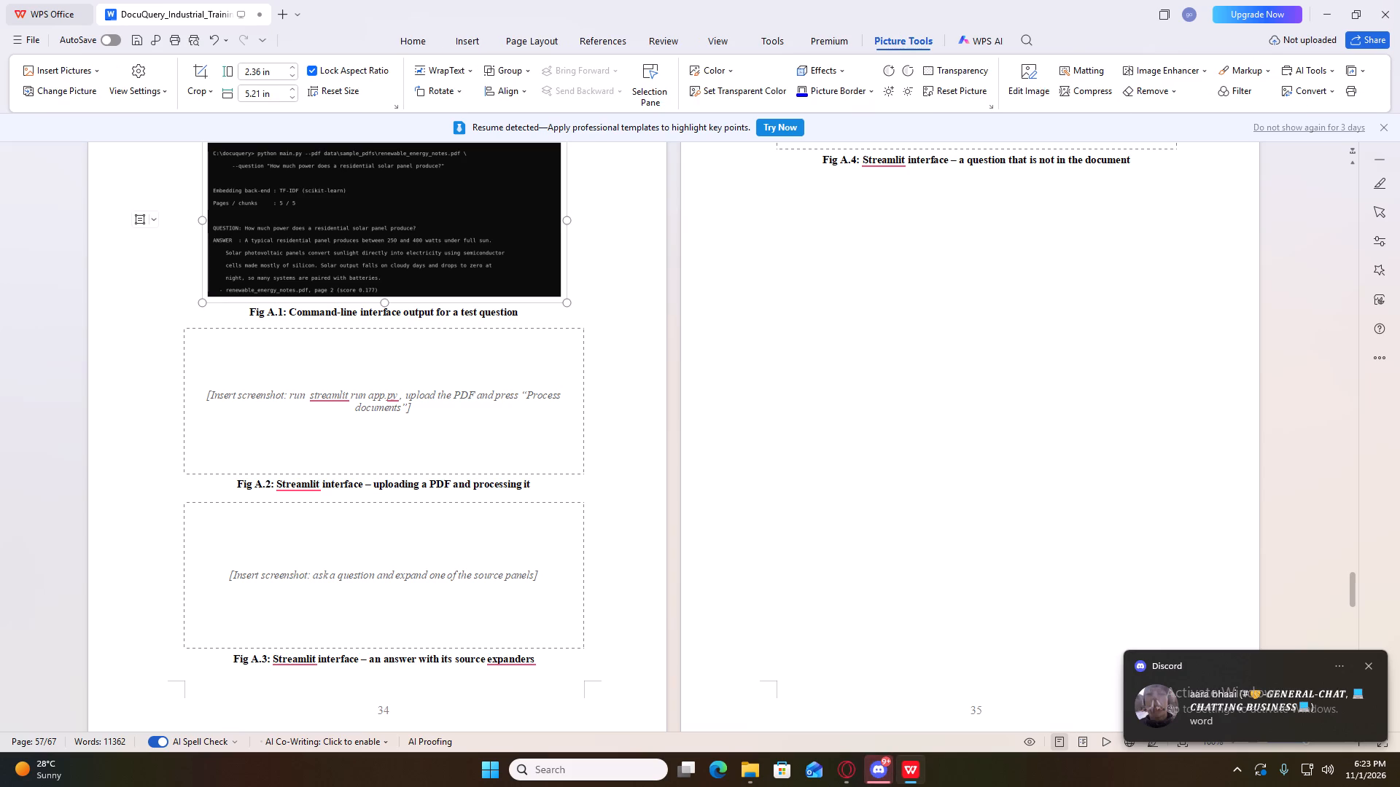
click(668, 395)
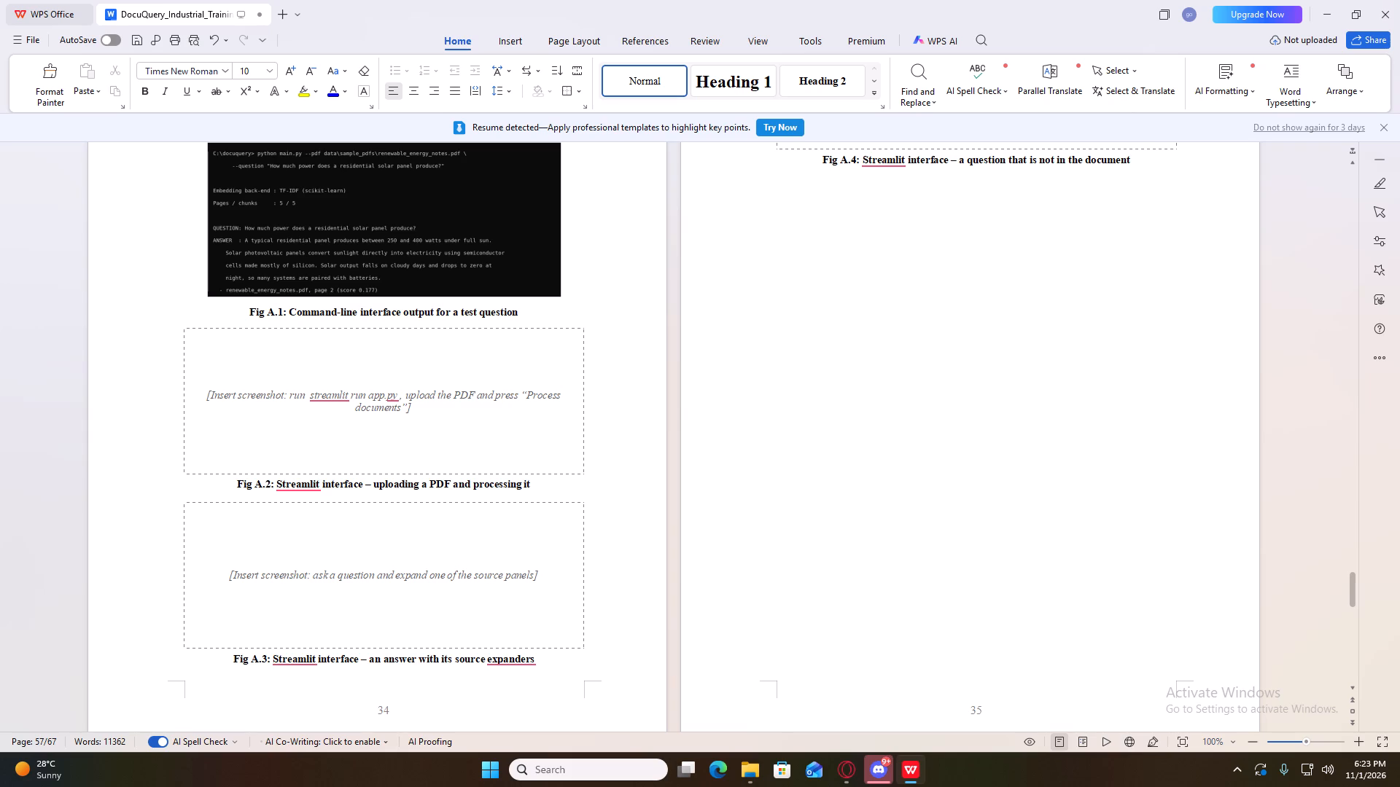
Review the source code listings in Appendix B through to the last page of the report.
scroll(785, 346, up, 4)
scroll(786, 350, down, 19)
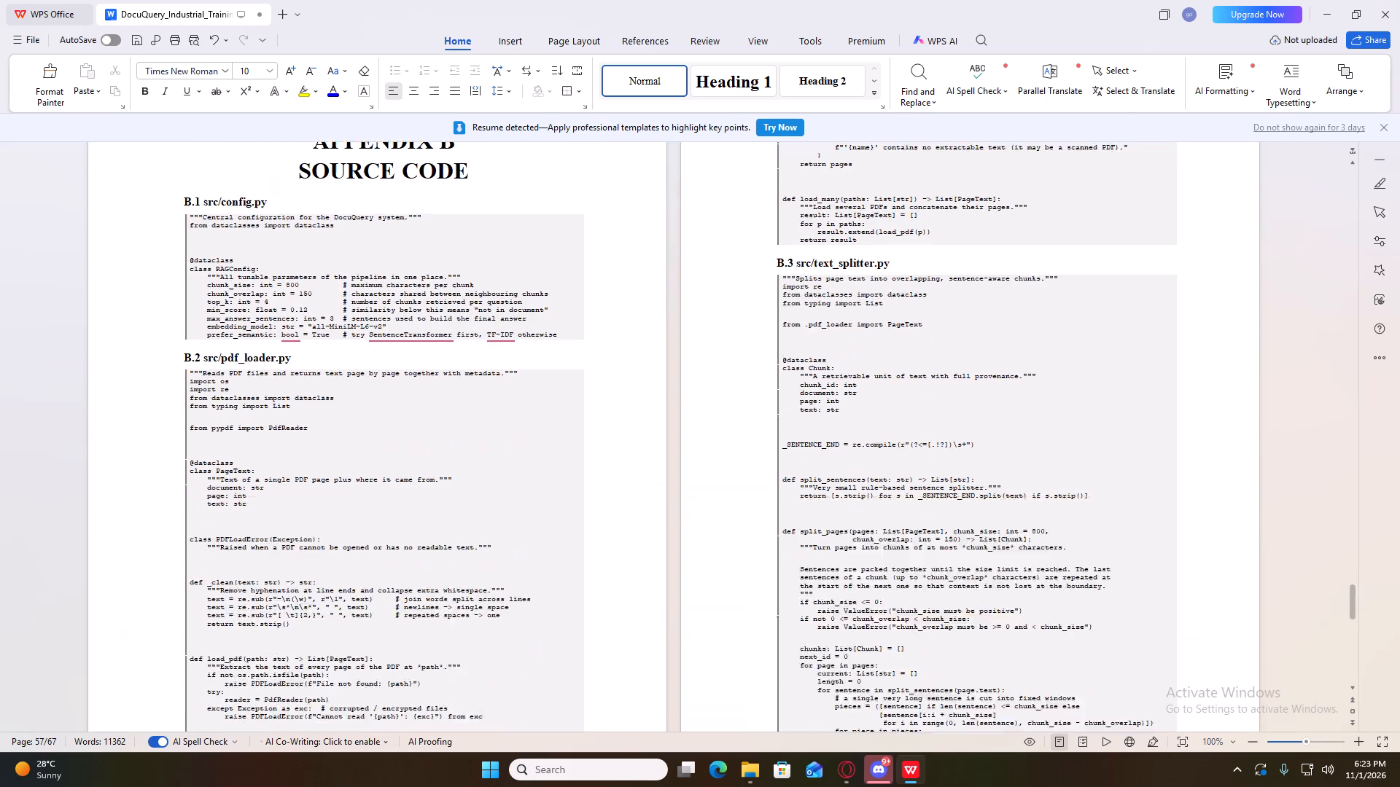
scroll(790, 369, down, 7)
scroll(790, 369, down, 20)
scroll(790, 369, down, 9)
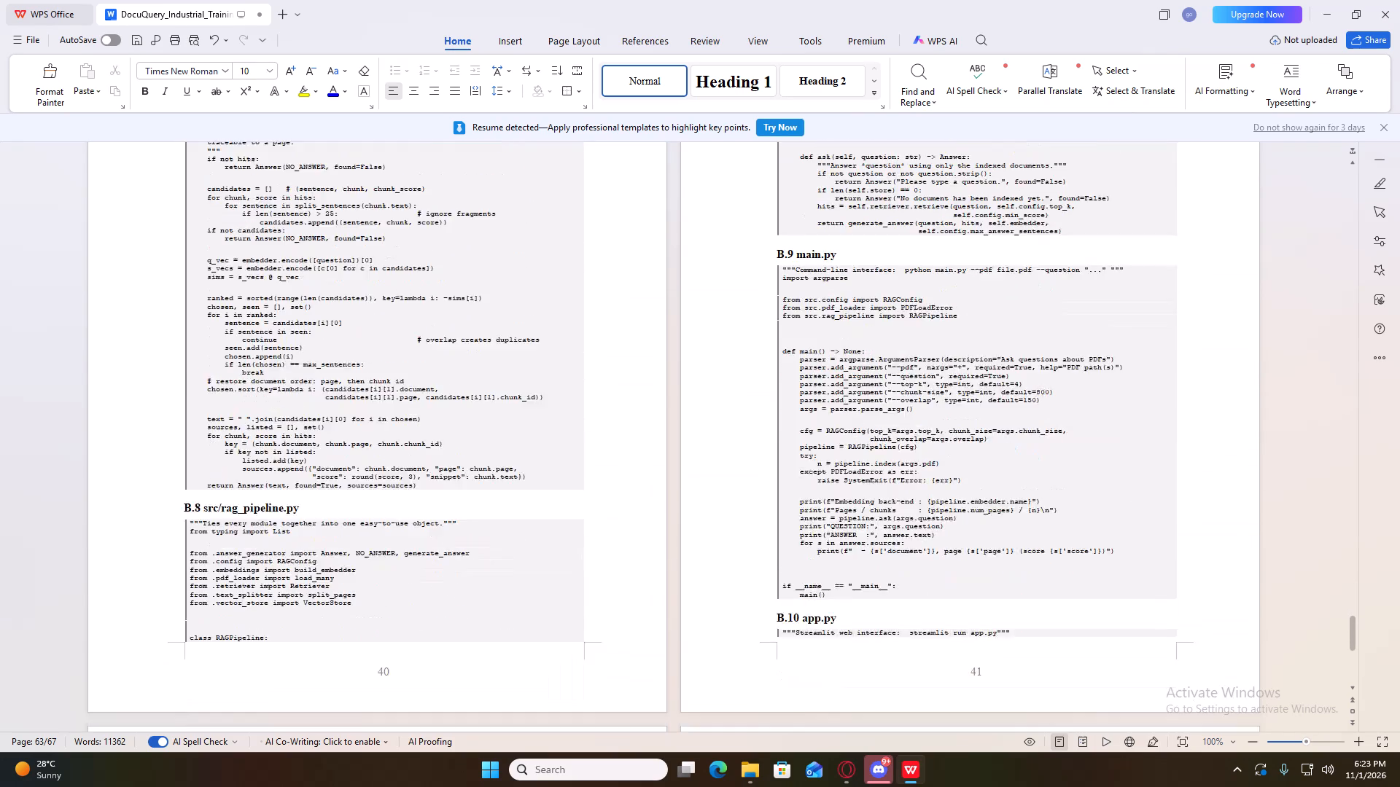
scroll(787, 367, down, 20)
scroll(787, 367, down, 10)
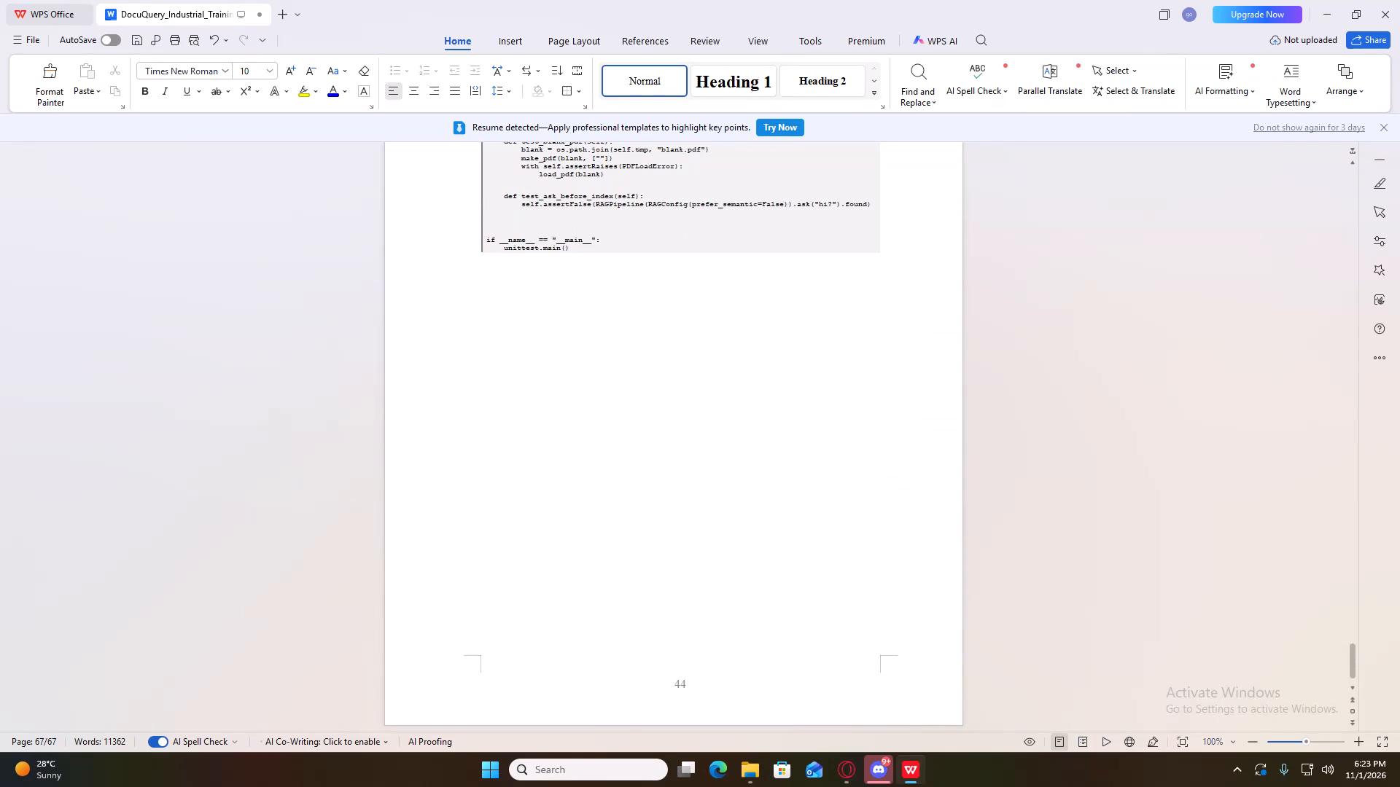
Replace the bracketed [Student Name] placeholder on the cover page with the student's name from the certificate, removing its square brackets.
drag(1353, 667, 1315, 163)
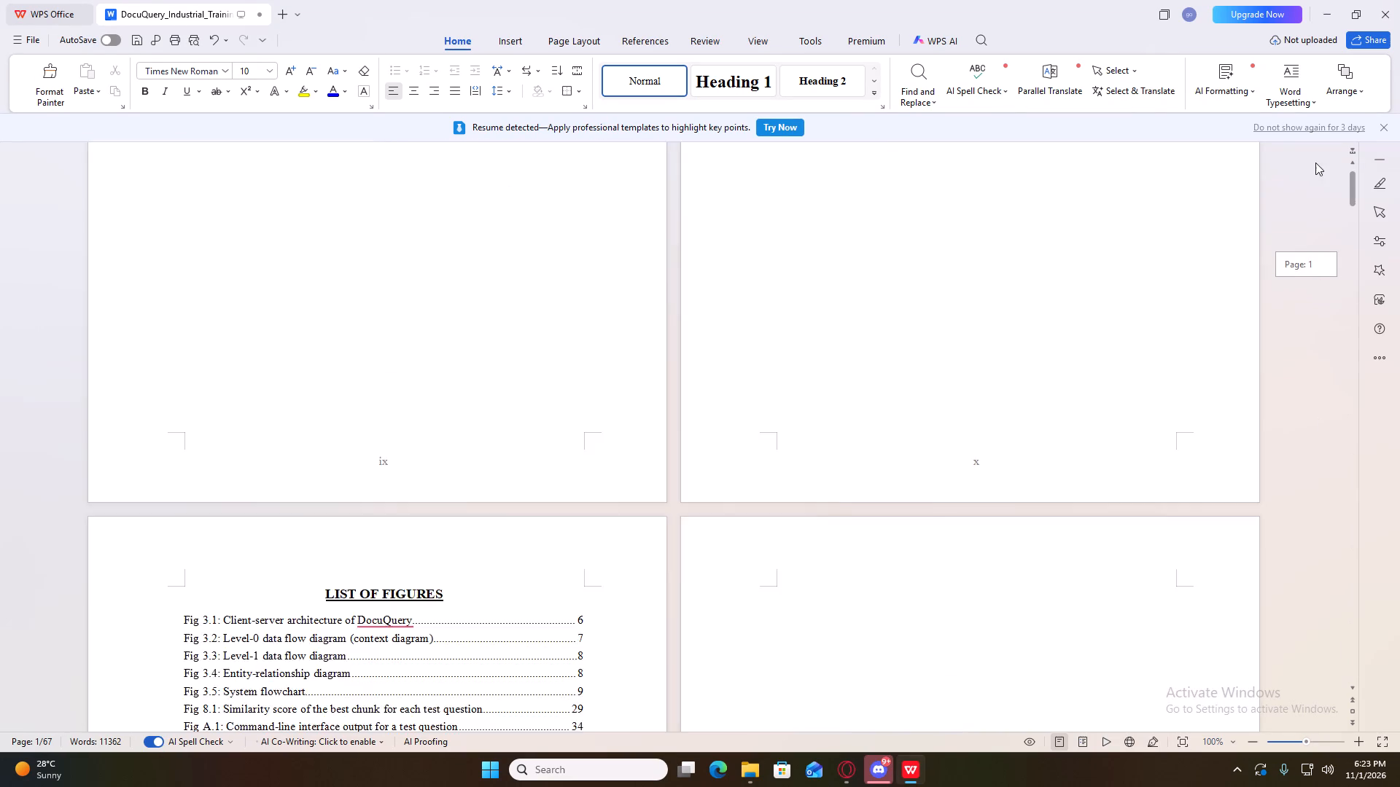
drag(1315, 163, 1318, 136)
scroll(901, 399, down, 4)
scroll(619, 400, up, 4)
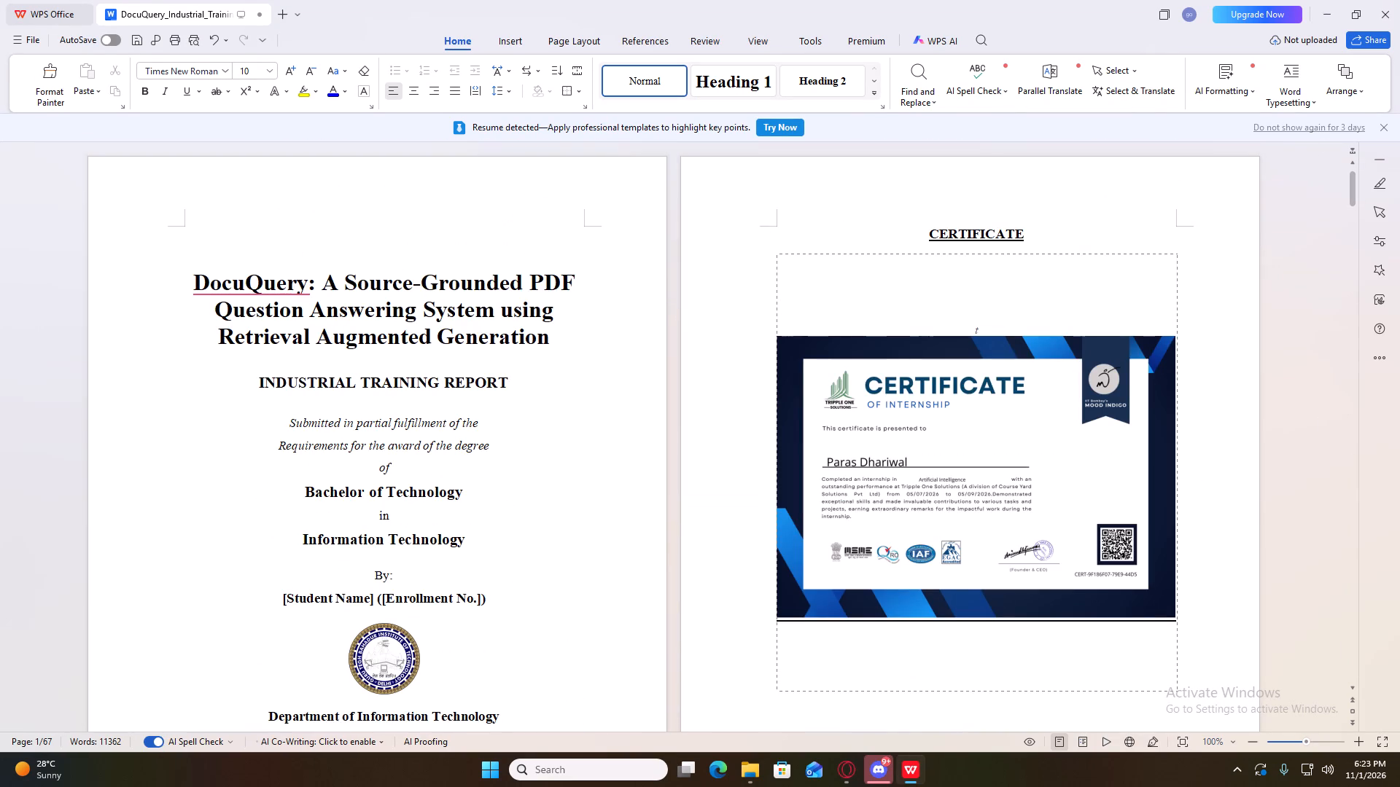
drag(369, 606, 287, 603)
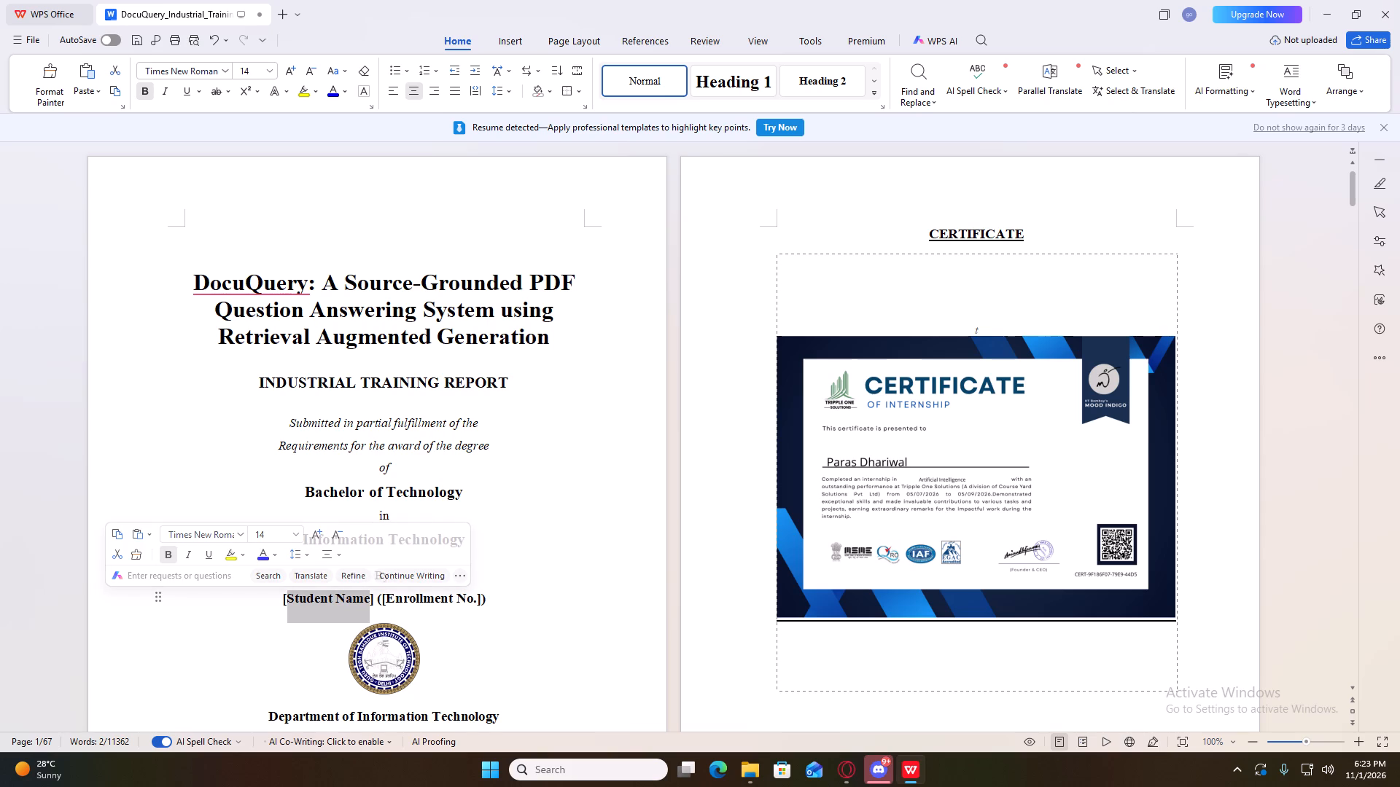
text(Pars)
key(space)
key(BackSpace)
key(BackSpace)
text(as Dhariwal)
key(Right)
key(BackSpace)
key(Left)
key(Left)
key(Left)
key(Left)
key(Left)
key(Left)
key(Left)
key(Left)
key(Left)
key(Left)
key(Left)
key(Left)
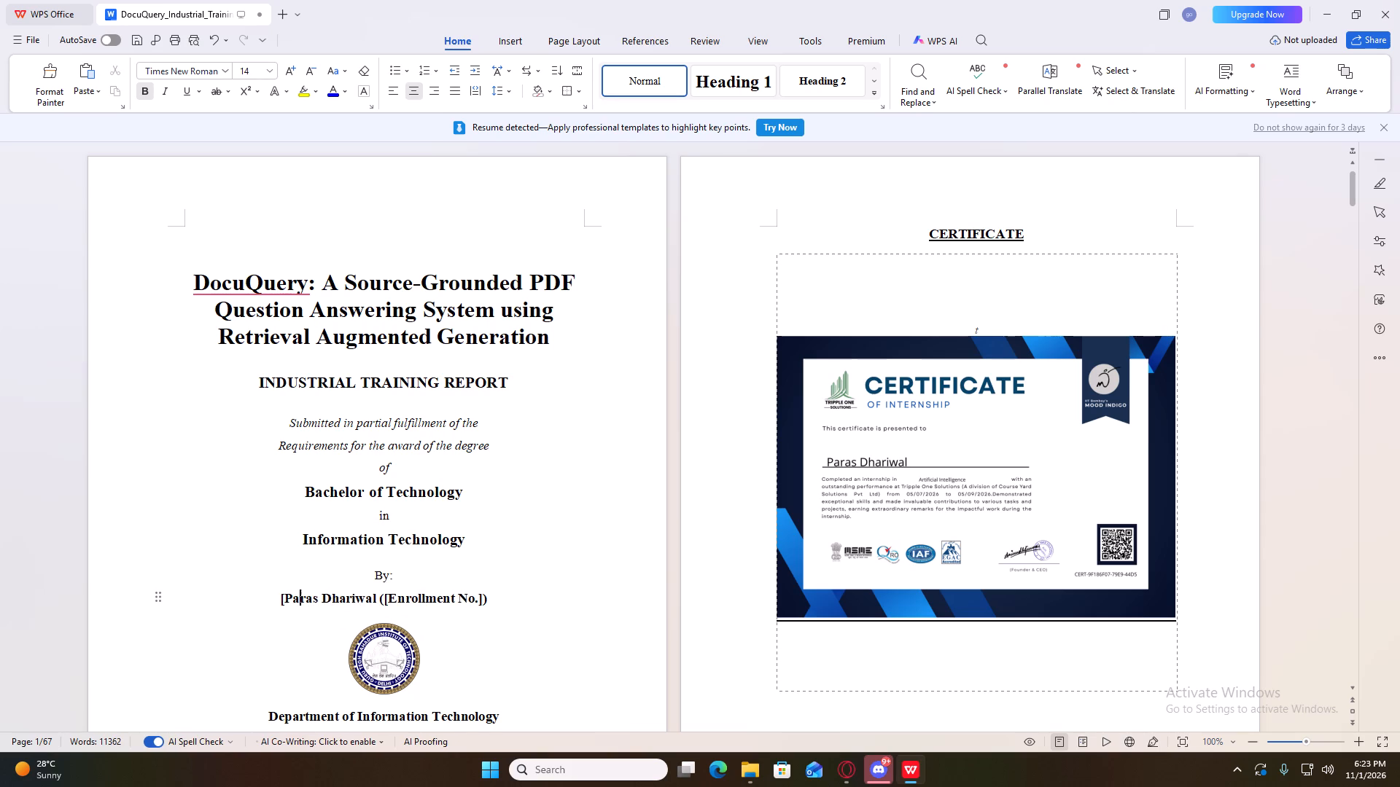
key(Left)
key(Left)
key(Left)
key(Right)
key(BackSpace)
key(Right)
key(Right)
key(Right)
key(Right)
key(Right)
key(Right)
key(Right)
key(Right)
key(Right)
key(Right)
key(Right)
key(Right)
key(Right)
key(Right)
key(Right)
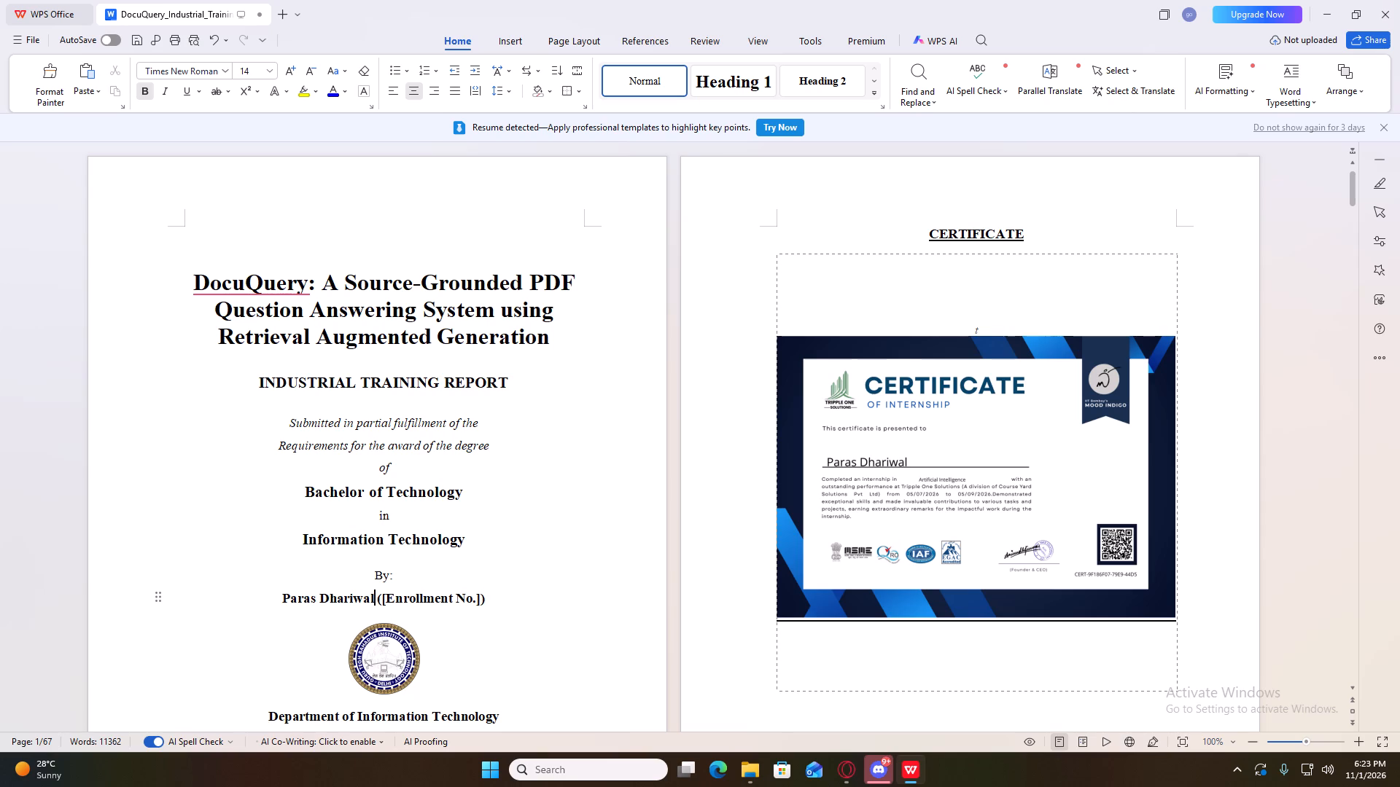
Move the enrollment number placeholder on the cover page to its own line below the student's name.
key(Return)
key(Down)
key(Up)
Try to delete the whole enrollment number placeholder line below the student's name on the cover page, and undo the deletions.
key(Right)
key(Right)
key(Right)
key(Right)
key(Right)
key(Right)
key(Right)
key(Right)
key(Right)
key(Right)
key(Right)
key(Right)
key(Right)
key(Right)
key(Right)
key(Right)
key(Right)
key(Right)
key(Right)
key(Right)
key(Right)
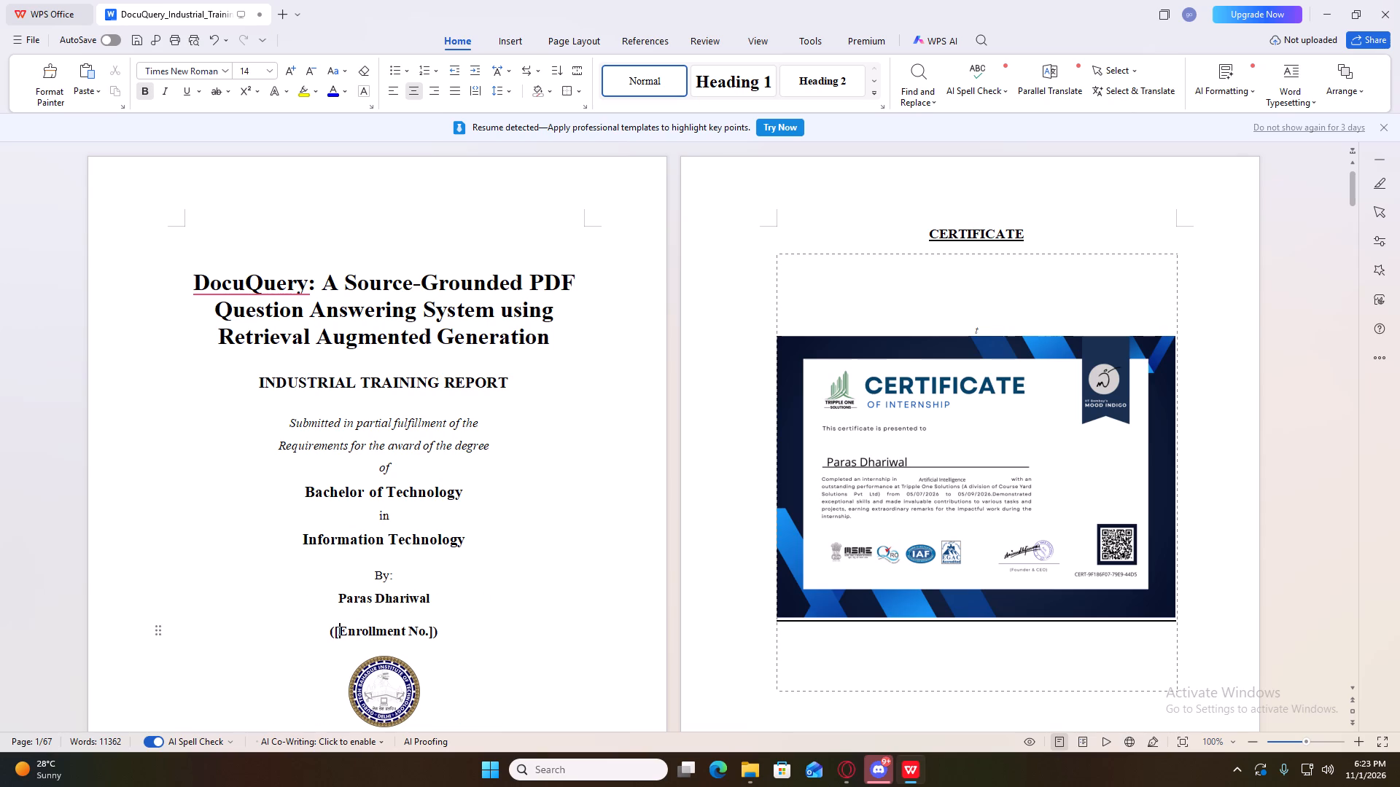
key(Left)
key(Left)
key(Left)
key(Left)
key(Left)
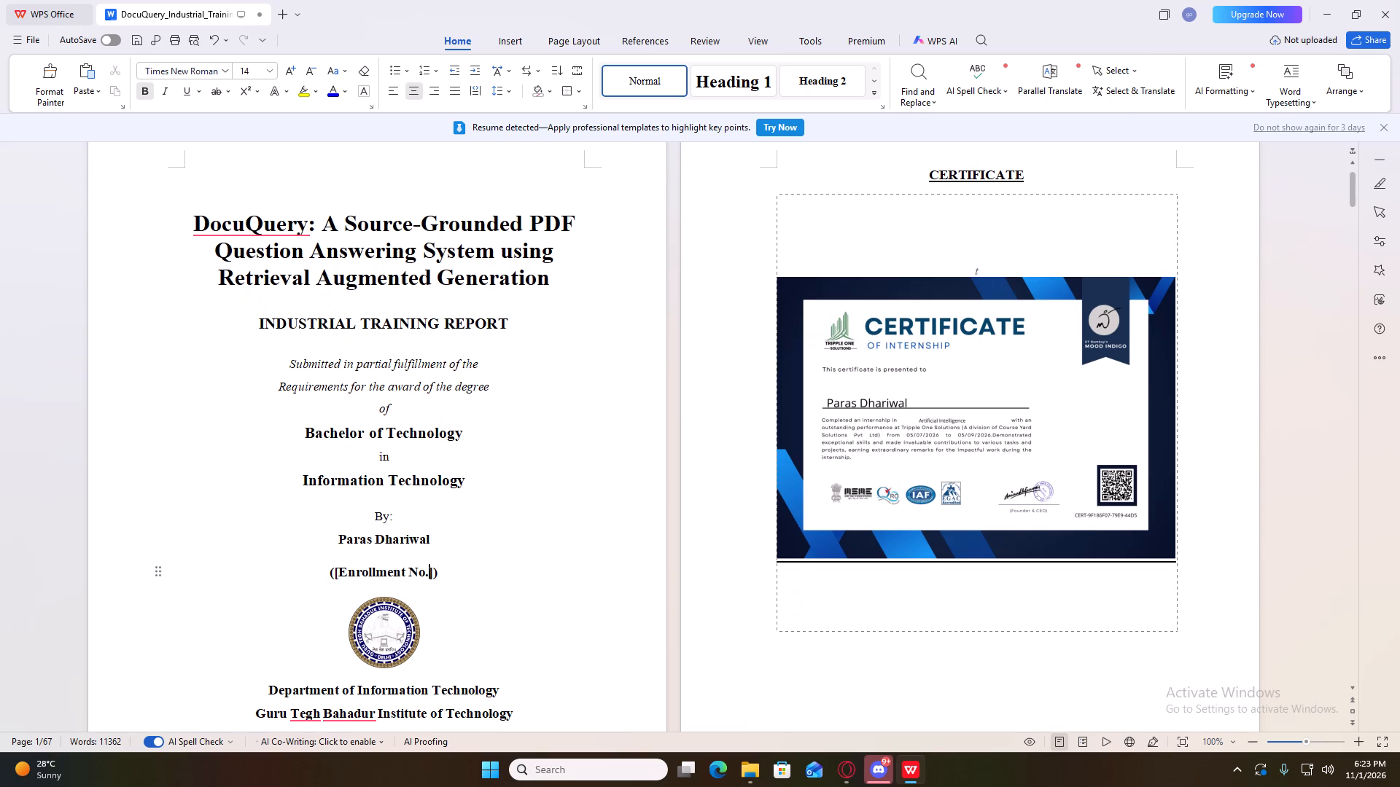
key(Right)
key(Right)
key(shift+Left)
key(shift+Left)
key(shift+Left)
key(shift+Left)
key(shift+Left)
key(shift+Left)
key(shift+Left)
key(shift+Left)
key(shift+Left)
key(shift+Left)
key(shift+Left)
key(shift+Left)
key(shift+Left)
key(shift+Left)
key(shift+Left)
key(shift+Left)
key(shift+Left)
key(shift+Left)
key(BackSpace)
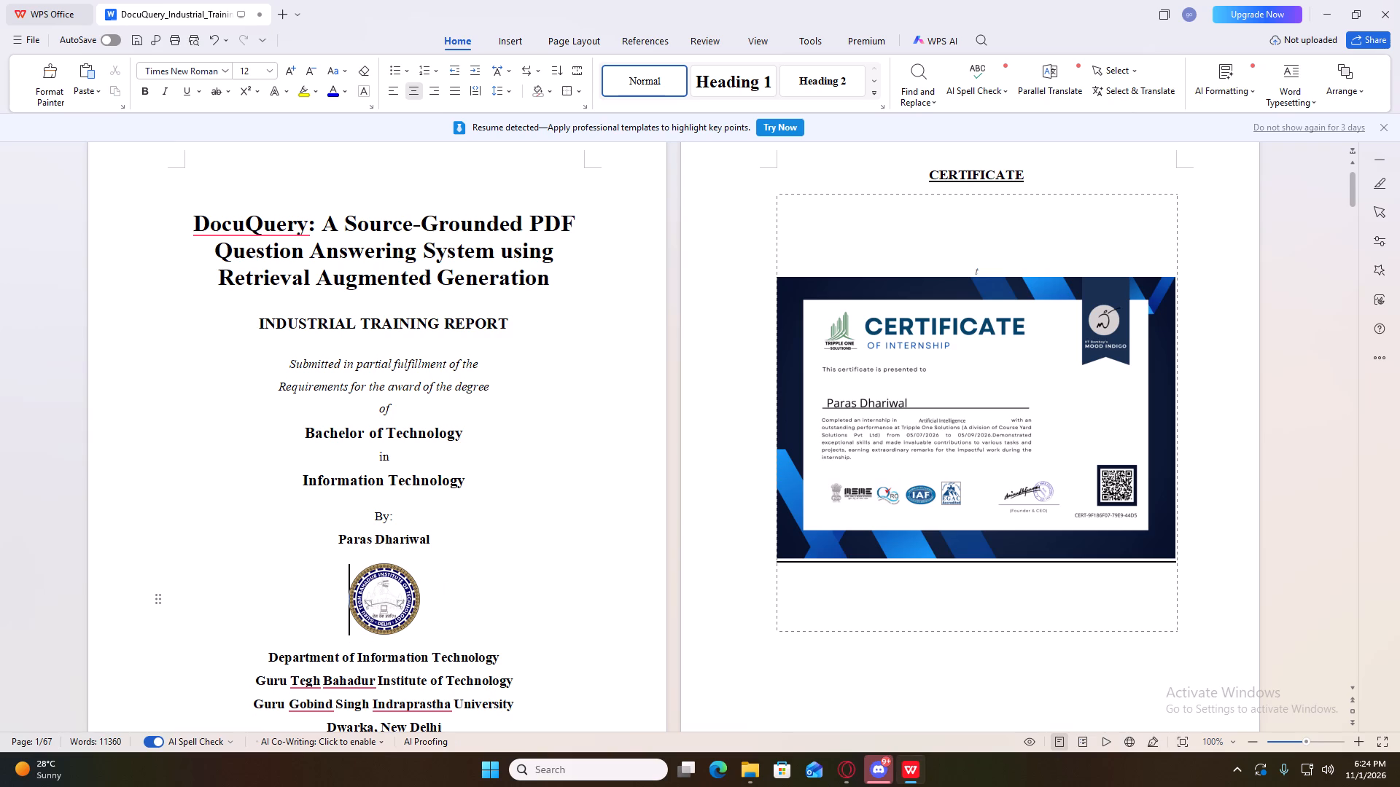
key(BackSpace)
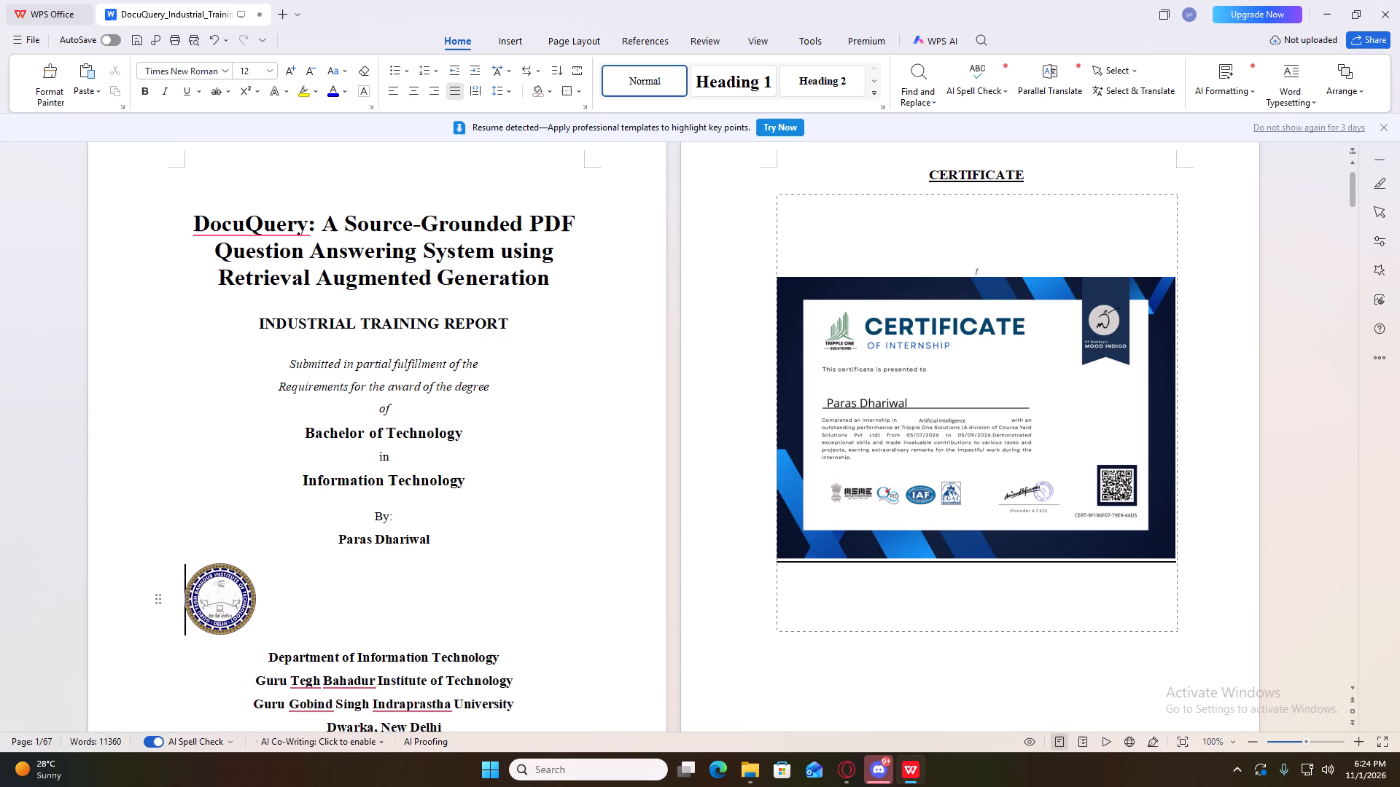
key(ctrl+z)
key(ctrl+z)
Replace the ([Enrollment No.]) placeholder below the student's name with the student's enrollment number, removing its parentheses and square brackets.
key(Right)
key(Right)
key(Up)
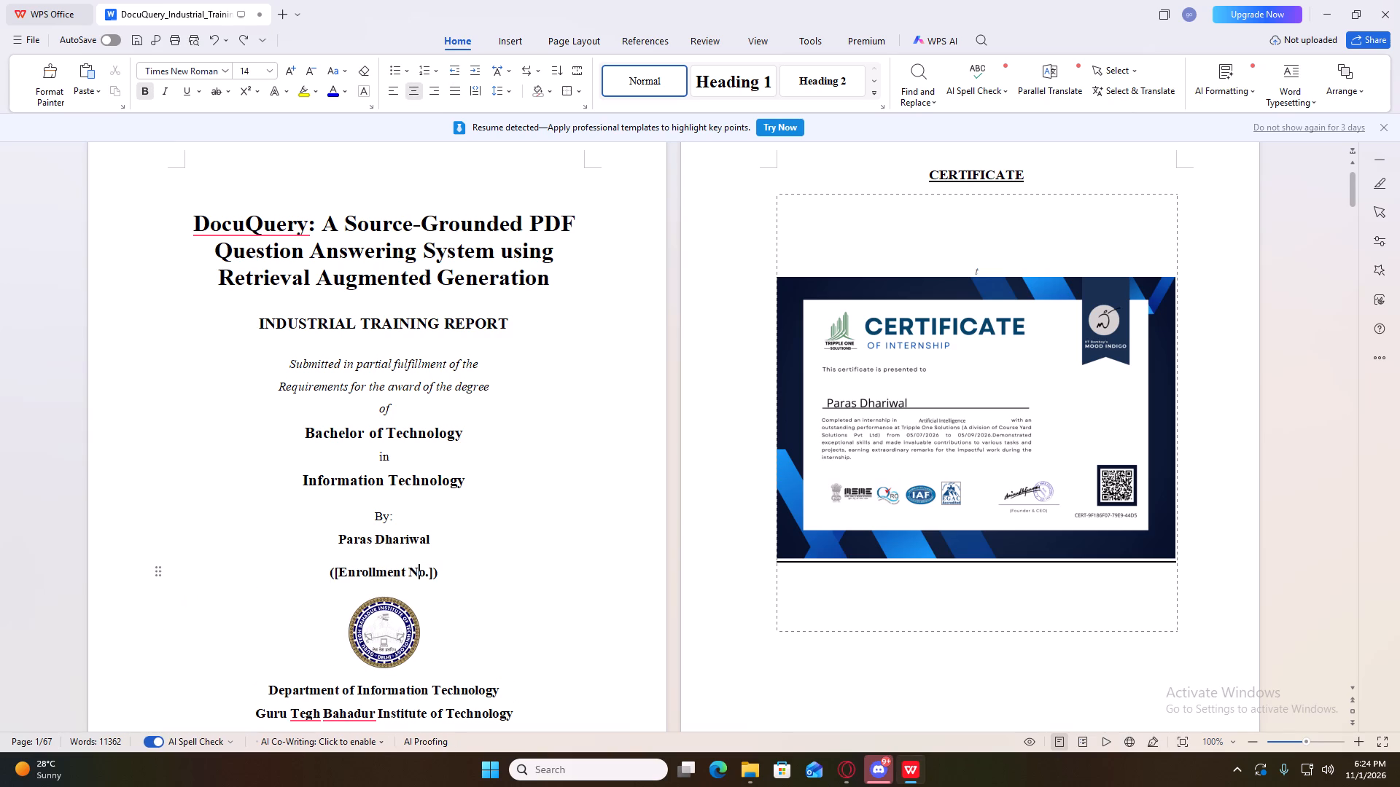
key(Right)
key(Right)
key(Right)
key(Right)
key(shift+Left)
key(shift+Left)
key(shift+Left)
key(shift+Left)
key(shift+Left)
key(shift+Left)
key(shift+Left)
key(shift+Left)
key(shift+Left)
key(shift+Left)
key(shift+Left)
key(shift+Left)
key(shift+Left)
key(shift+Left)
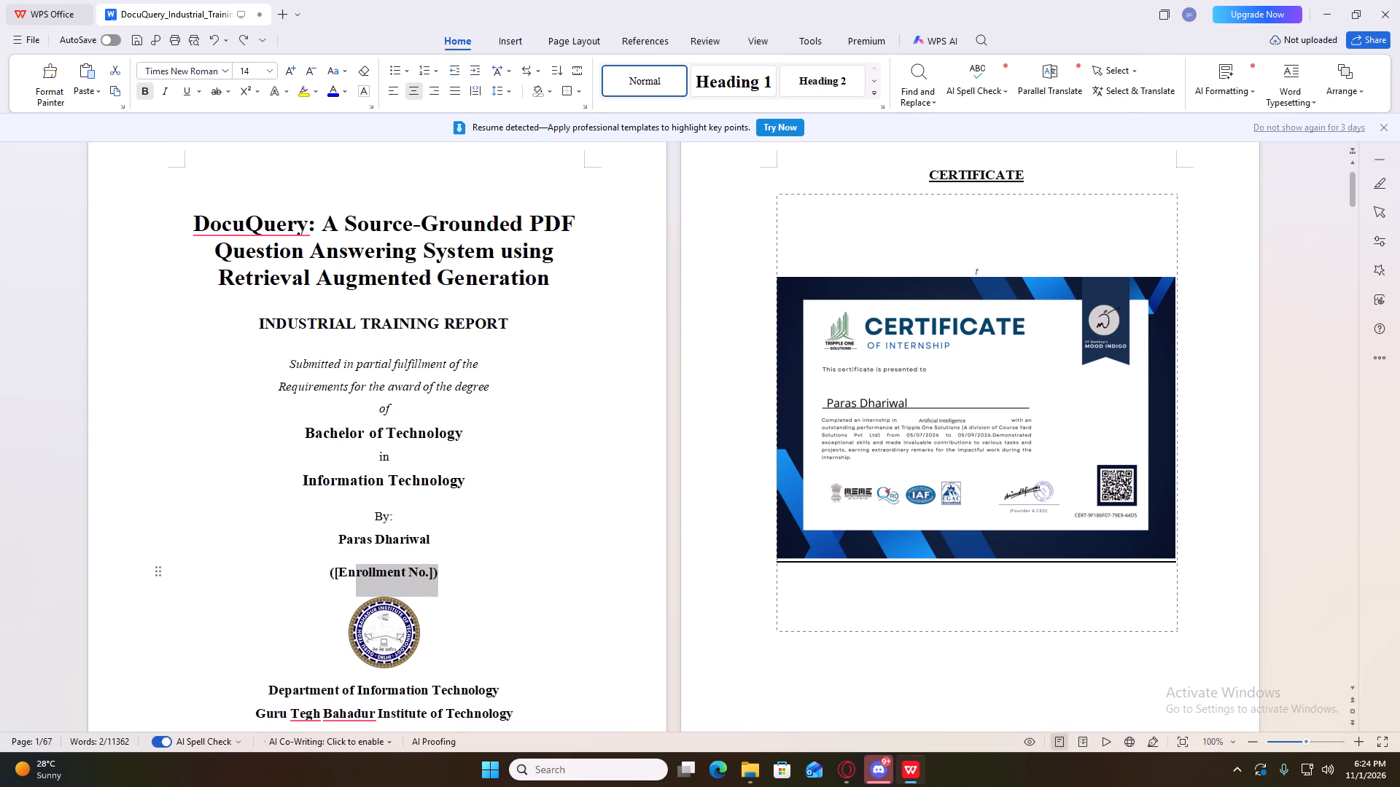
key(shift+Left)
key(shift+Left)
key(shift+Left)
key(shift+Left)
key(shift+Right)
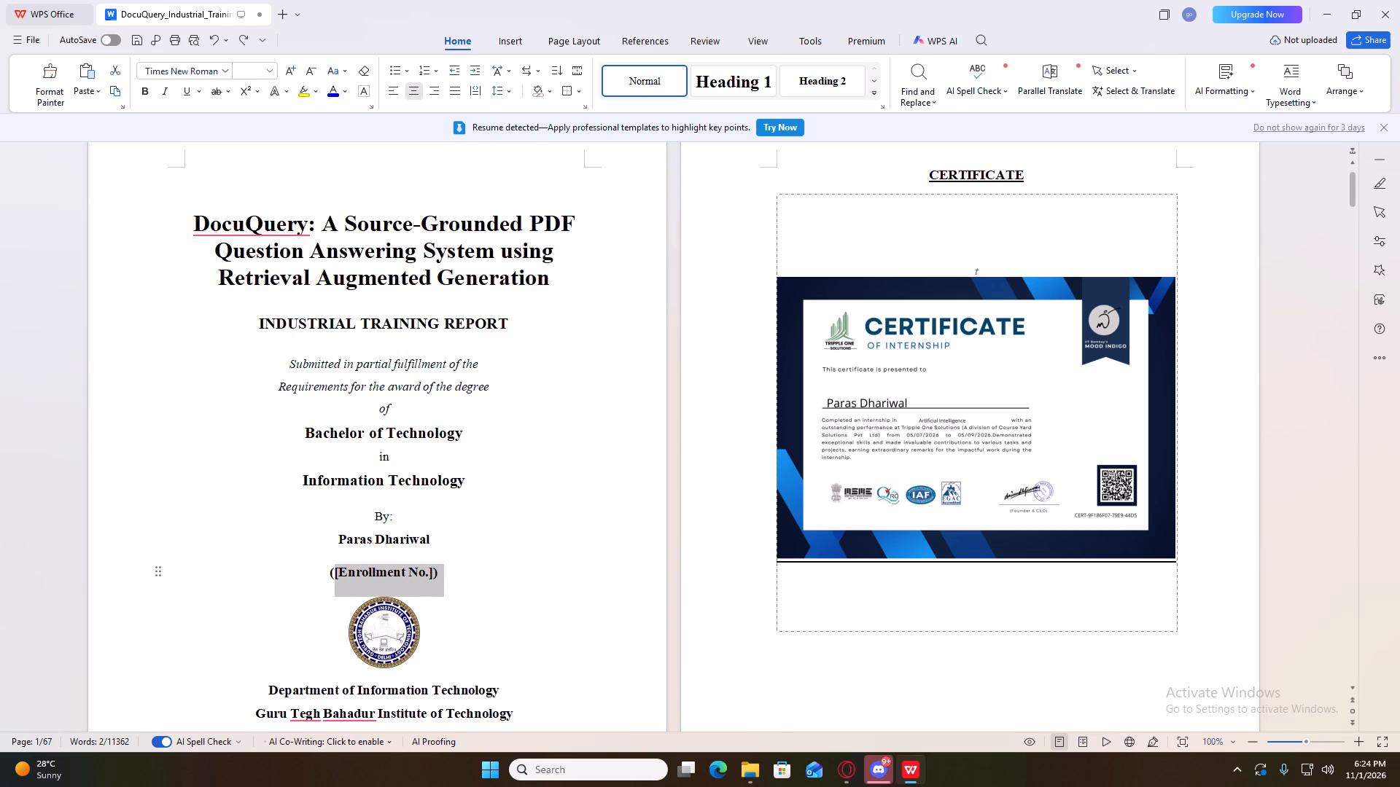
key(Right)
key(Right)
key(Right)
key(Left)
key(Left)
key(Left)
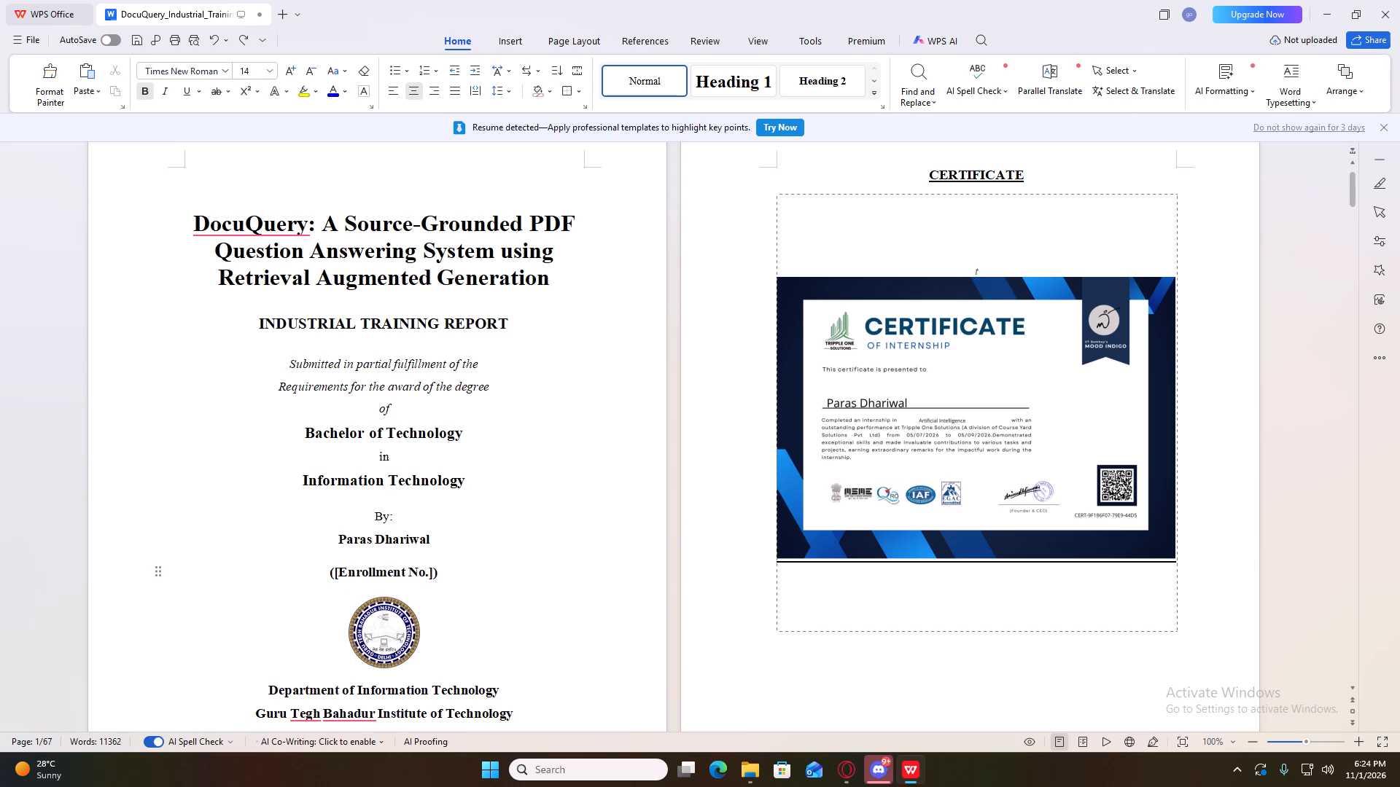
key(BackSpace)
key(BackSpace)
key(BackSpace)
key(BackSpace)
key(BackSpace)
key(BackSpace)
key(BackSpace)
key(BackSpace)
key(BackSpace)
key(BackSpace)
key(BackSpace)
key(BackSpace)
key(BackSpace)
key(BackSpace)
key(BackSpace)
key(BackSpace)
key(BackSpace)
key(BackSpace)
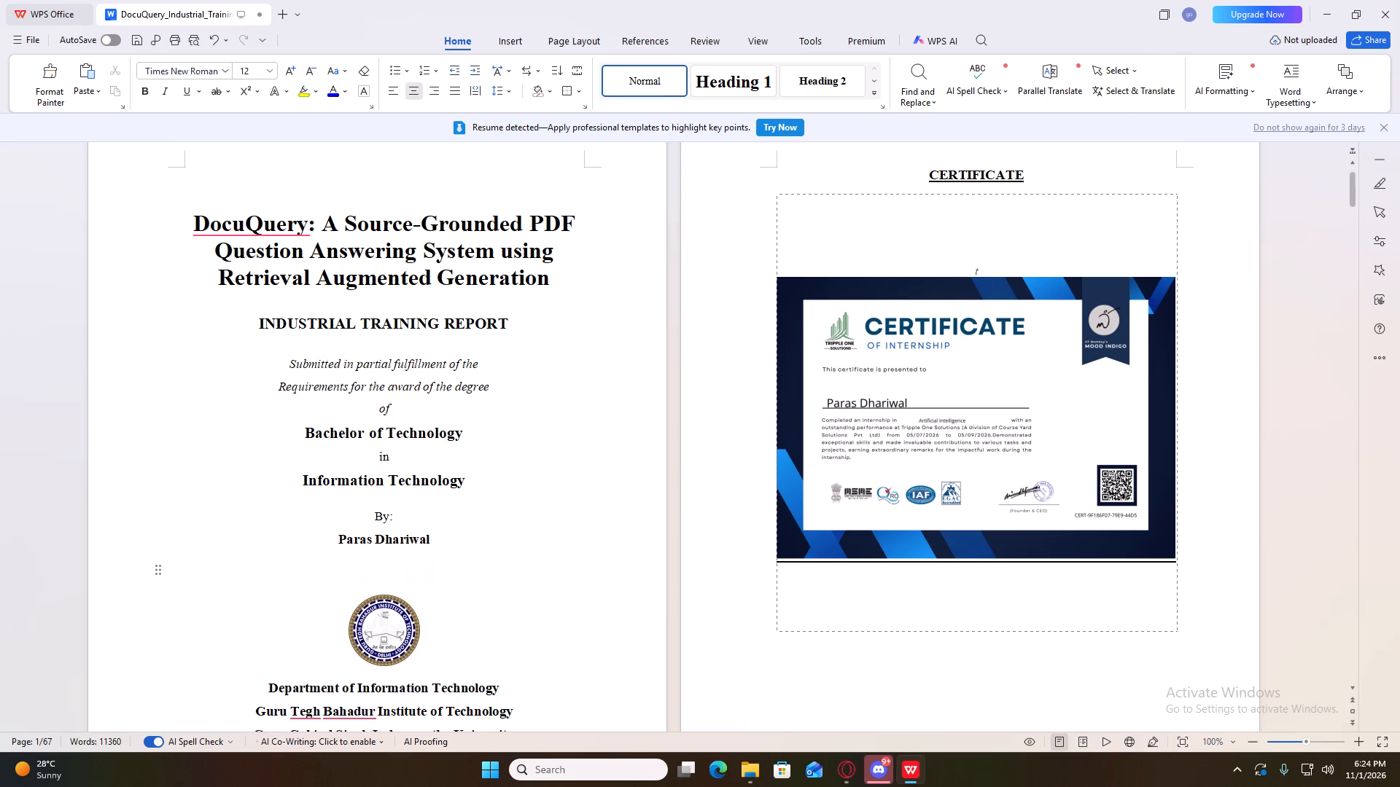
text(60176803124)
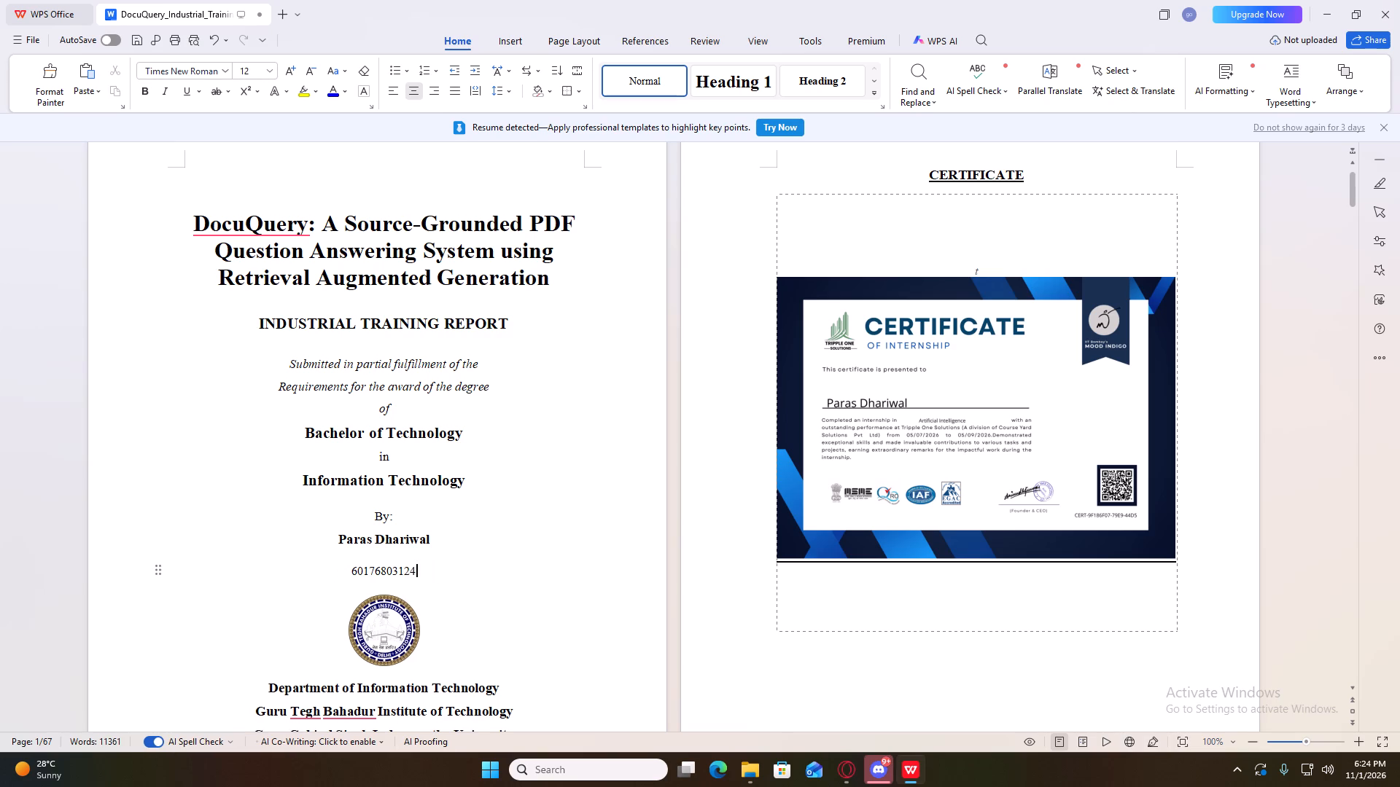
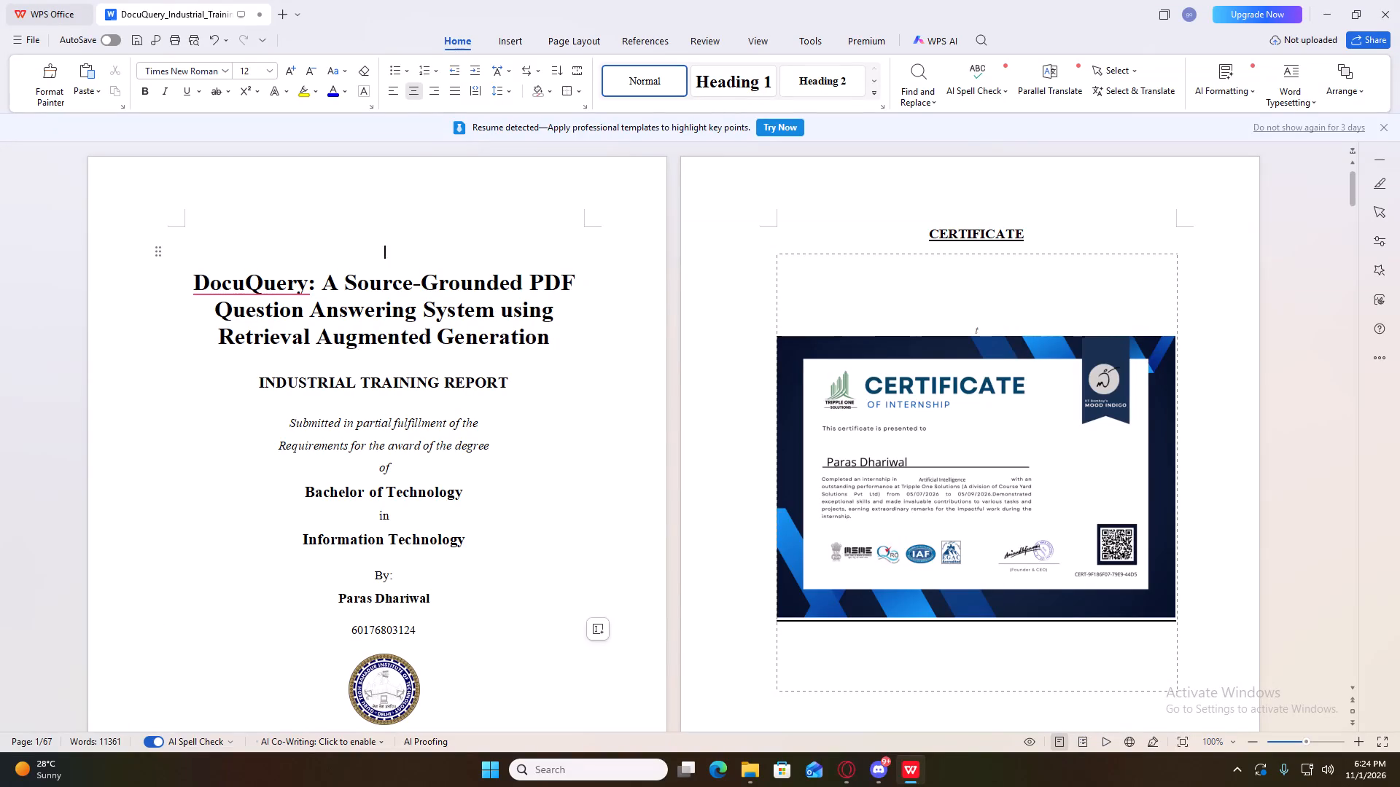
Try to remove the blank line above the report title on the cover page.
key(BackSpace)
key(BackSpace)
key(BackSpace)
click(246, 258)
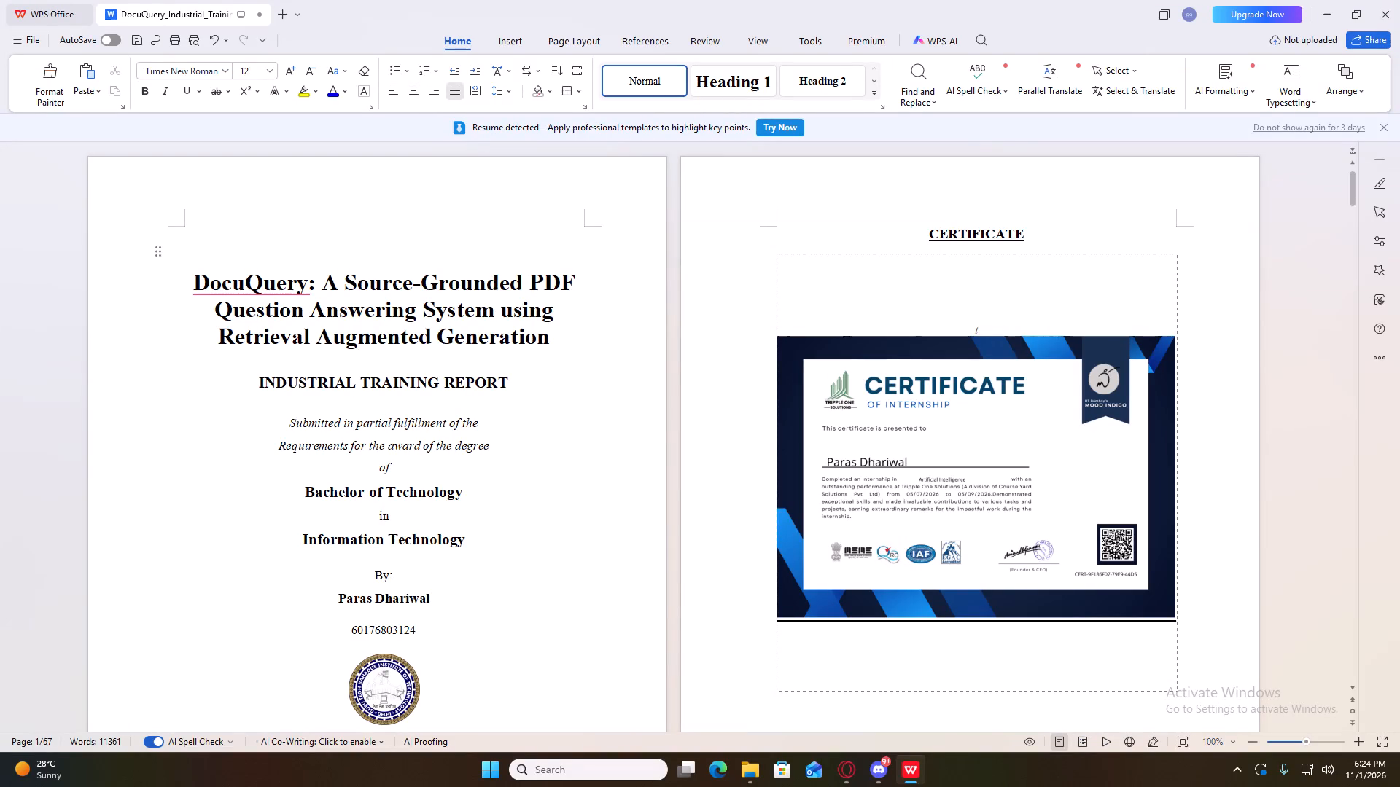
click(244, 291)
Set the end year in the cover page's bracketed Year range to 2027 and begin the start year as 202.
scroll(362, 337, down, 3)
click(587, 415)
scroll(582, 410, down, 3)
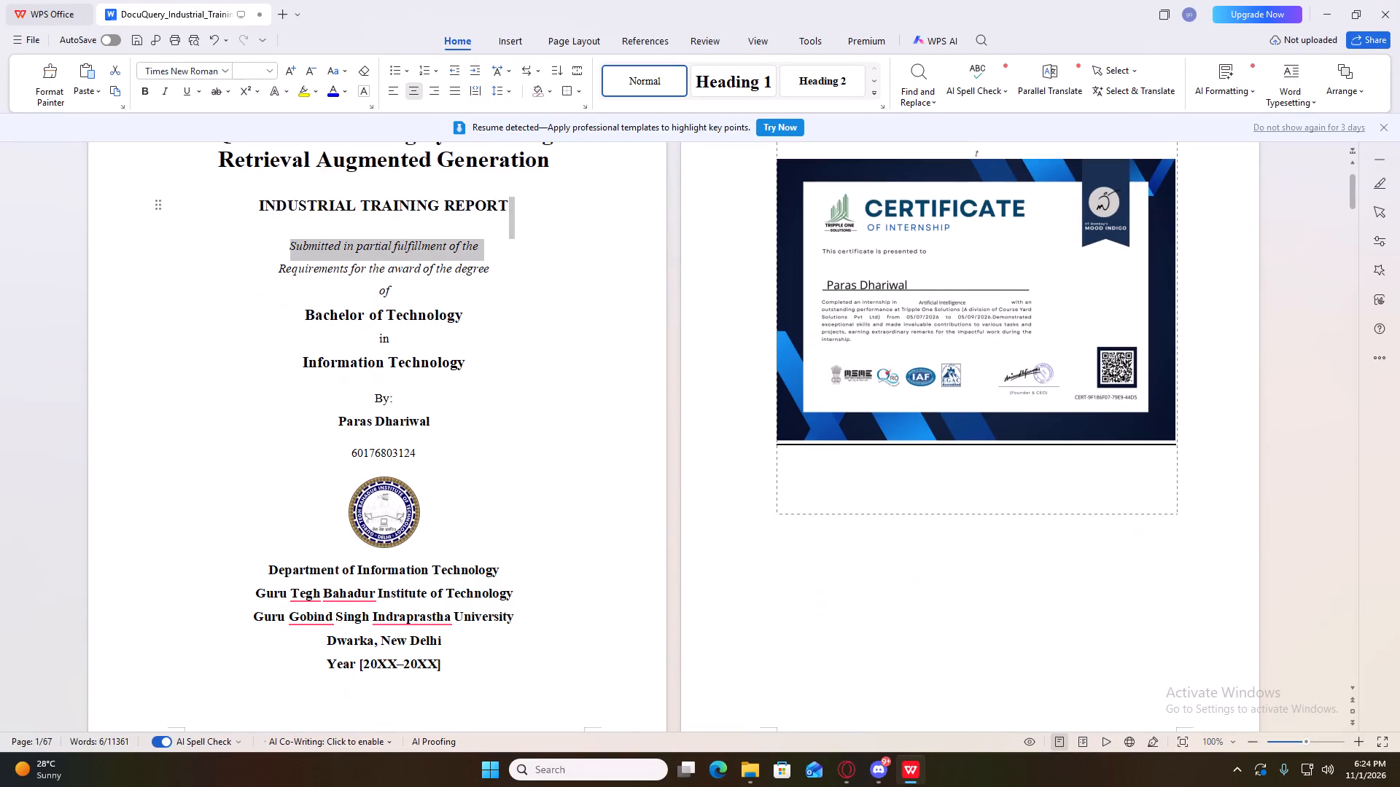
scroll(546, 406, down, 3)
click(396, 488)
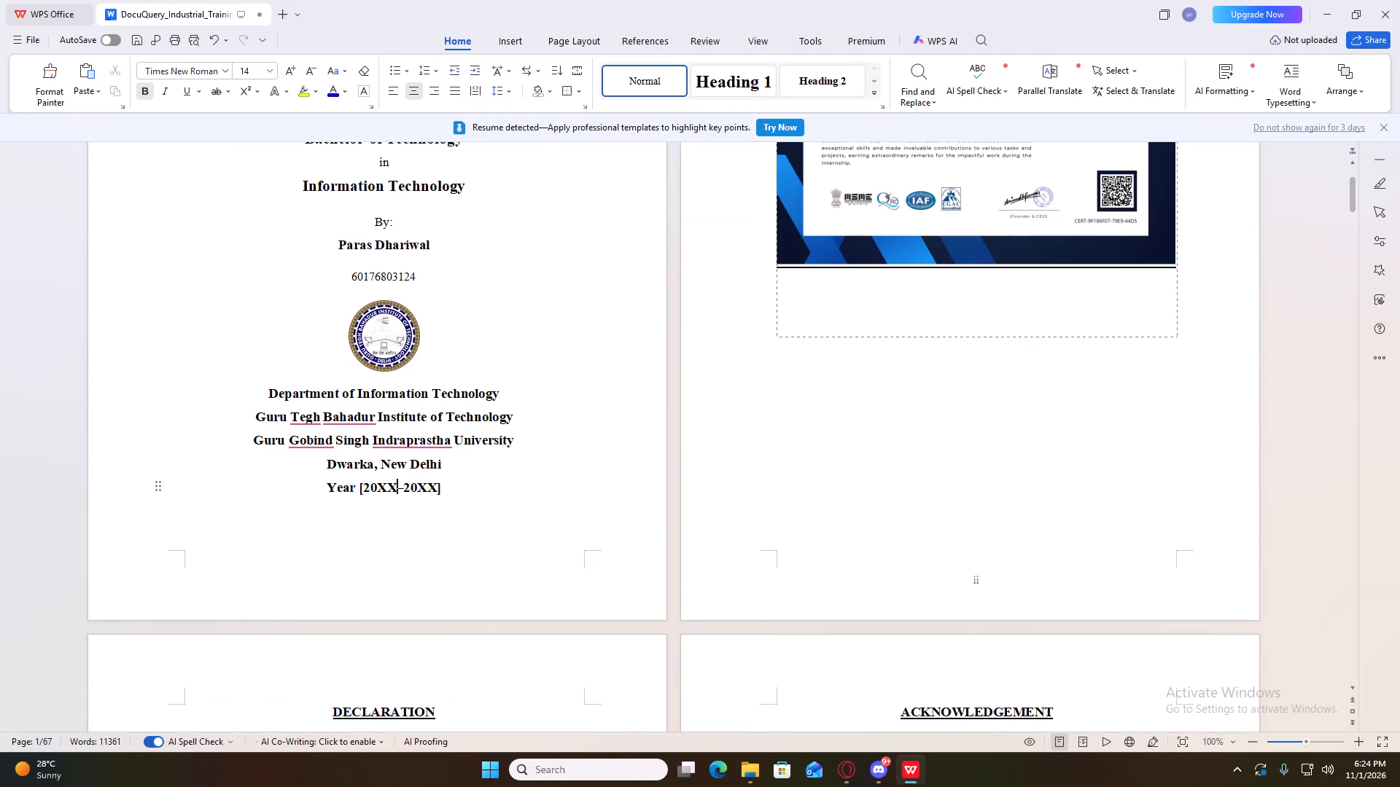
key(BackSpace)
key(BackSpace)
click(419, 490)
click(429, 489)
key(BackSpace)
key(BackSpace)
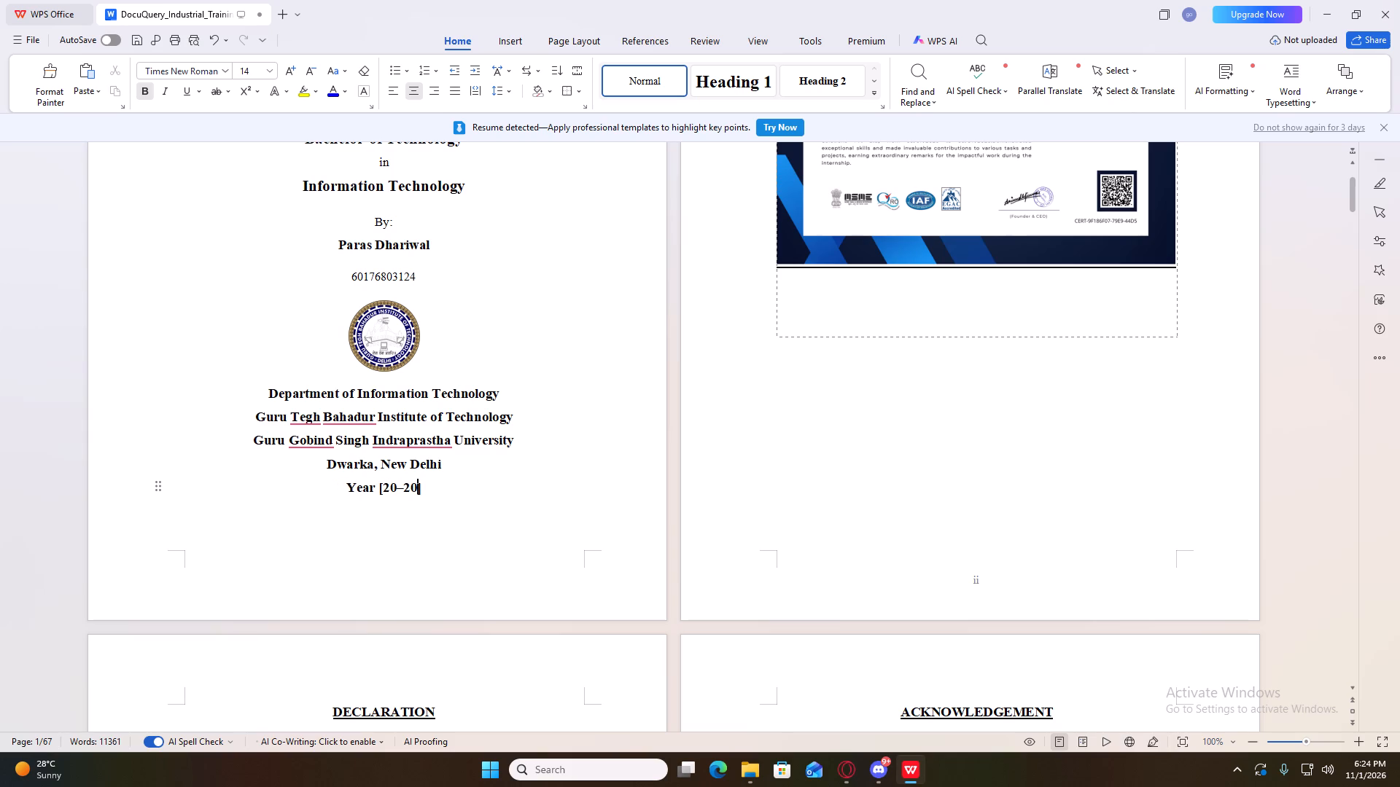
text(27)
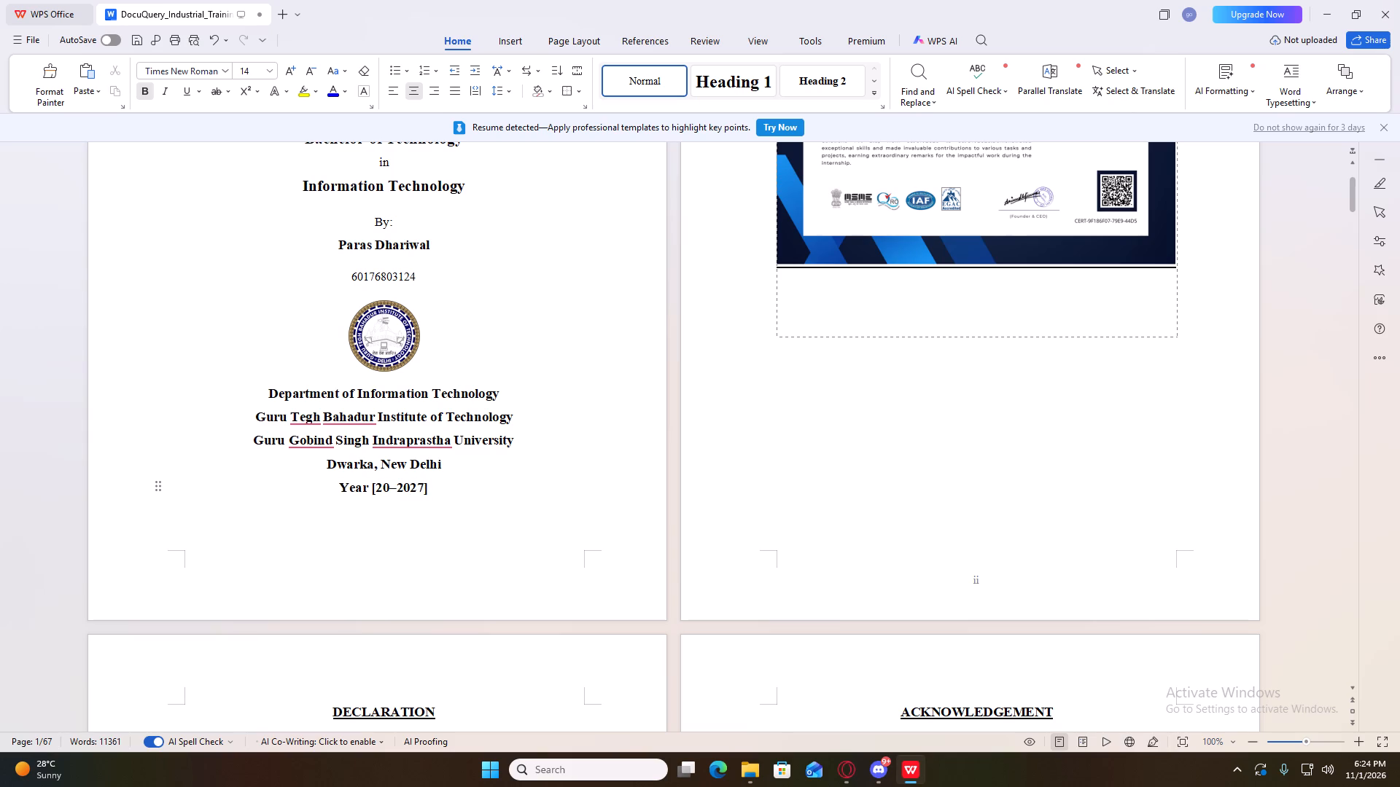
click(389, 495)
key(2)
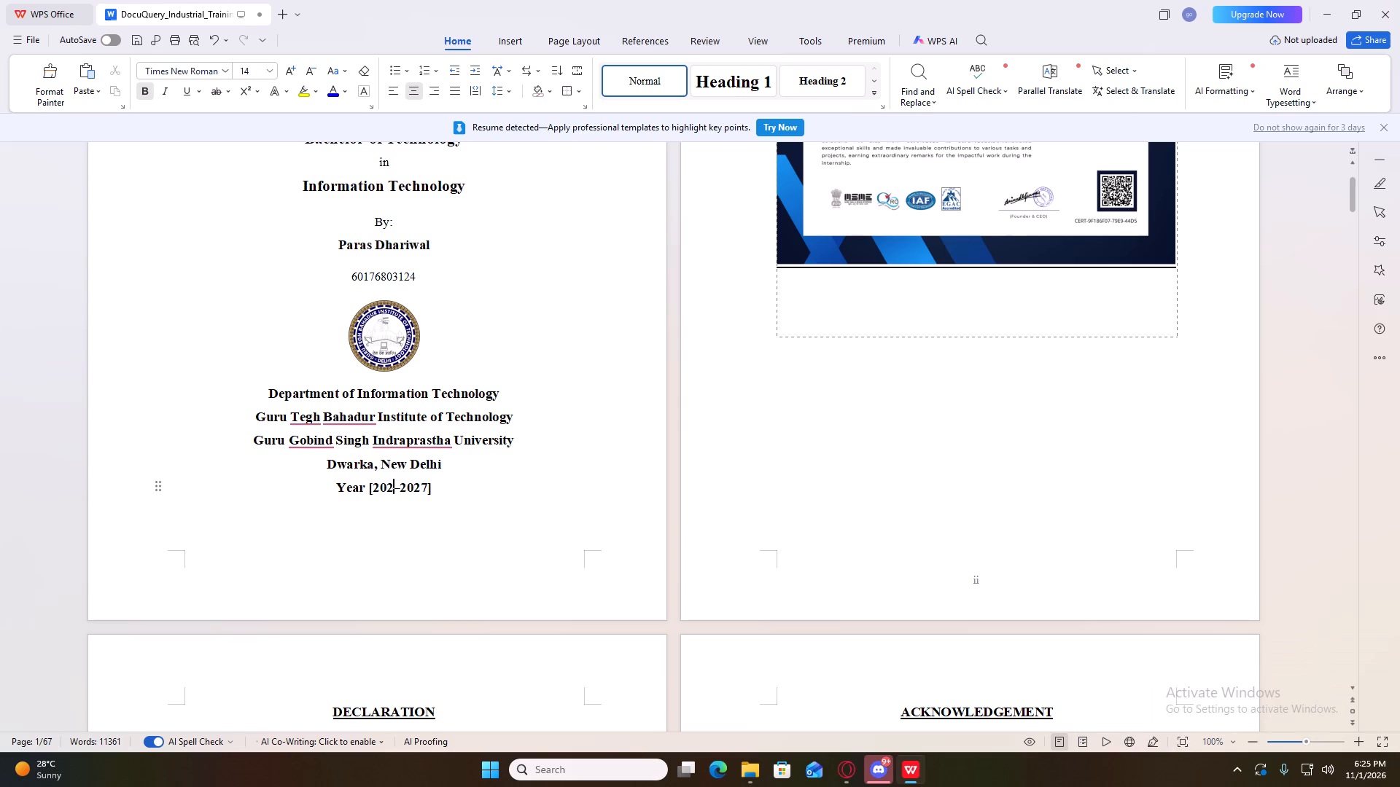
Switch to the Opera browser and search Google for "if my degree qualifies in 2027 in which batch i am", closing the results before returning to WPS Office.
key(alt+Tab)
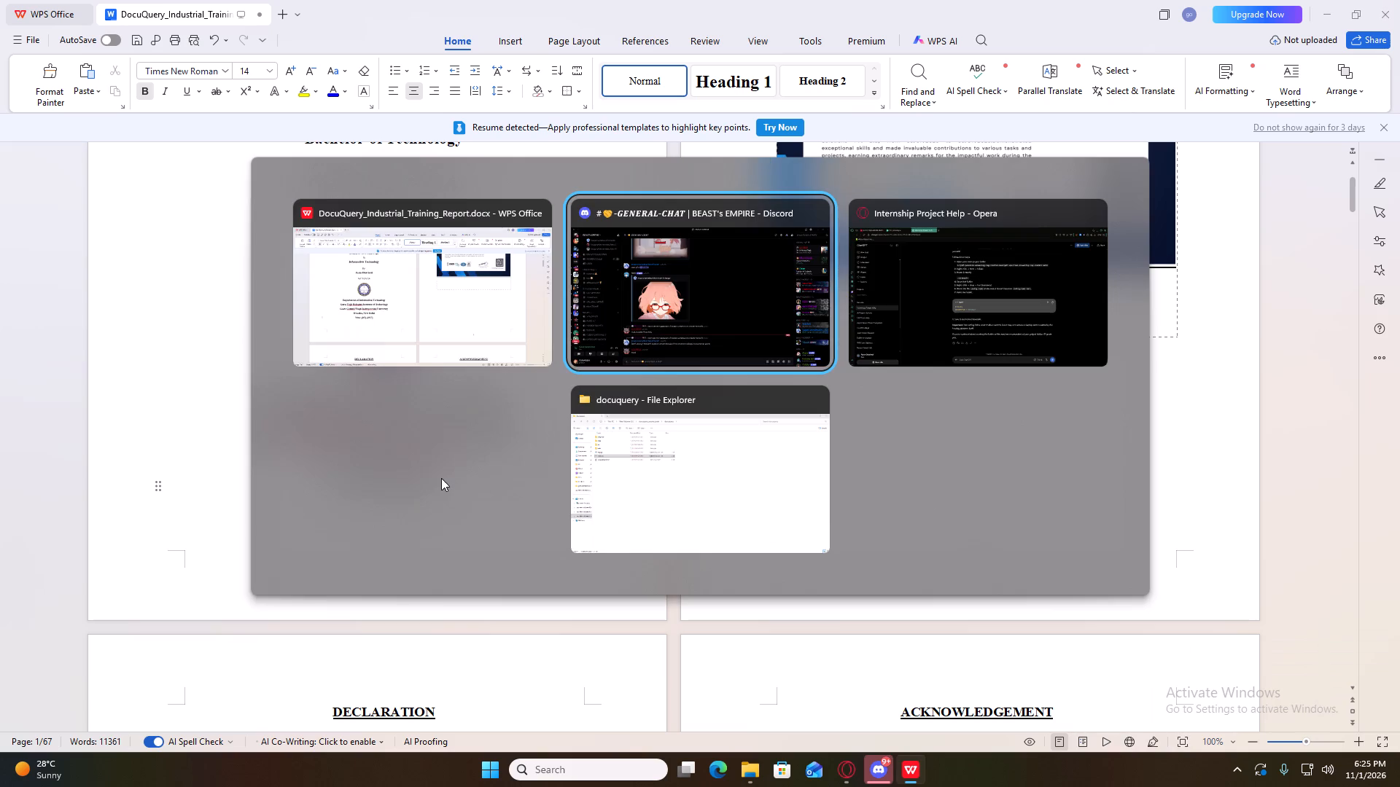
key(alt+Tab)
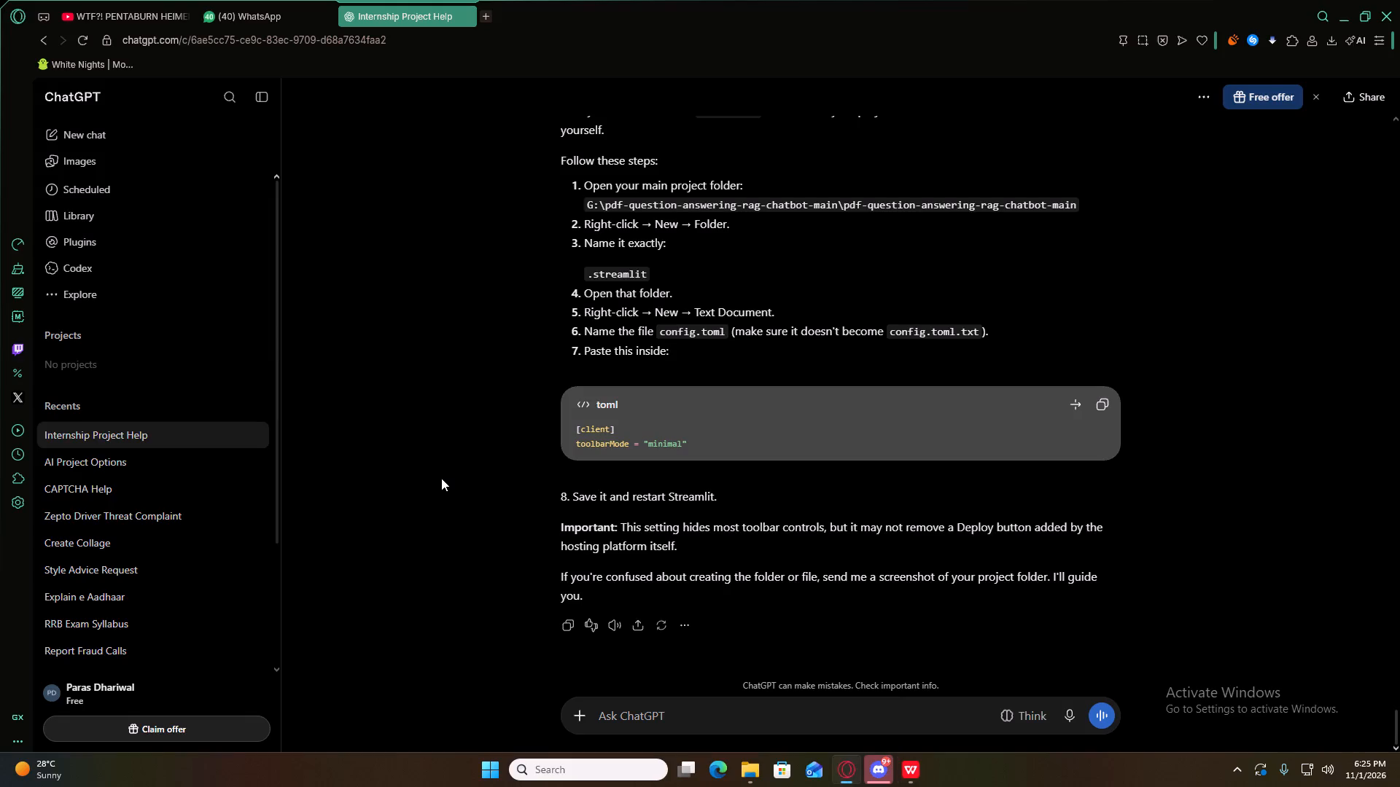
key(ctrl+t)
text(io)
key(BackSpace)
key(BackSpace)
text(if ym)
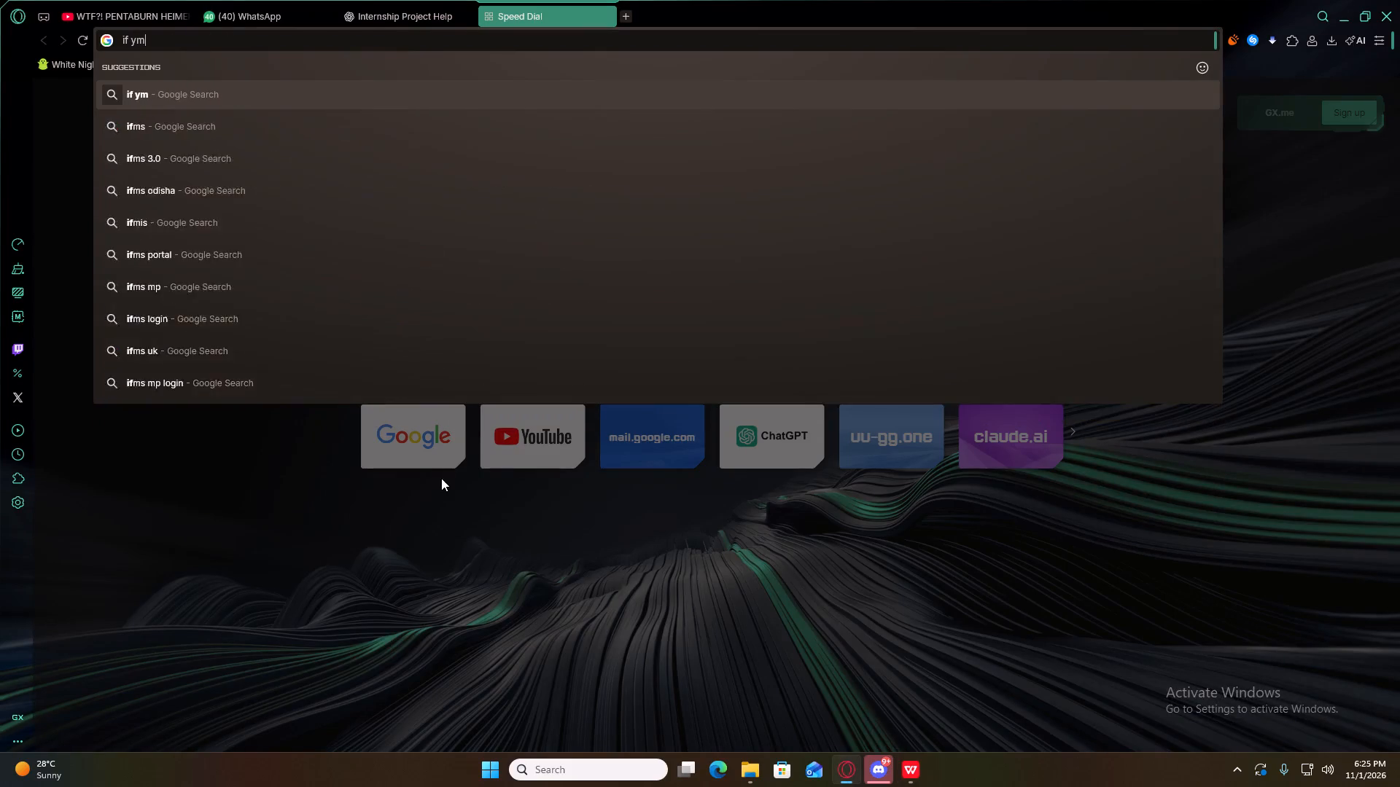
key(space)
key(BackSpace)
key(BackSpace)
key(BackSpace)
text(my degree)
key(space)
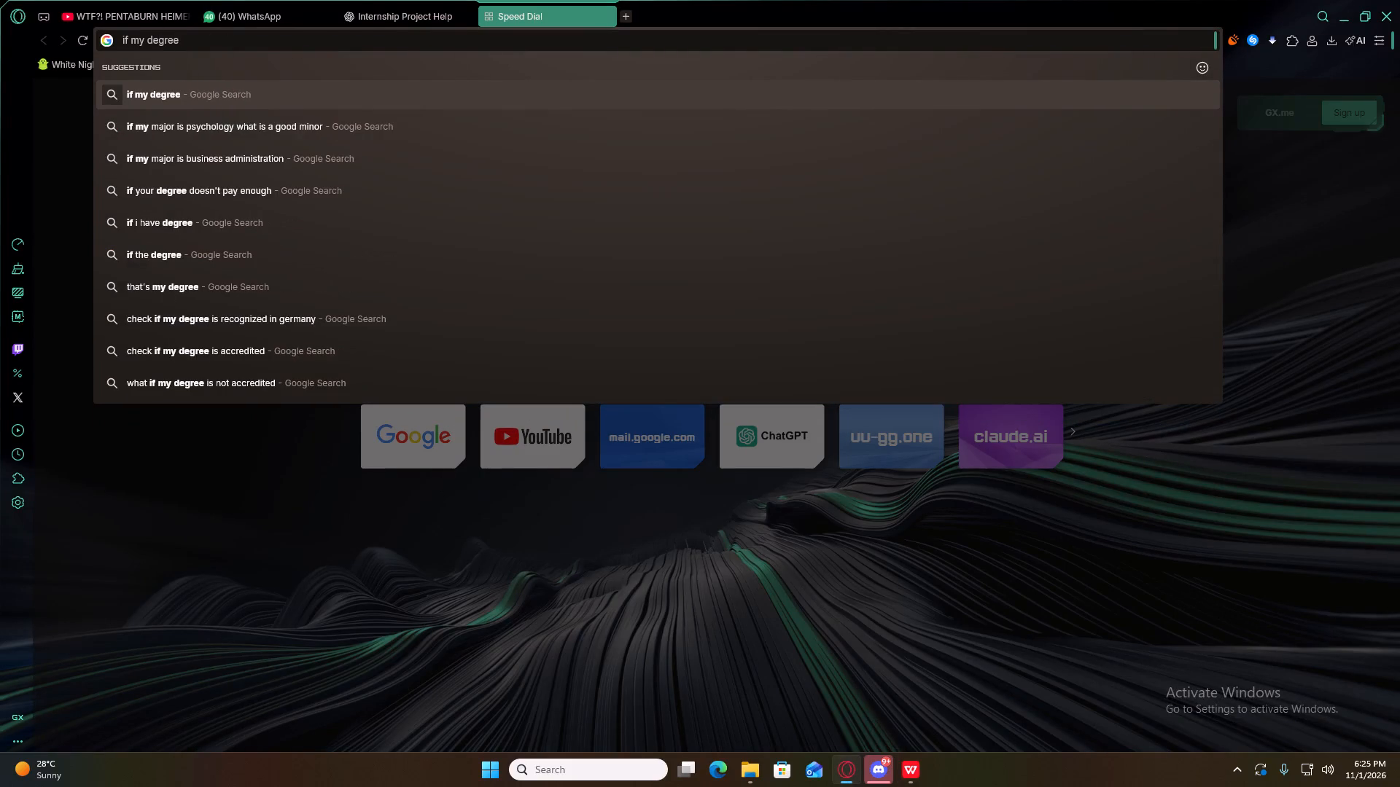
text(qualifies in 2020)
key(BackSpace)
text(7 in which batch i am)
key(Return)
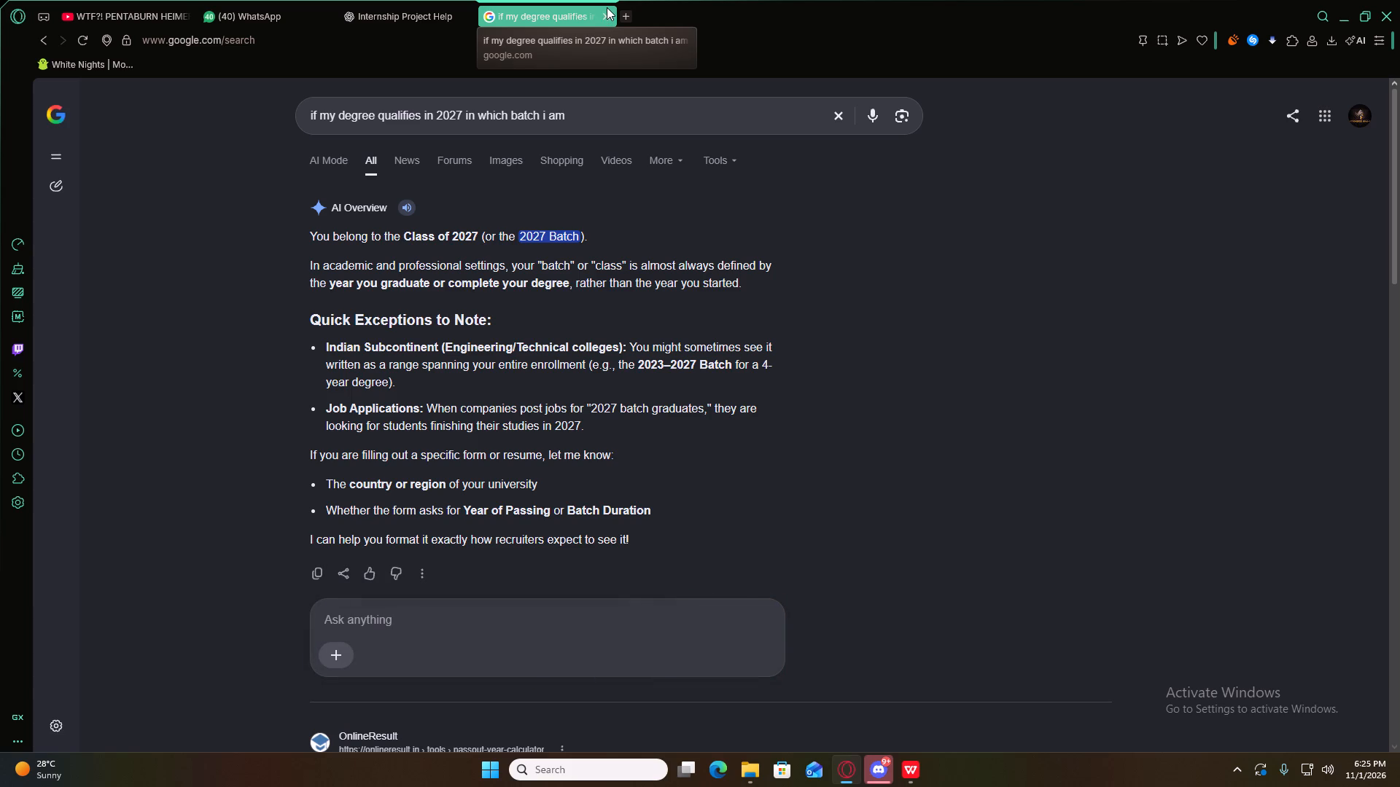
click(606, 17)
key(alt+Tab)
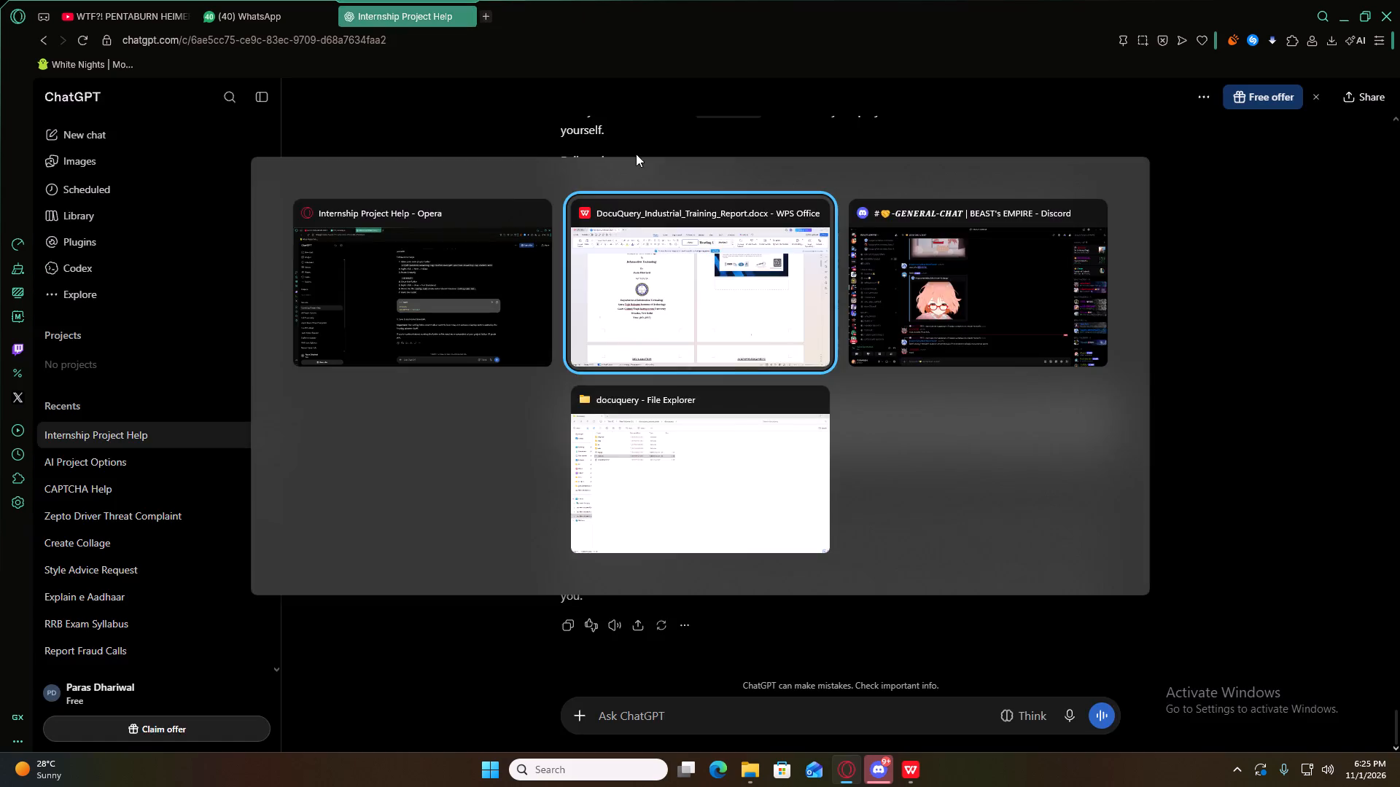
Complete the start year of the cover page's Year range as 2023.
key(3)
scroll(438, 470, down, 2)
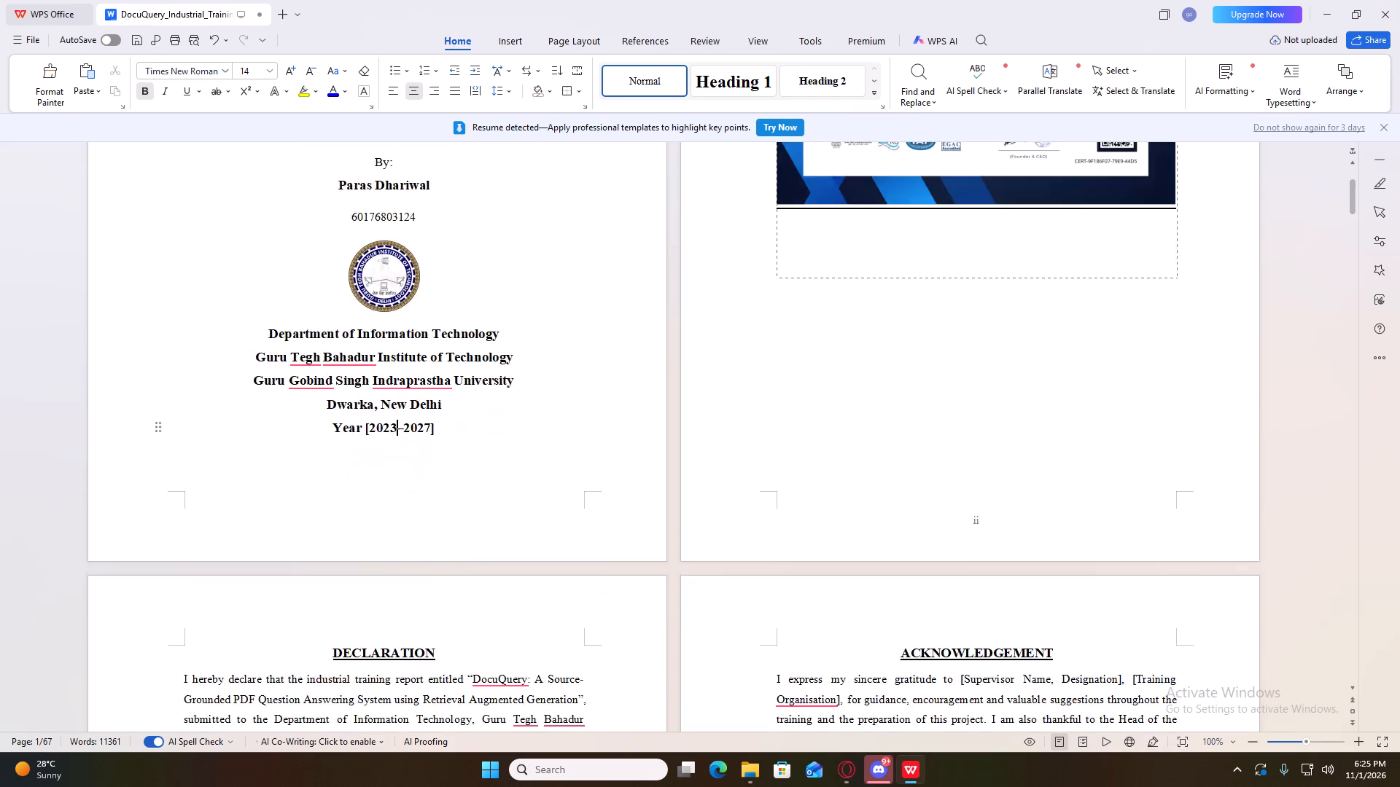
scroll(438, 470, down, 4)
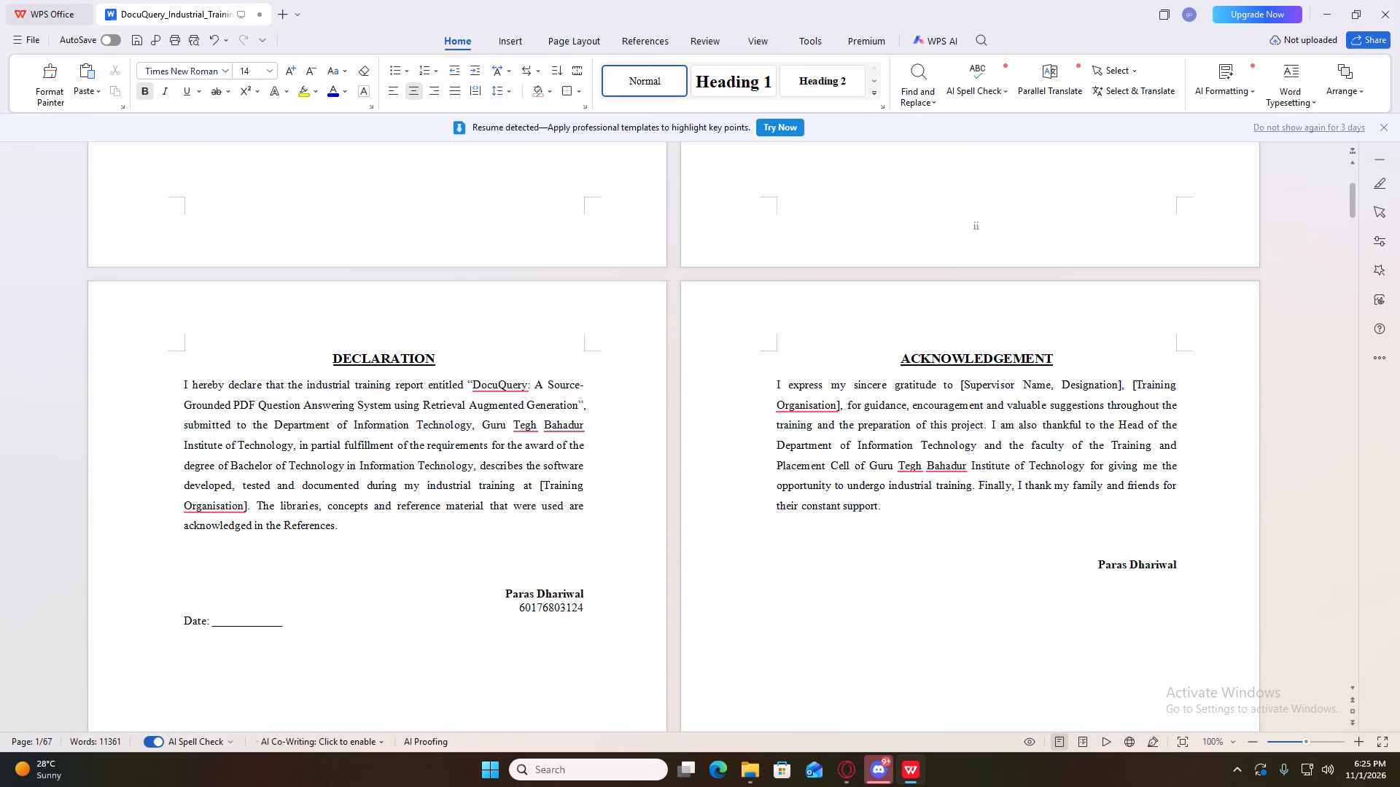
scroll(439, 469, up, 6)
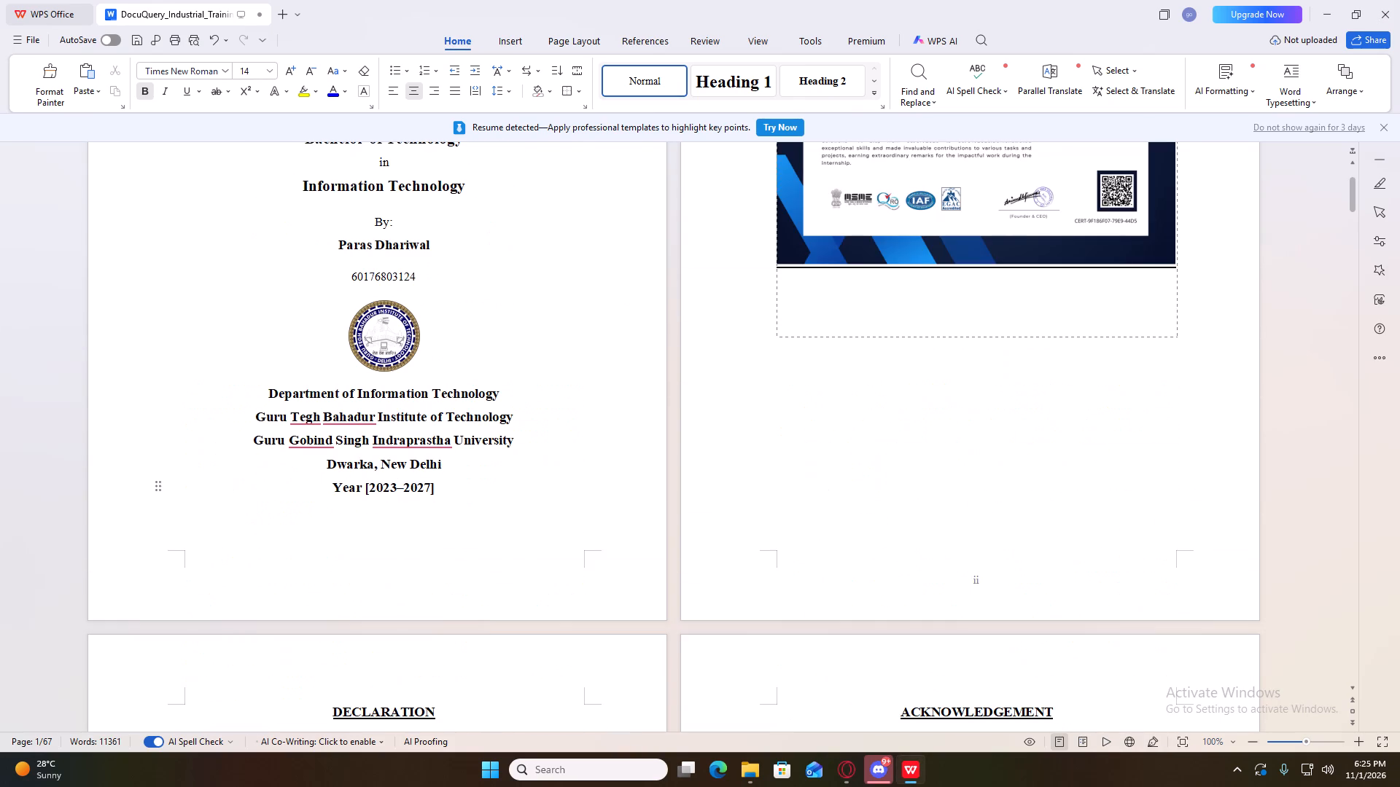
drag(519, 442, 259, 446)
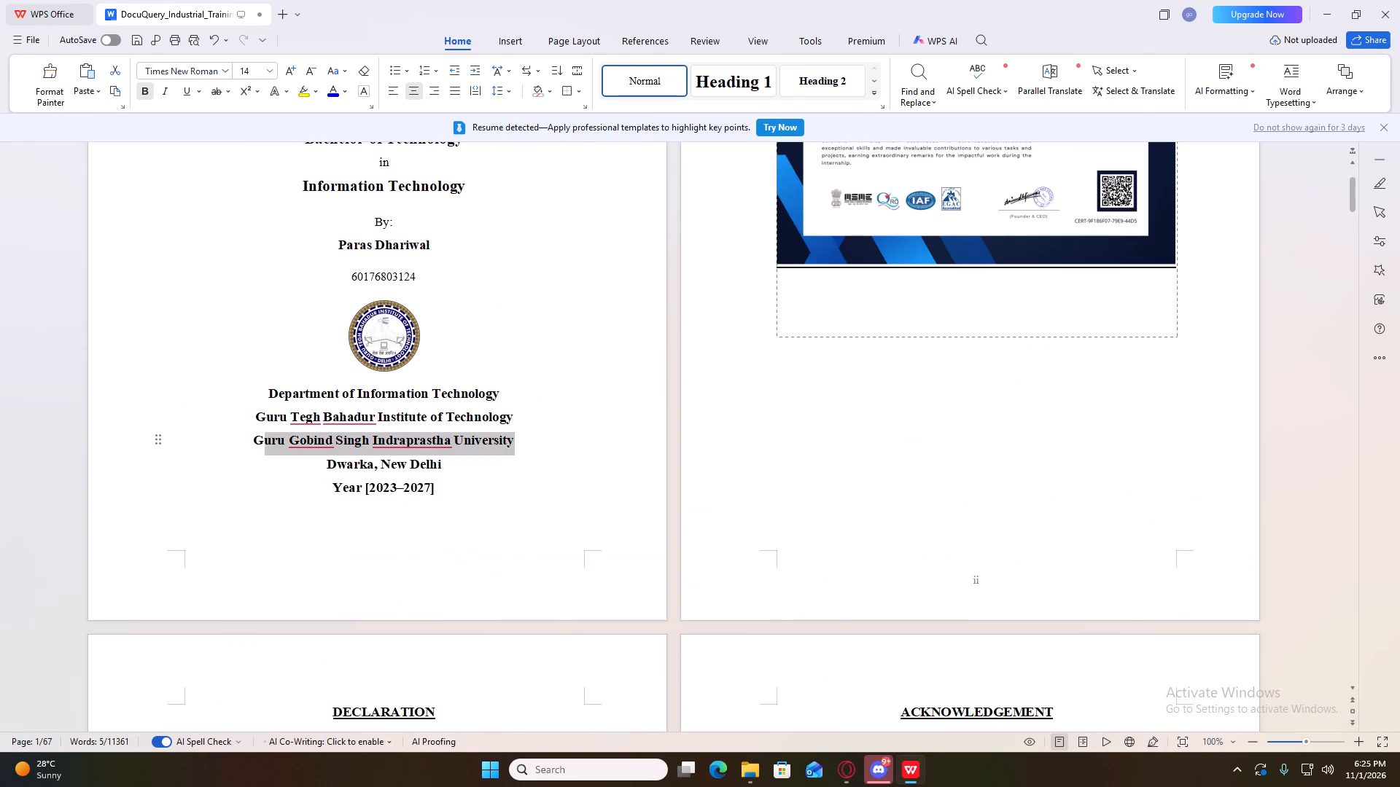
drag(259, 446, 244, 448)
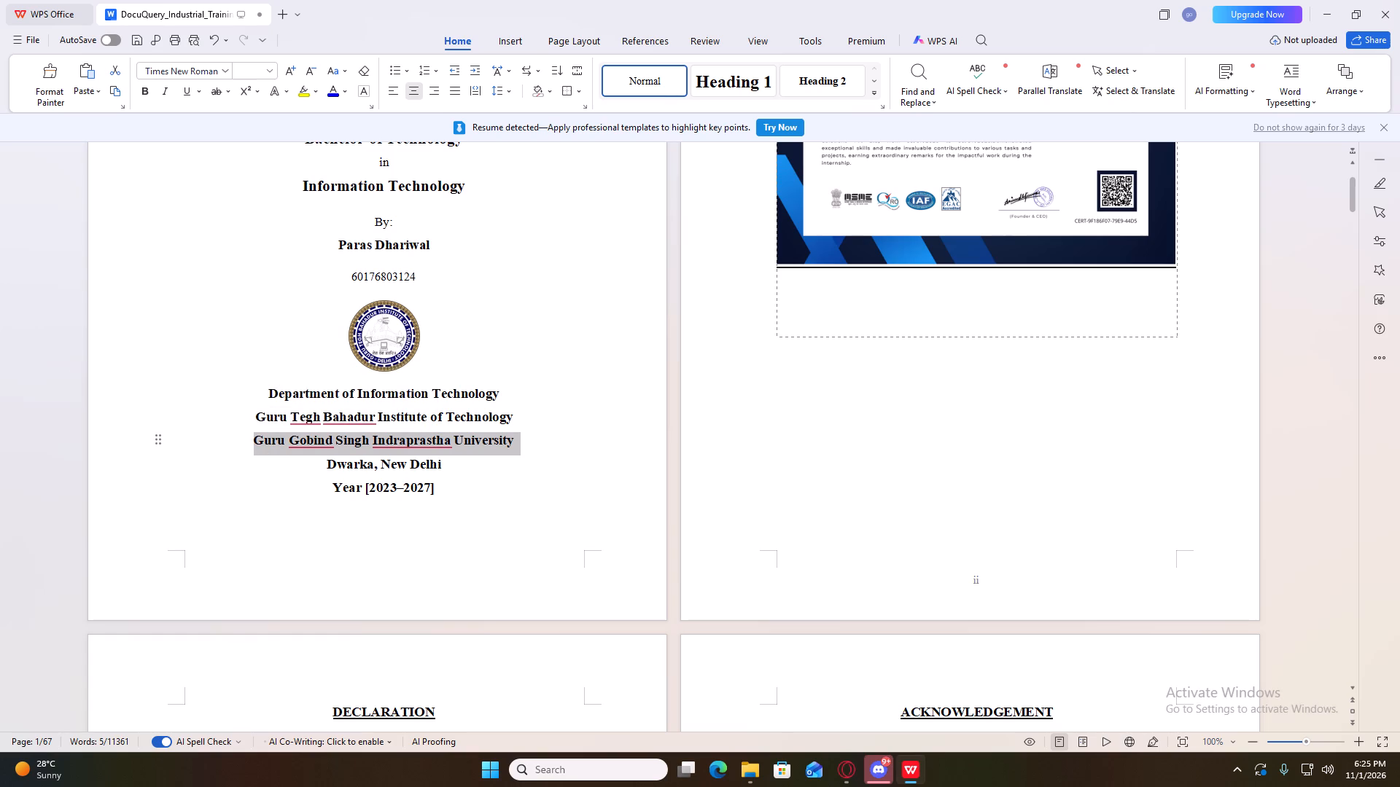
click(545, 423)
Enlarge the institute logo on the cover page proportionally to about 2.33 in by 2.33 in.
click(381, 344)
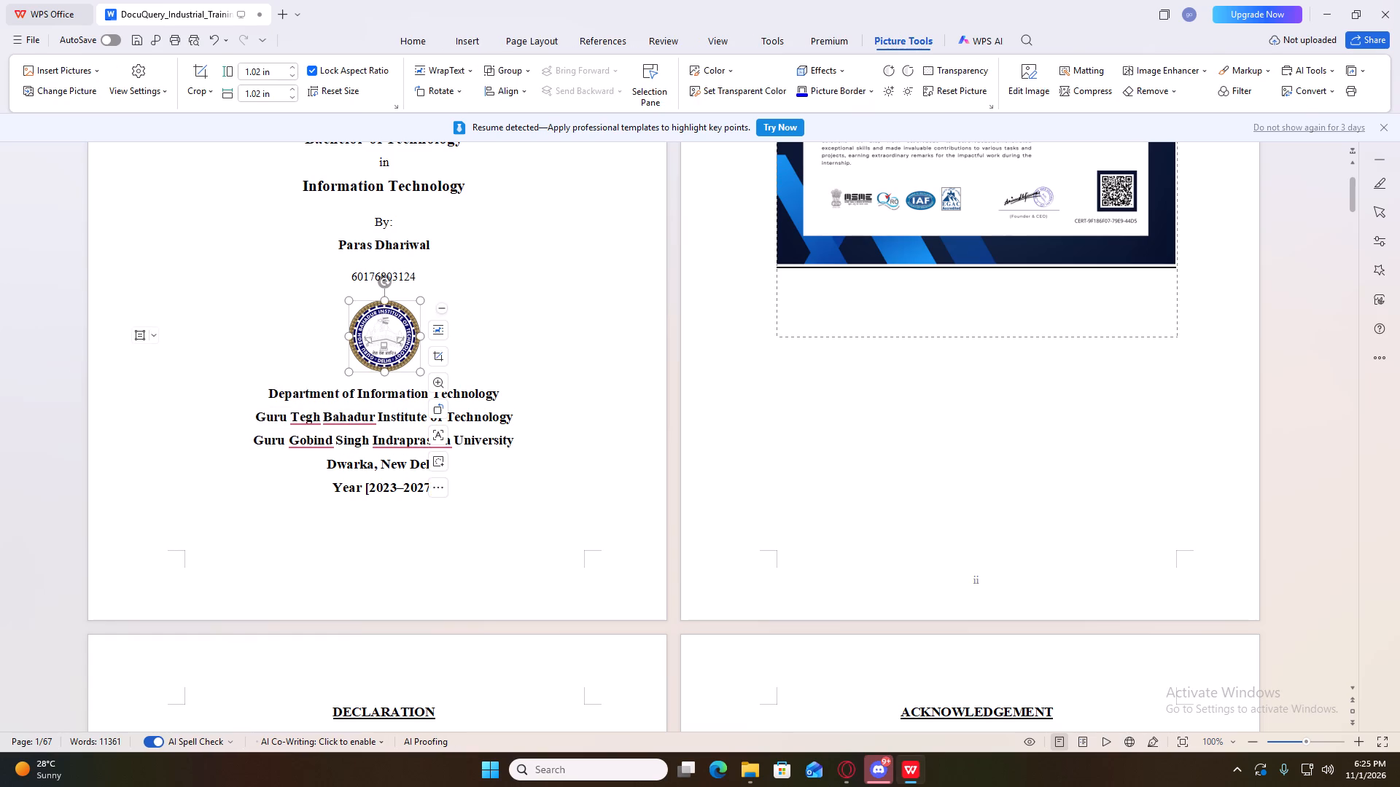
drag(421, 301, 460, 247)
scroll(507, 361, up, 3)
scroll(502, 385, down, 3)
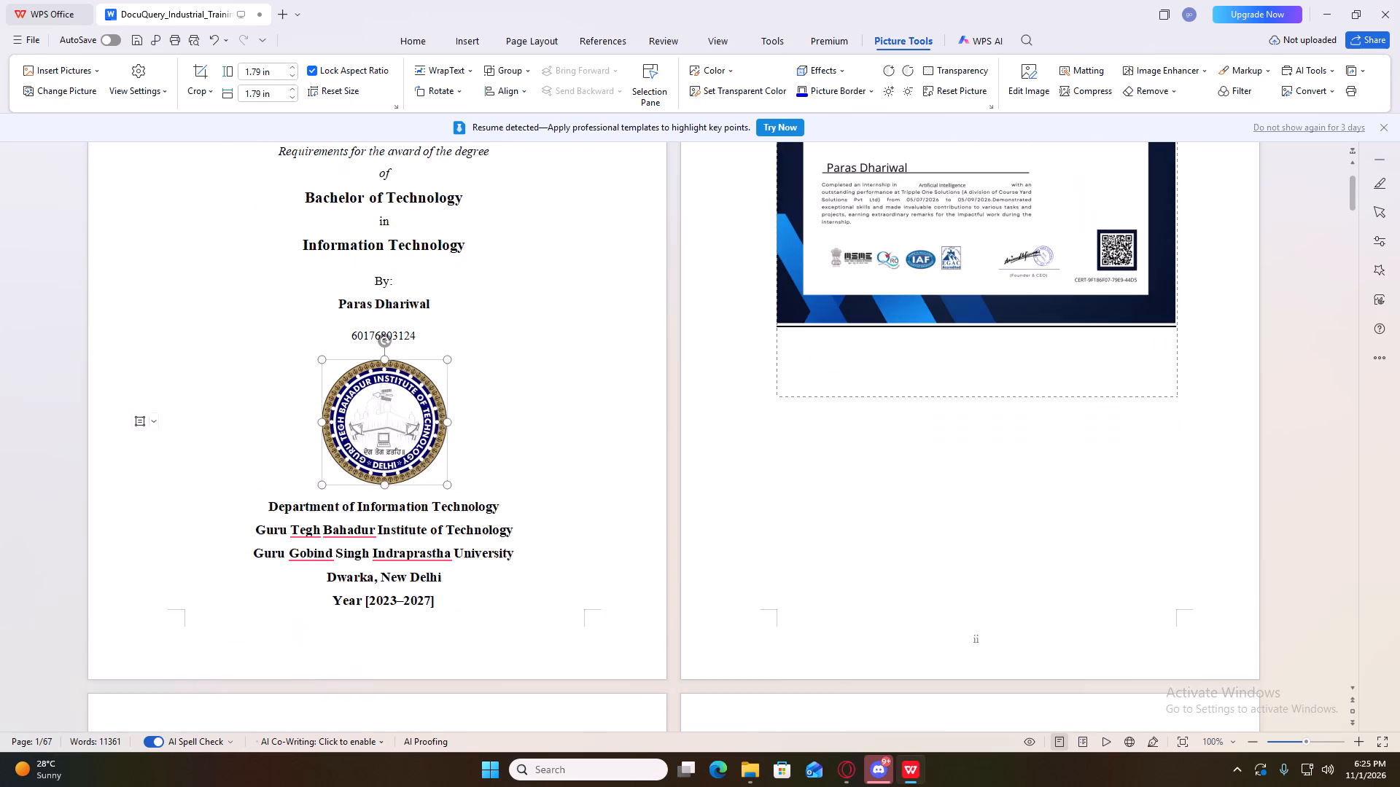
click(403, 383)
drag(450, 299, 480, 262)
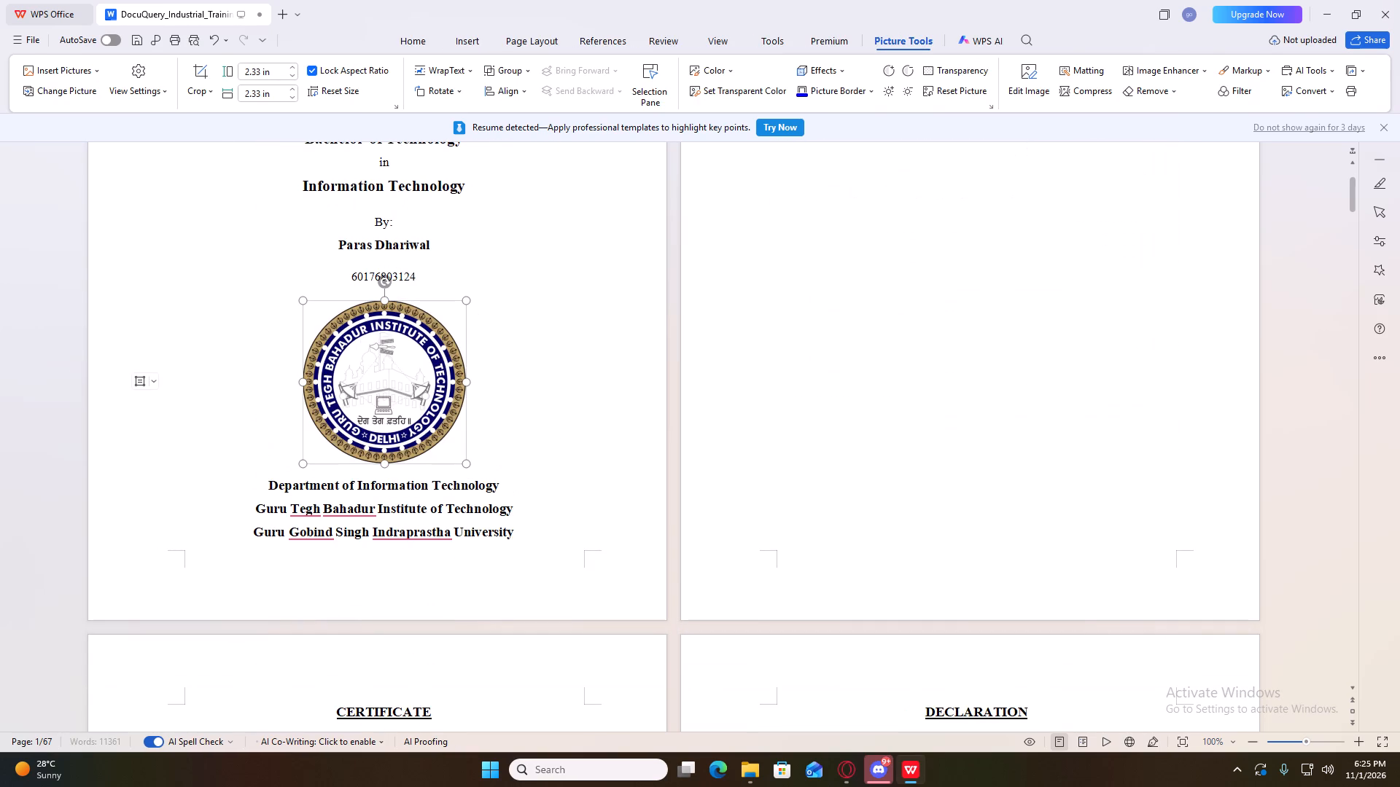
scroll(506, 372, down, 4)
scroll(507, 376, up, 12)
Delete "using Retrieval Augmented Generation" from the report title on the cover page.
click(425, 404)
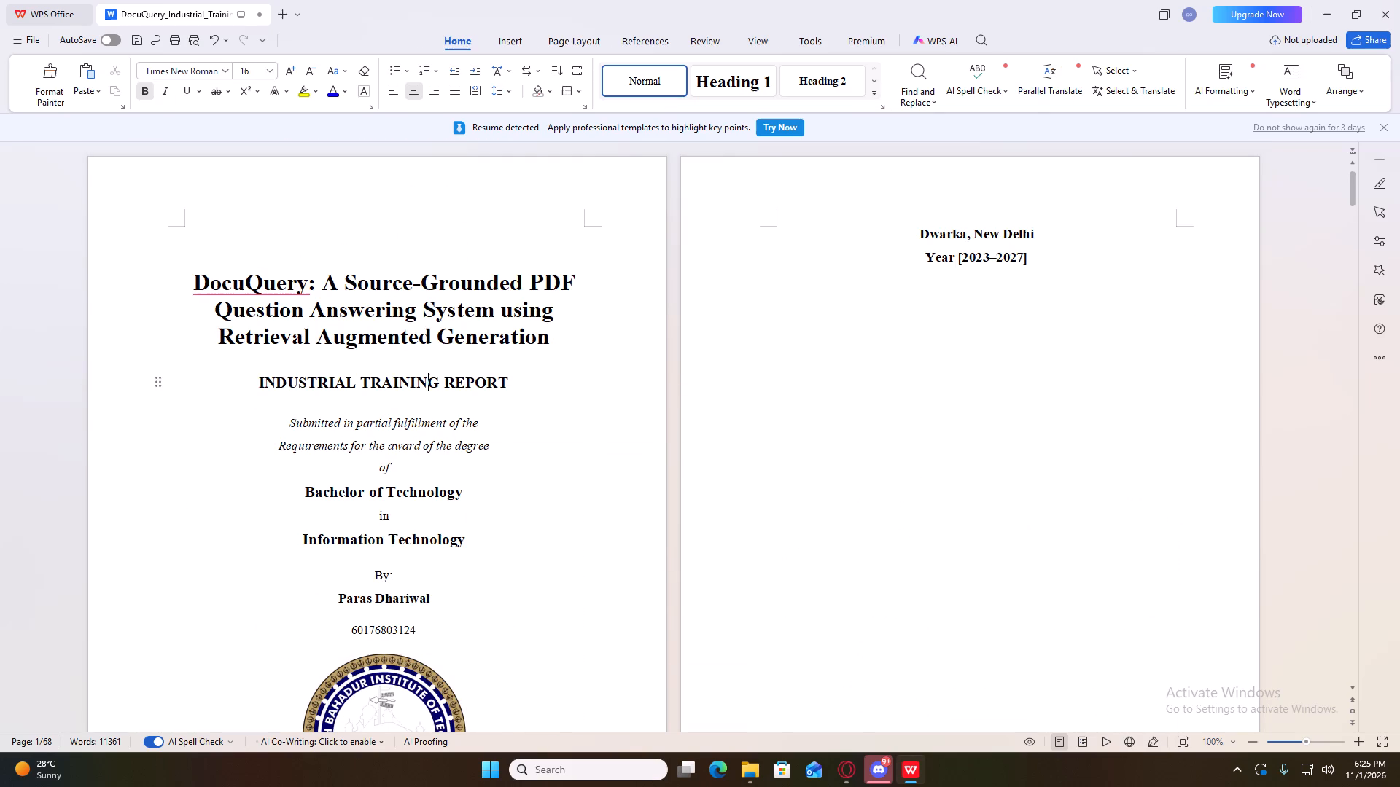
click(417, 407)
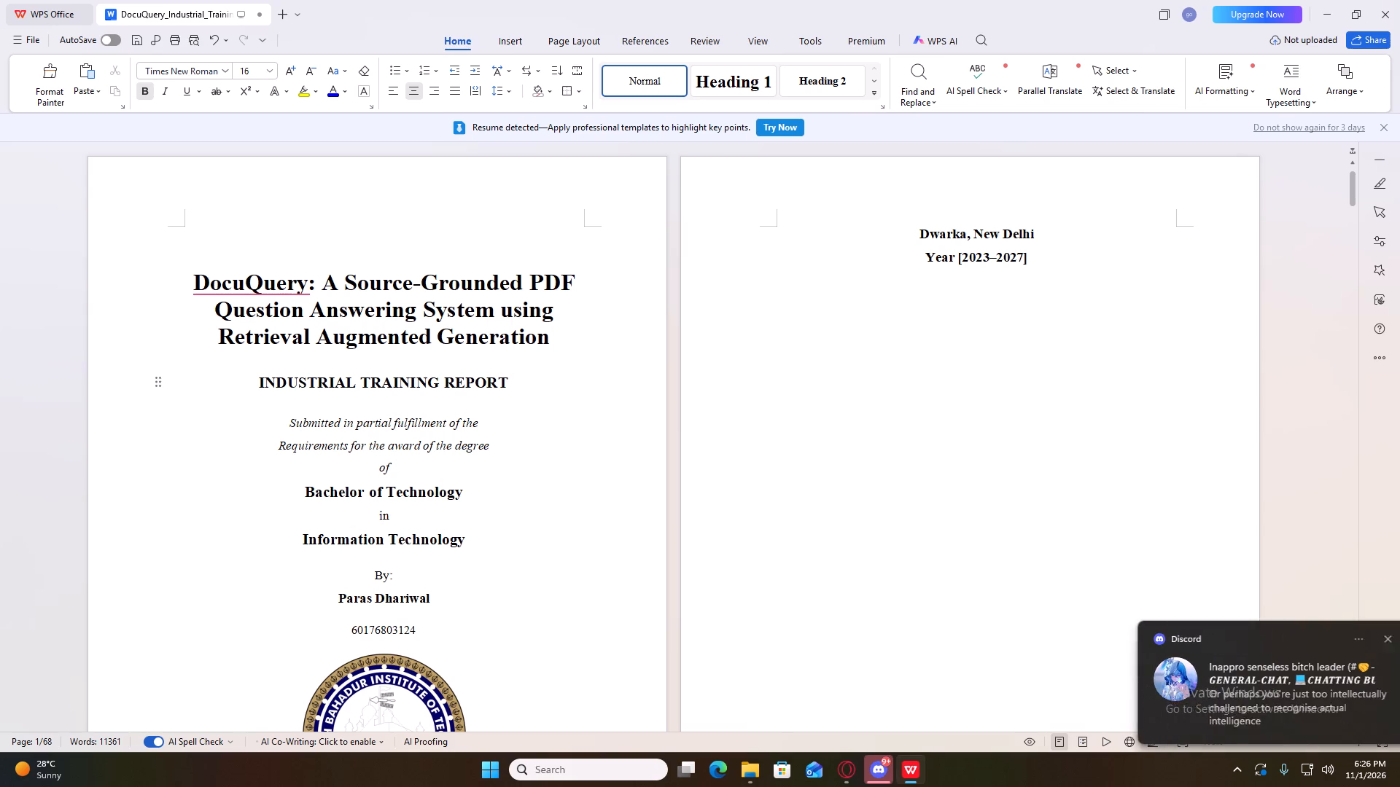
drag(558, 342, 365, 293)
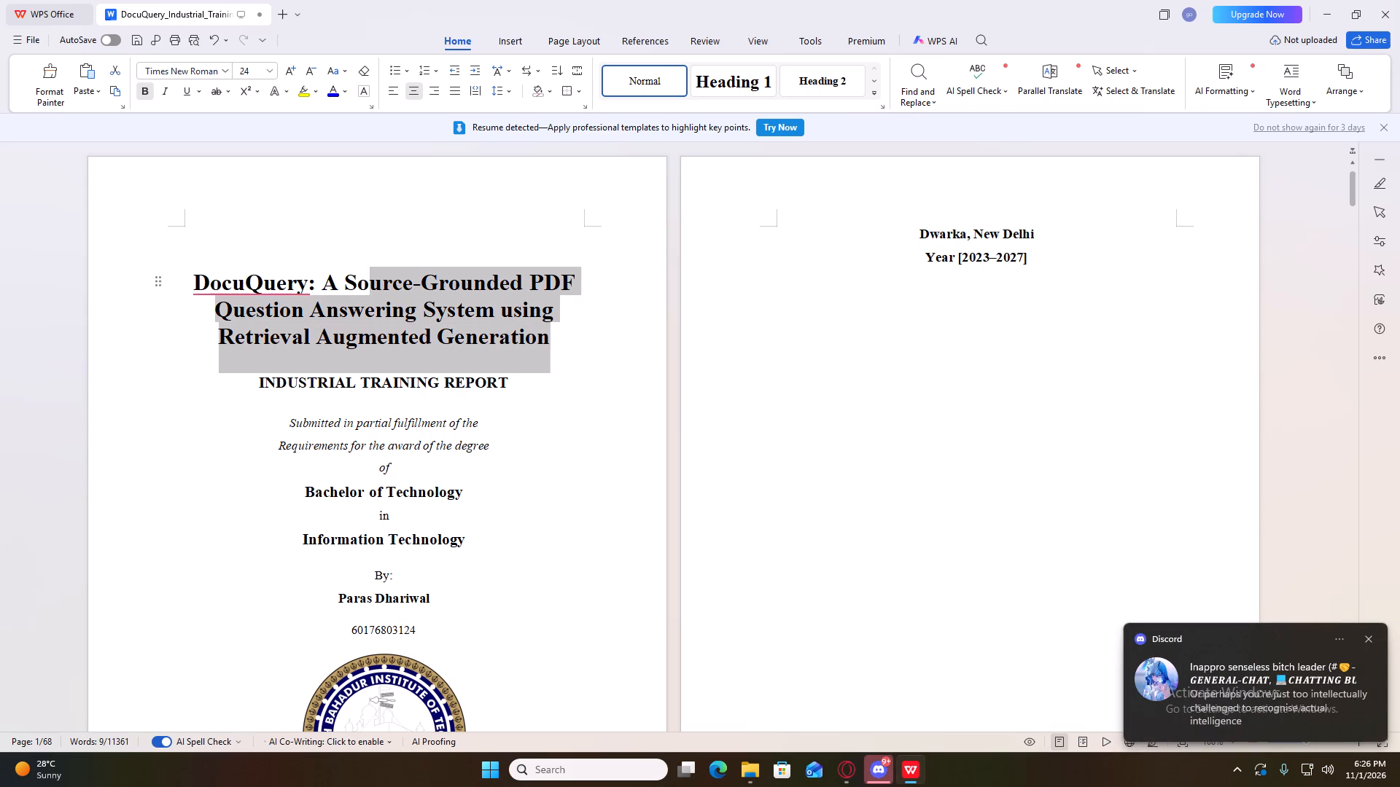
drag(365, 293, 222, 345)
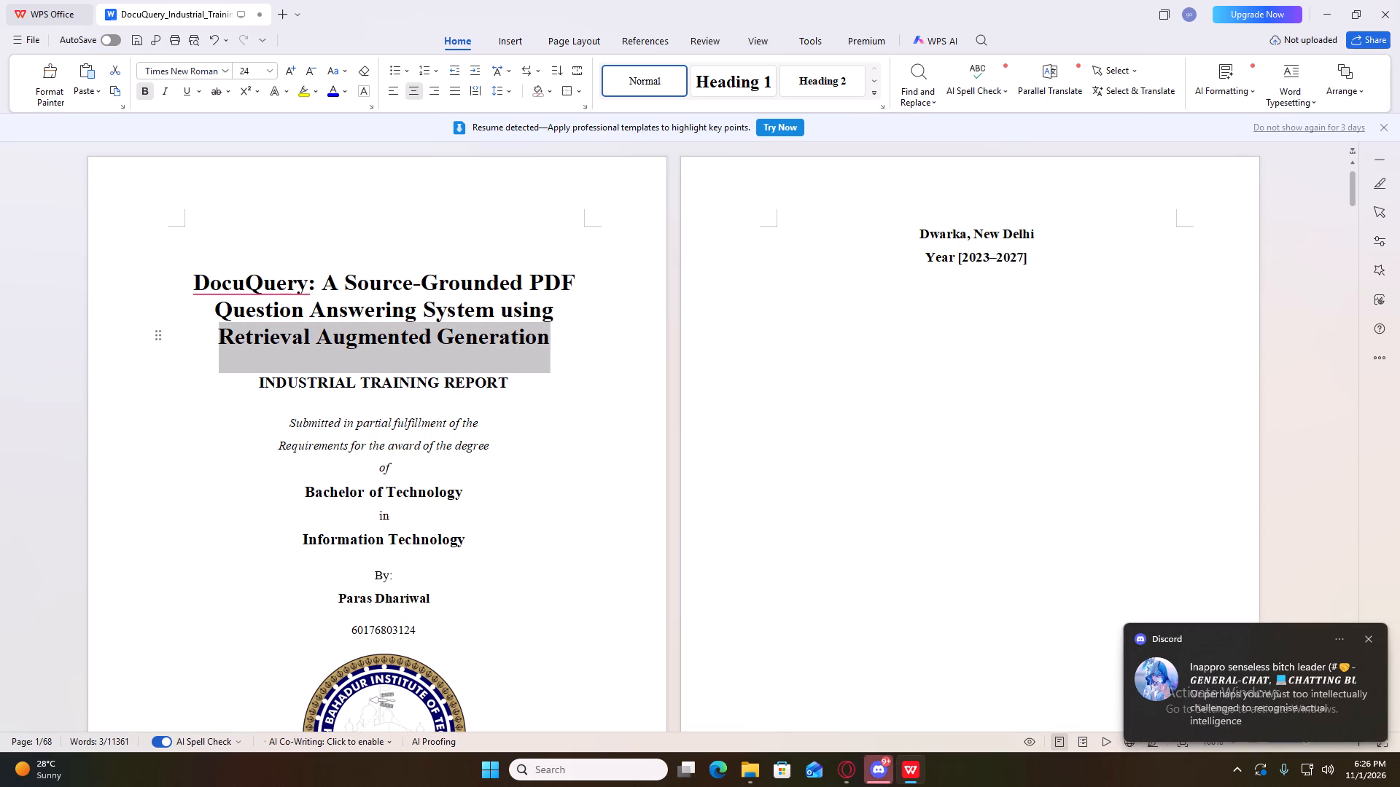
drag(222, 345, 494, 313)
key(BackSpace)
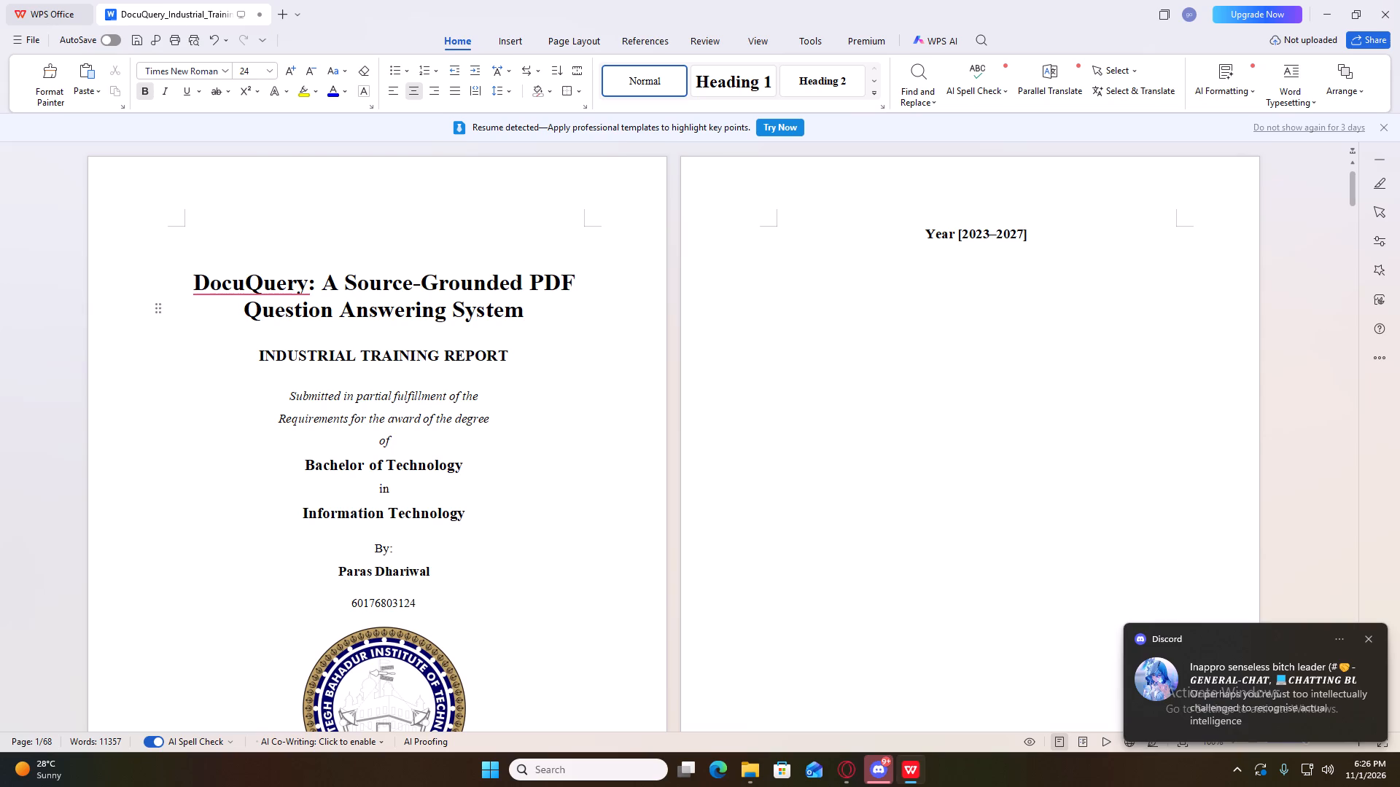
Enlarge the institute logo on the cover page slightly more, keeping its proportions.
scroll(545, 332, down, 8)
click(416, 351)
scroll(524, 324, up, 6)
scroll(560, 326, down, 6)
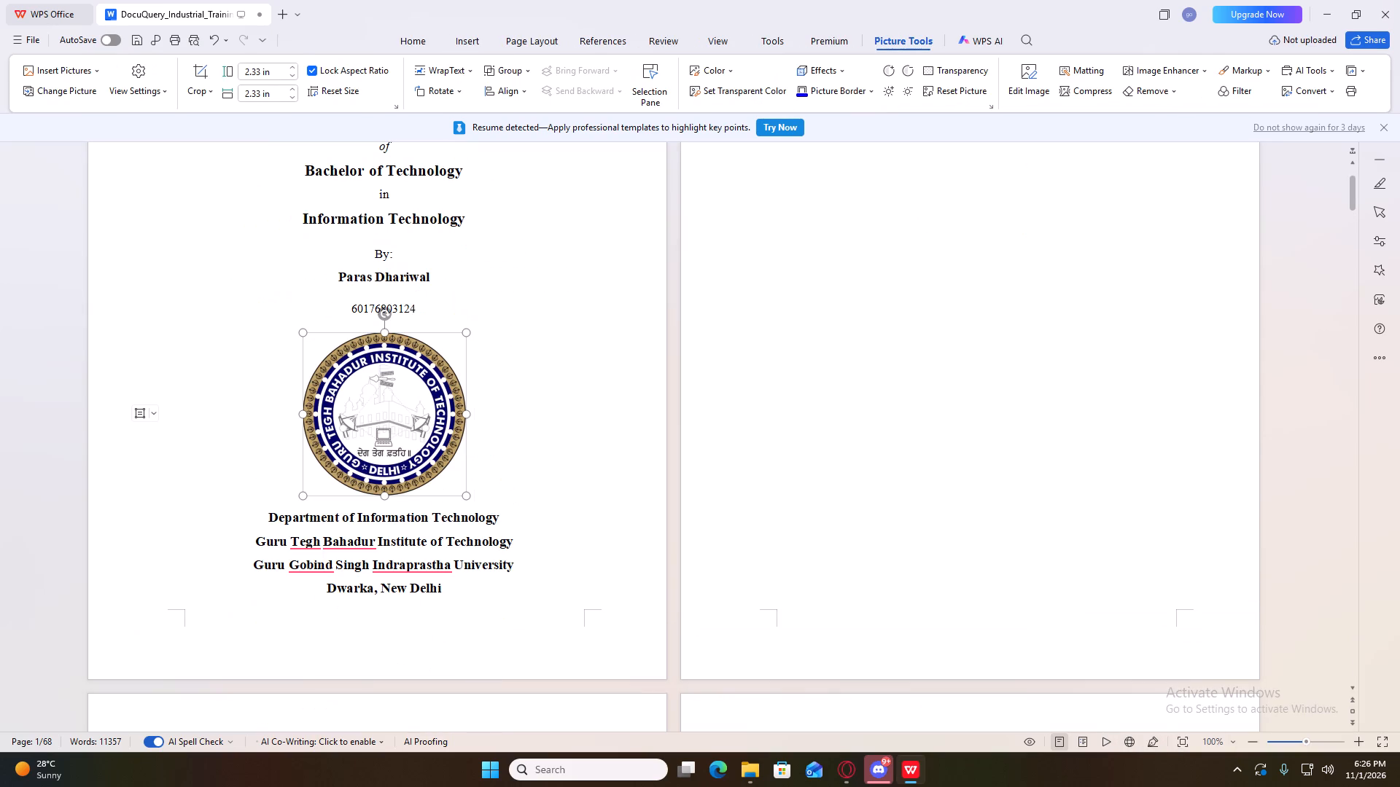
drag(466, 334, 472, 325)
click(516, 295)
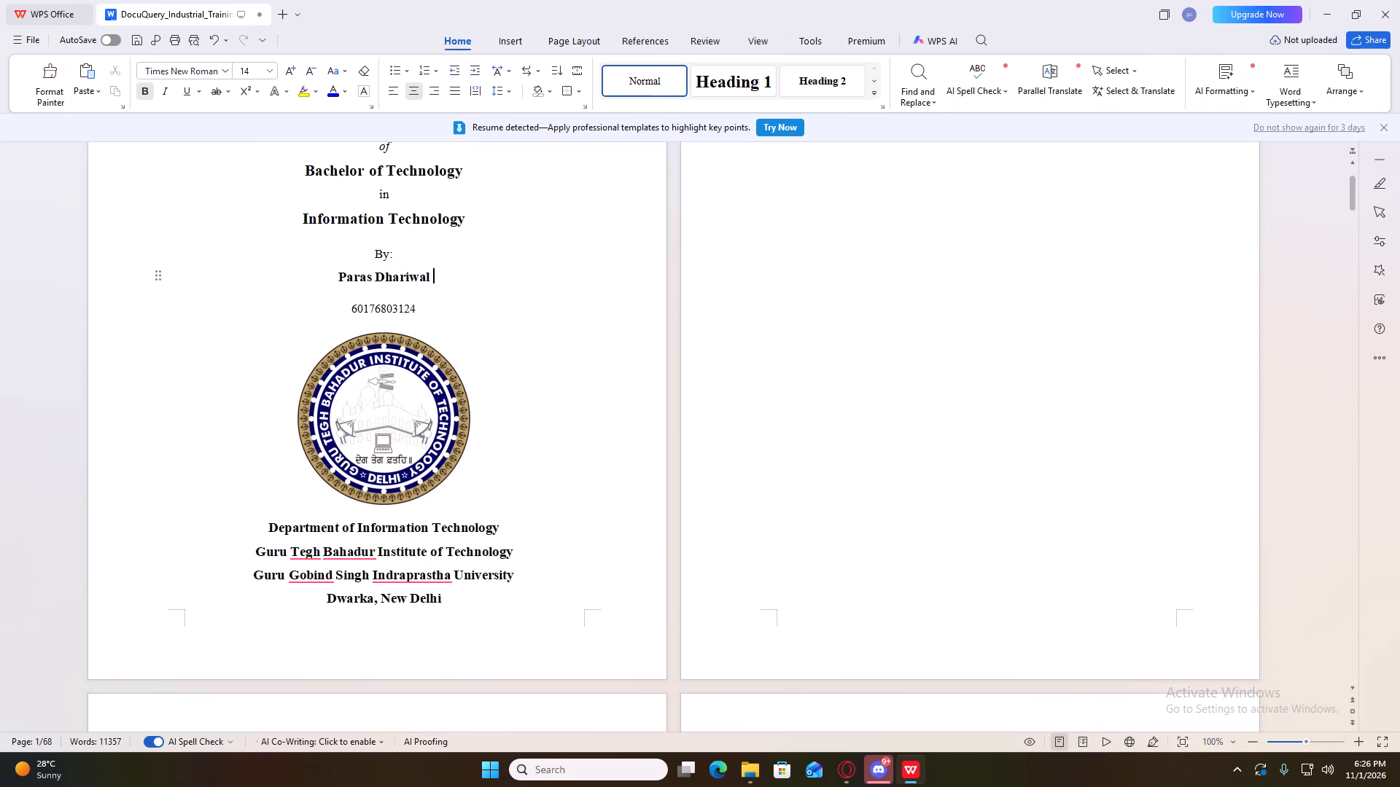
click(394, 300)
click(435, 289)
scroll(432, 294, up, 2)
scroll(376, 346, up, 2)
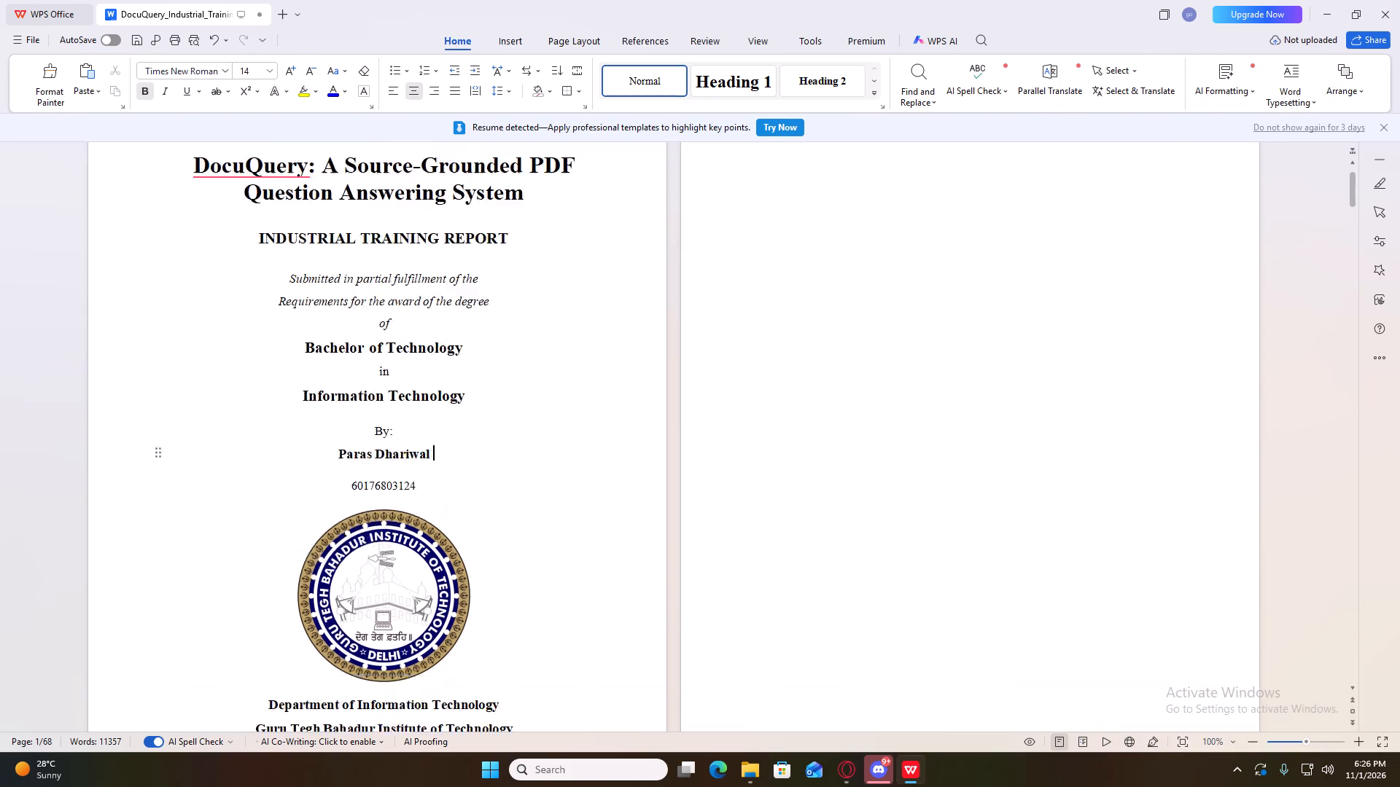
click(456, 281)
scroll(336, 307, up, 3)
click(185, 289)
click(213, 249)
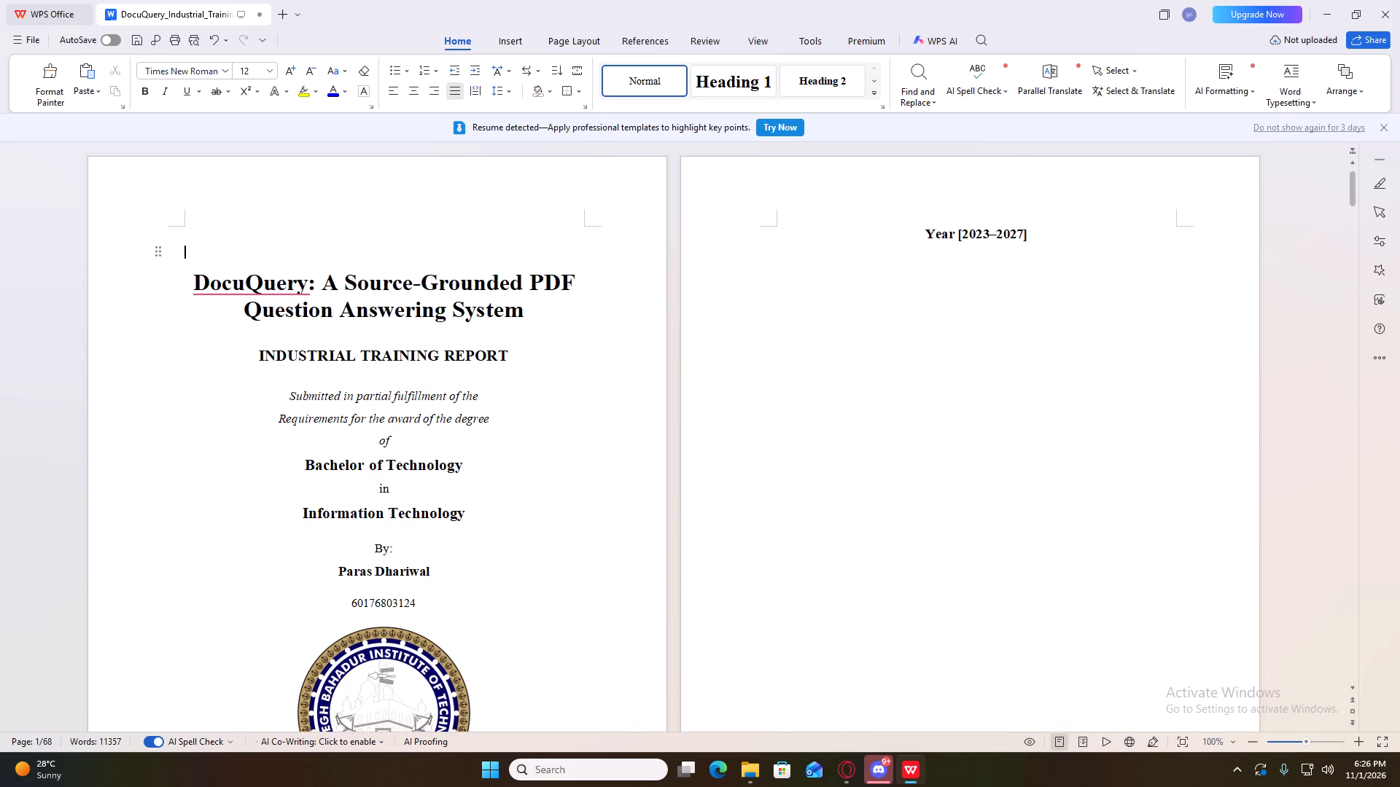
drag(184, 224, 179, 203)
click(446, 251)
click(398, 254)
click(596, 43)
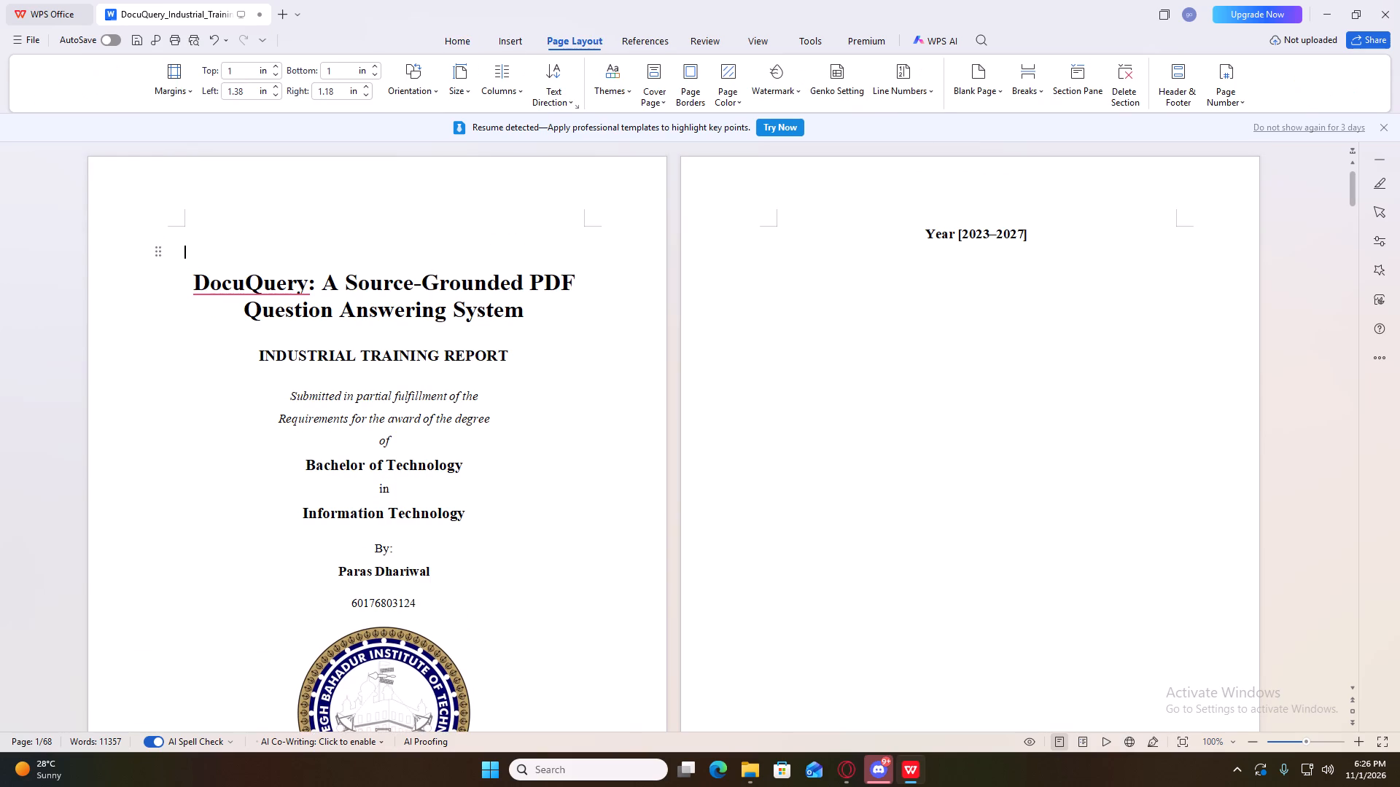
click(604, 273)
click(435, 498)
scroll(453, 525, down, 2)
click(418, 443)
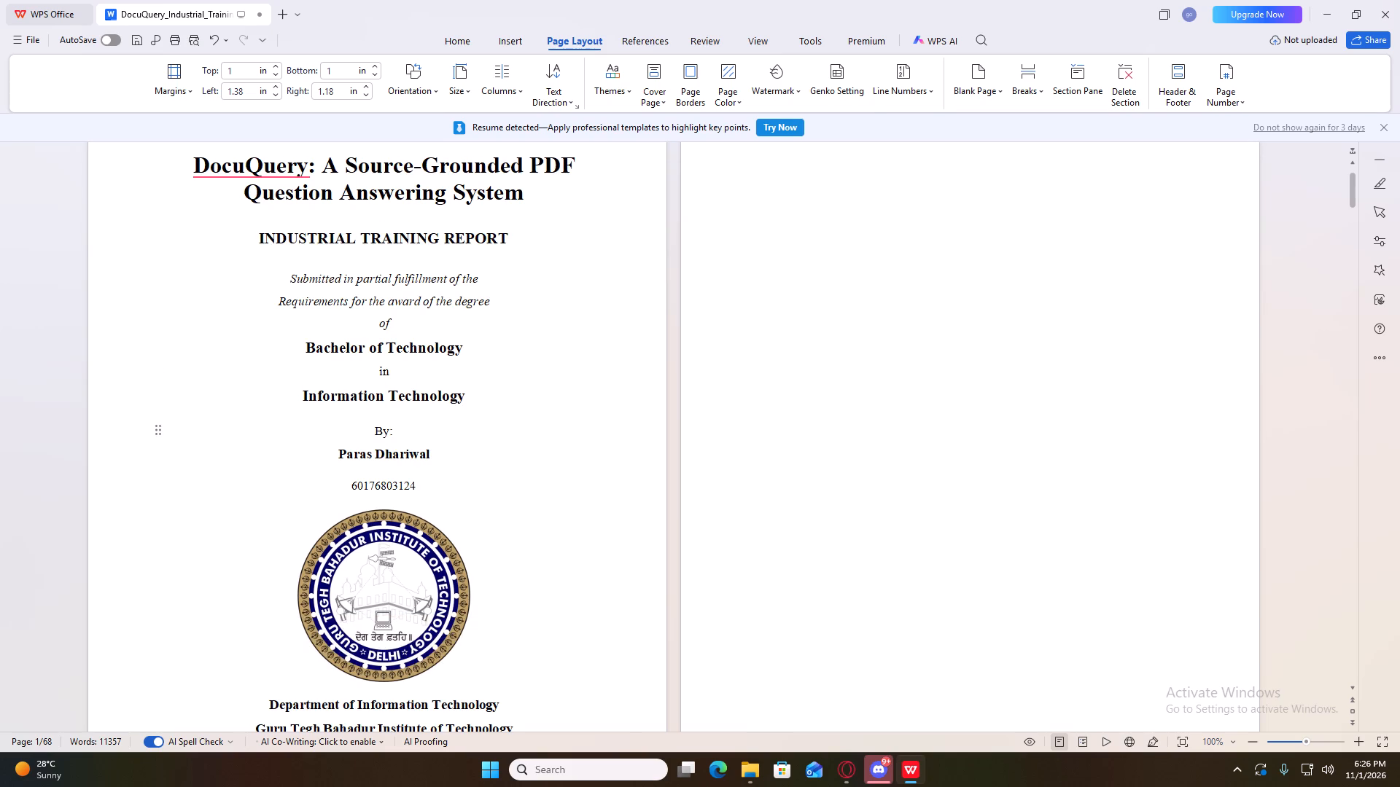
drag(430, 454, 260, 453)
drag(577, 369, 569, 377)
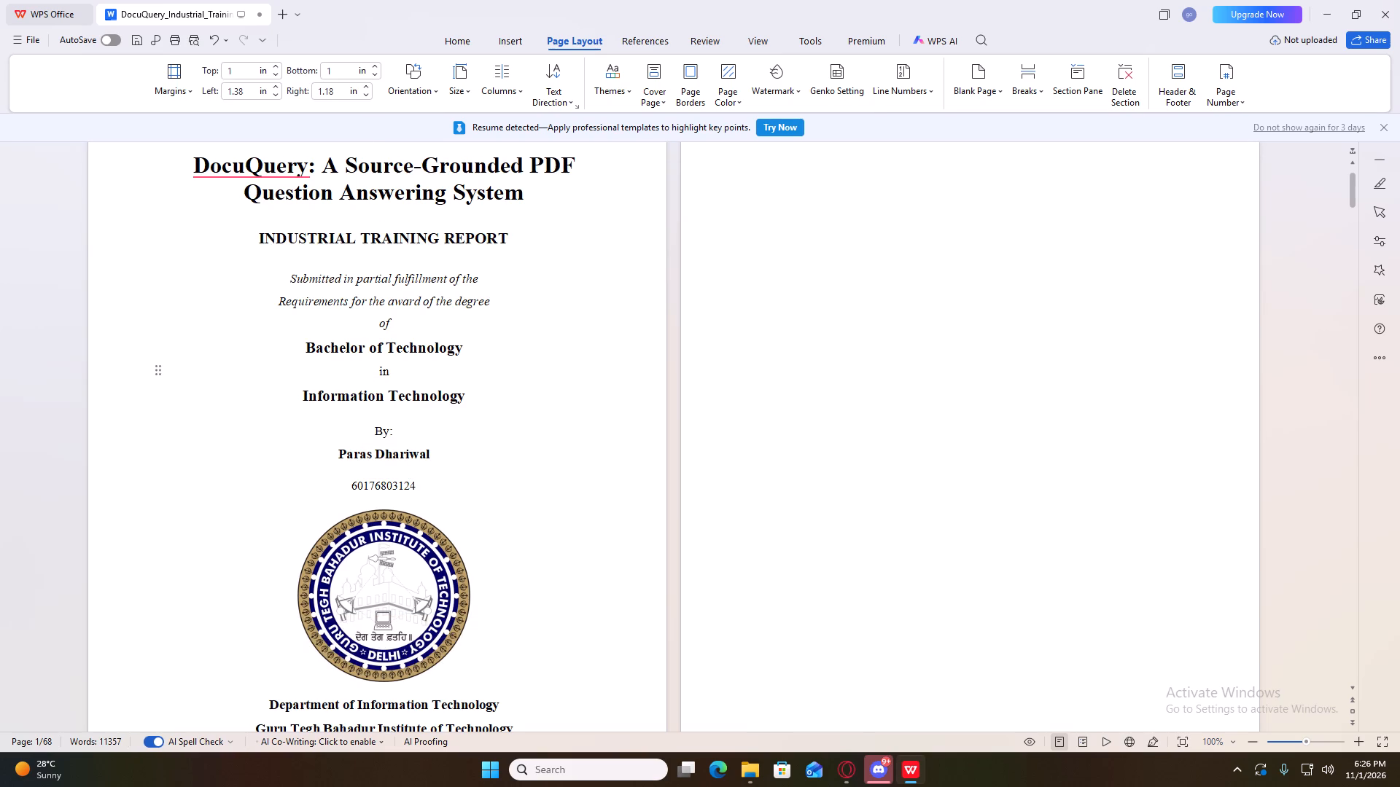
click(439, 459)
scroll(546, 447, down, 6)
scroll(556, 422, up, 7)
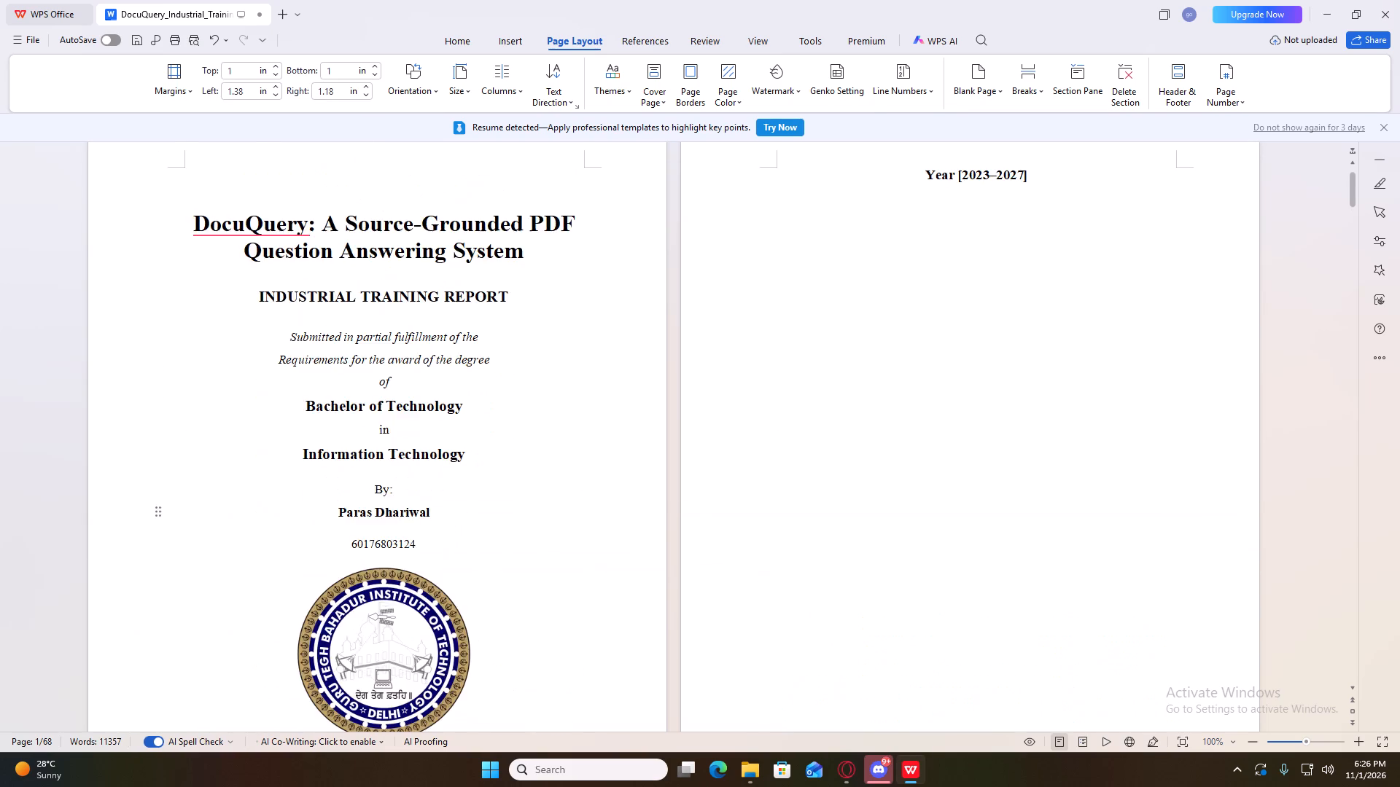
Delete the "Guru Gobind Singh Indraprastha University" line from the cover page so the Year line fits on that page.
scroll(555, 424, down, 6)
drag(524, 519, 233, 513)
key(BackSpace)
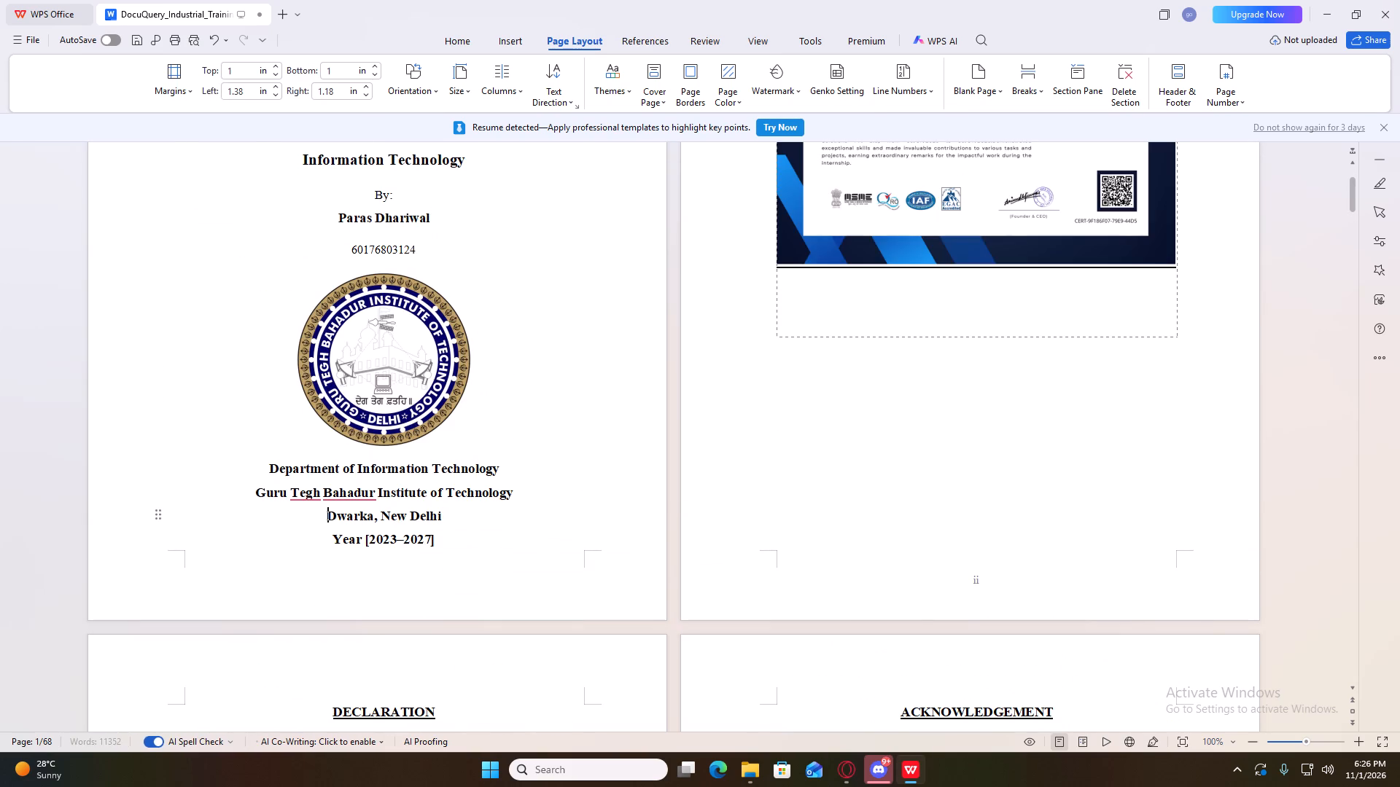
scroll(546, 491, up, 5)
click(710, 308)
click(615, 439)
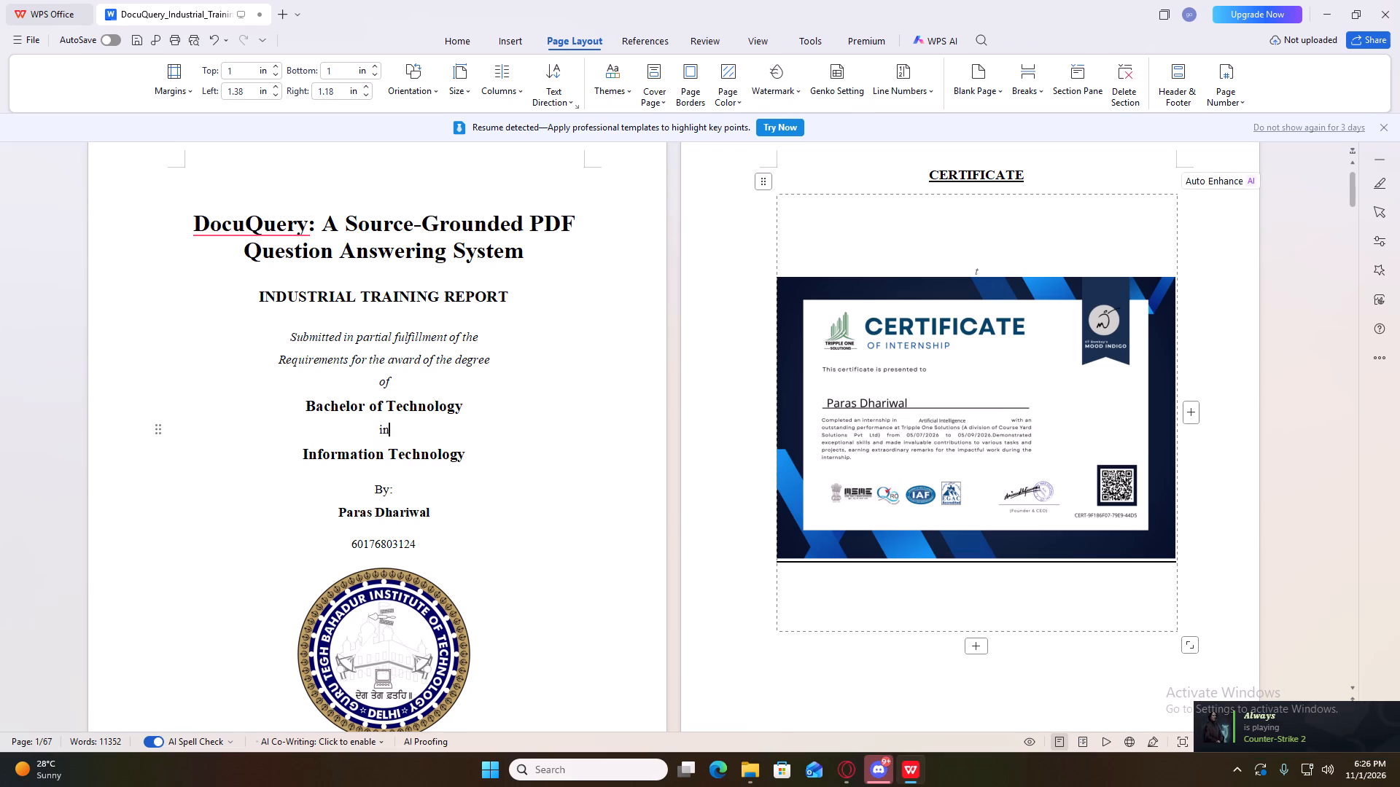
Review the front-matter pages following the cover, through the abstract to the contents.
scroll(860, 267, down, 13)
scroll(984, 269, down, 13)
scroll(1006, 306, down, 8)
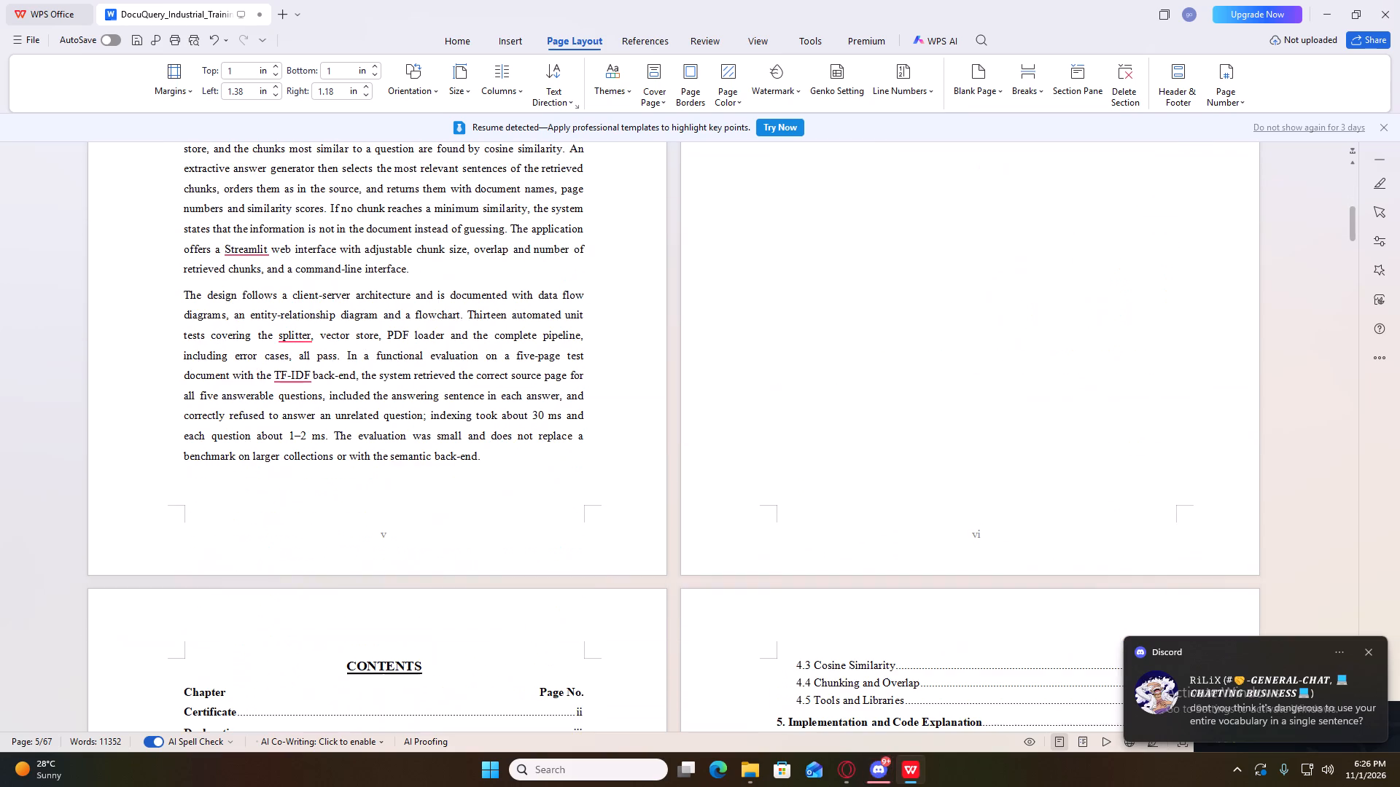
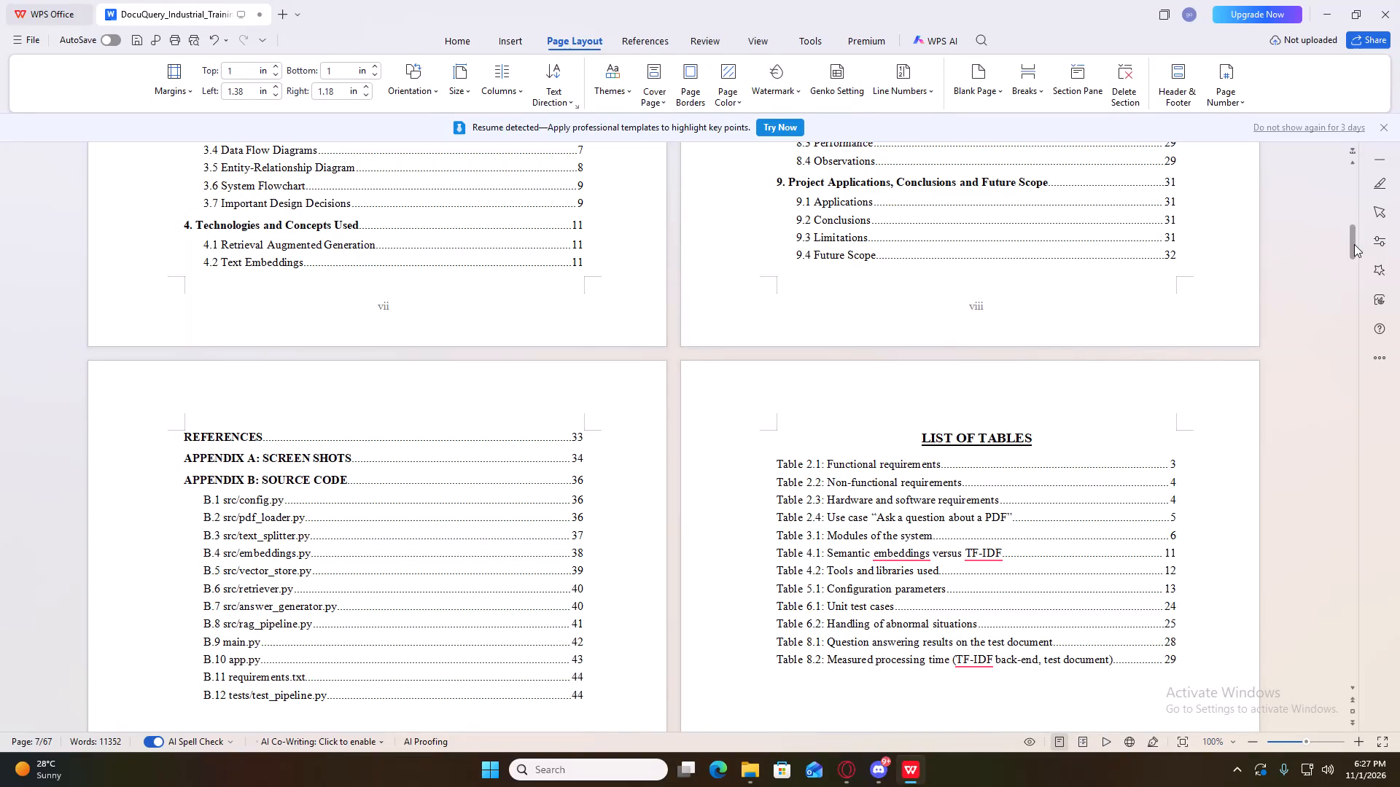
Review the report's final pages, from the Appendix B source code back to the Appendix A screenshot placeholders.
drag(1354, 244, 1353, 488)
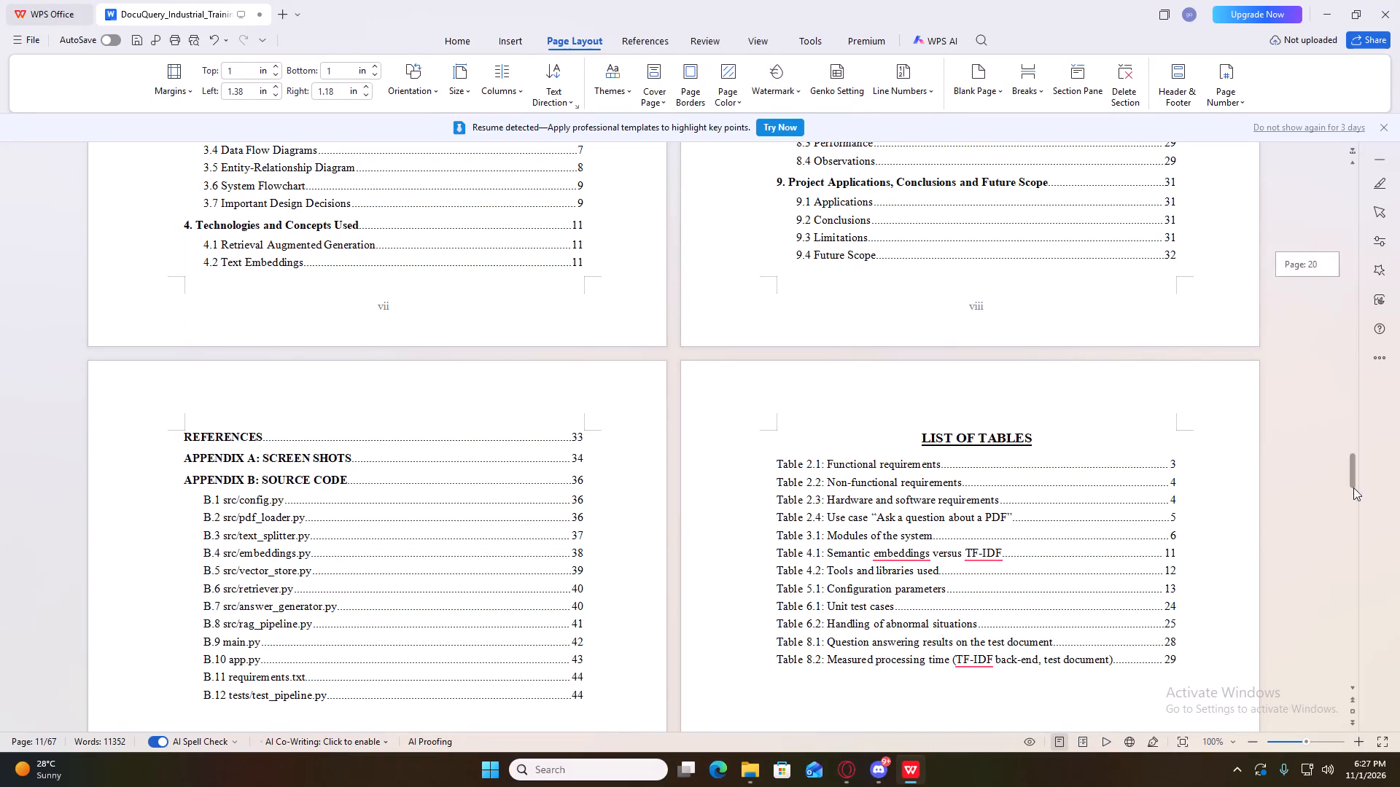
drag(1353, 488, 1344, 675)
scroll(887, 554, up, 20)
scroll(887, 554, up, 5)
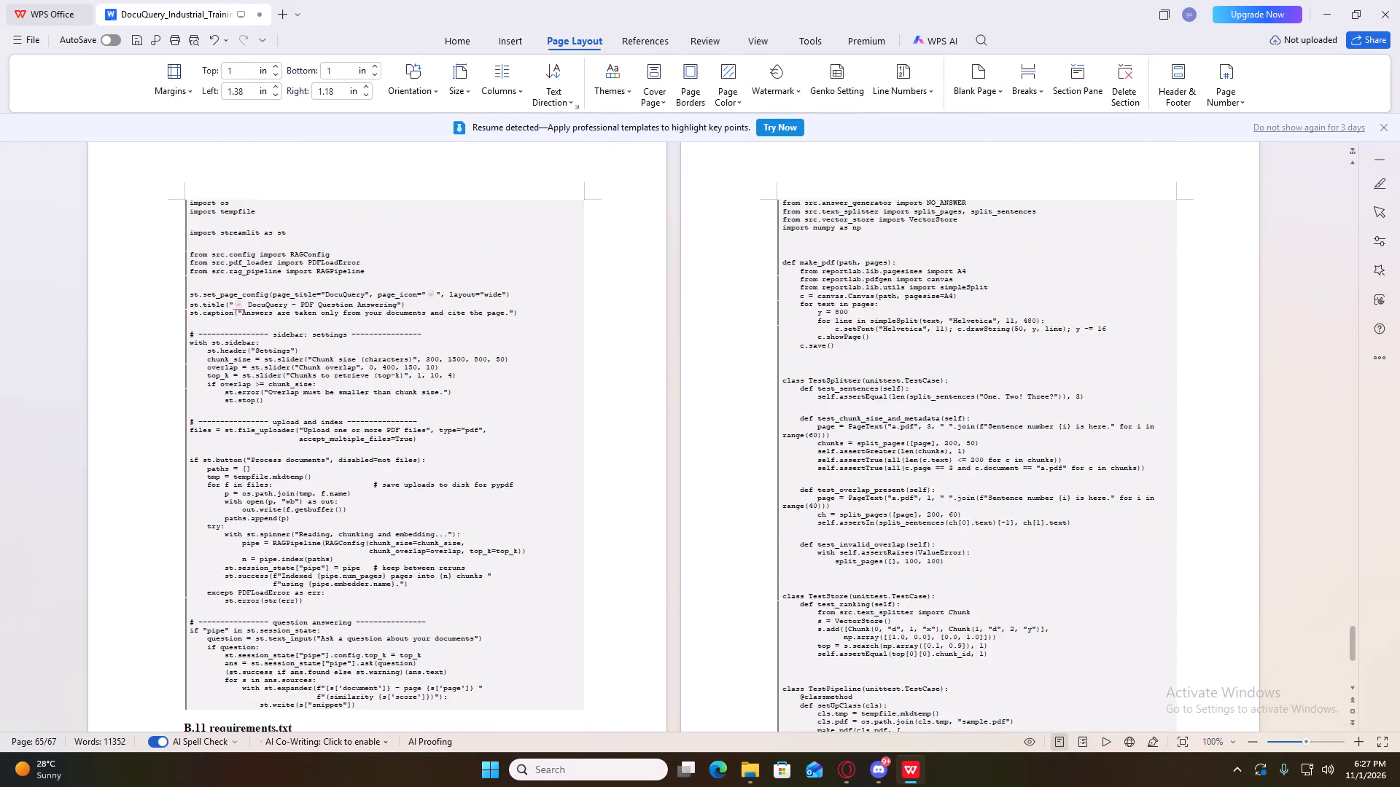
scroll(887, 552, up, 20)
scroll(887, 552, up, 15)
scroll(889, 549, up, 9)
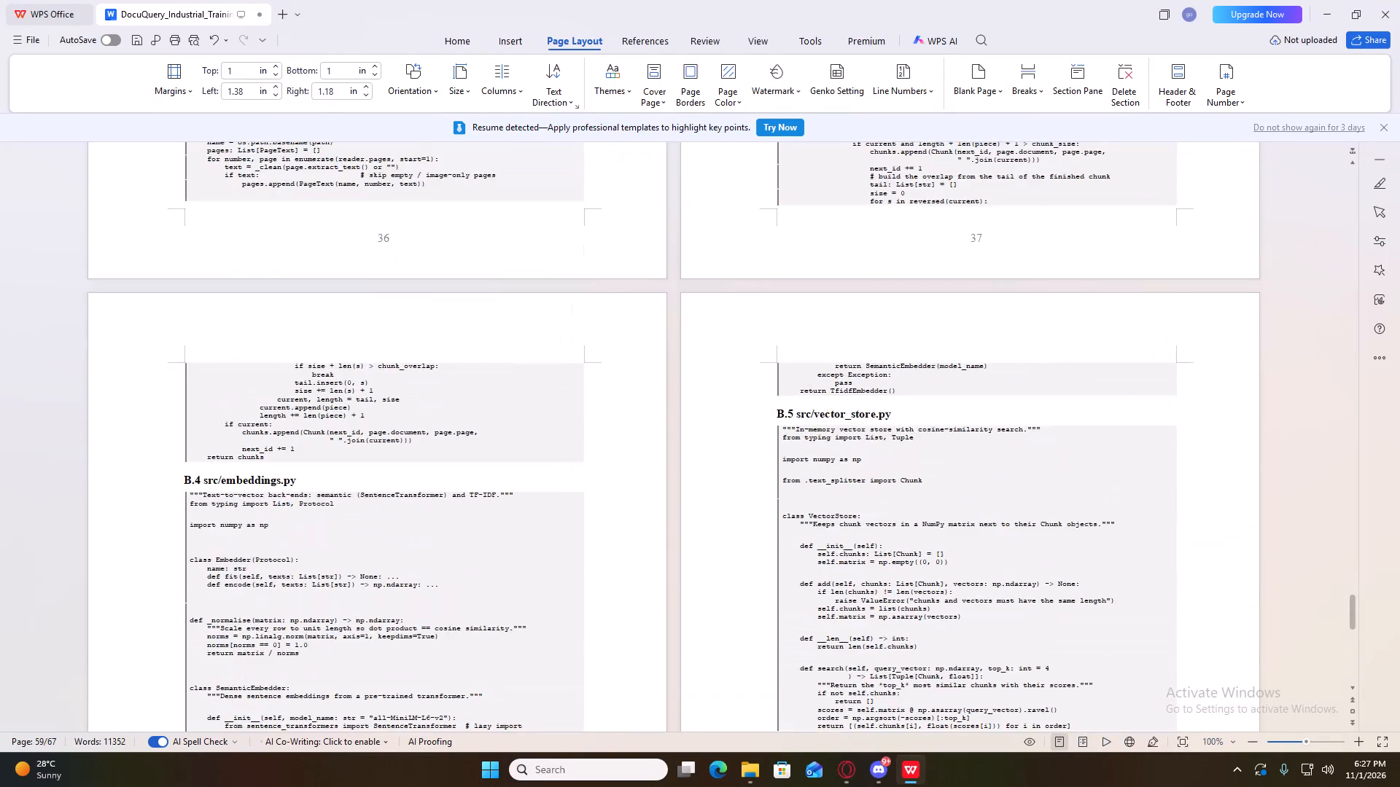
scroll(890, 547, up, 18)
scroll(890, 547, up, 18)
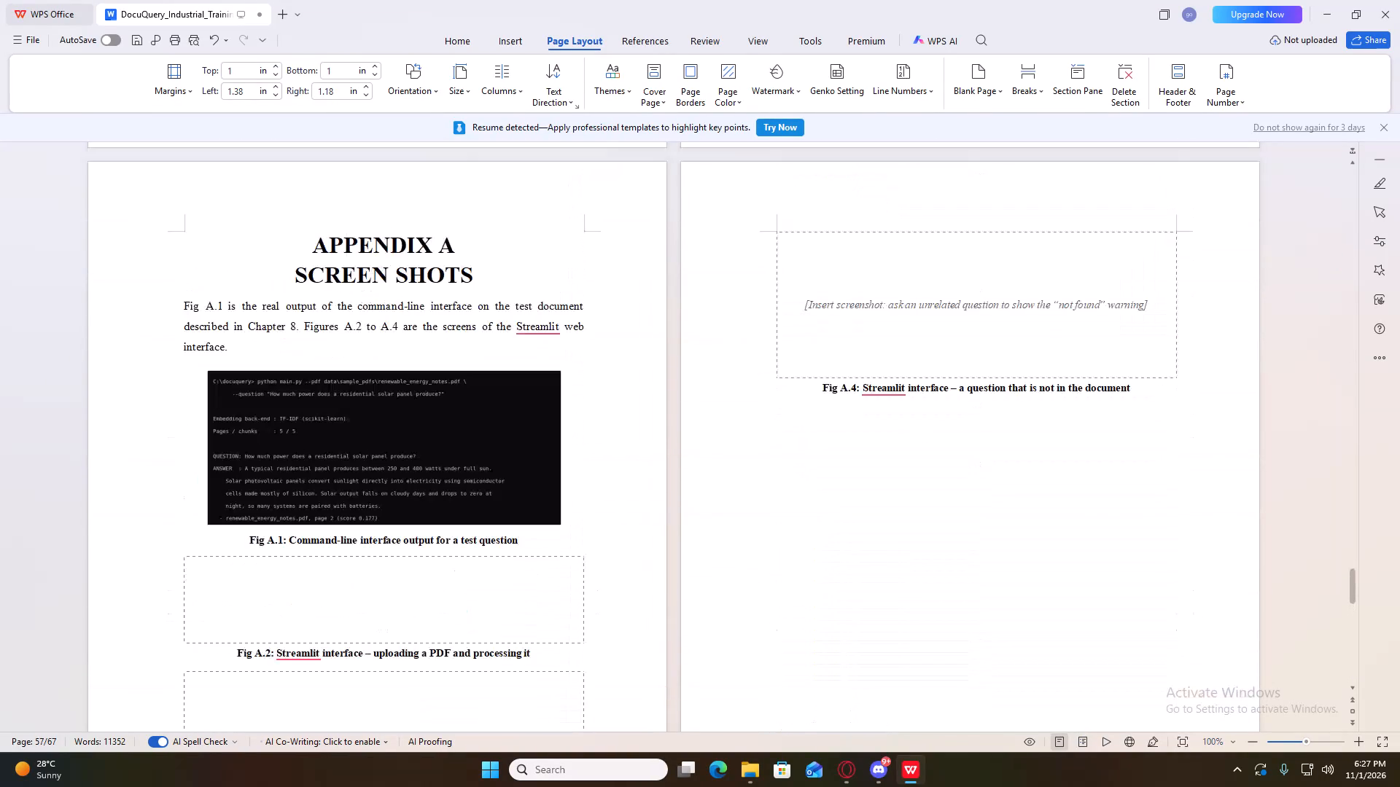
scroll(893, 544, down, 6)
scroll(837, 556, up, 4)
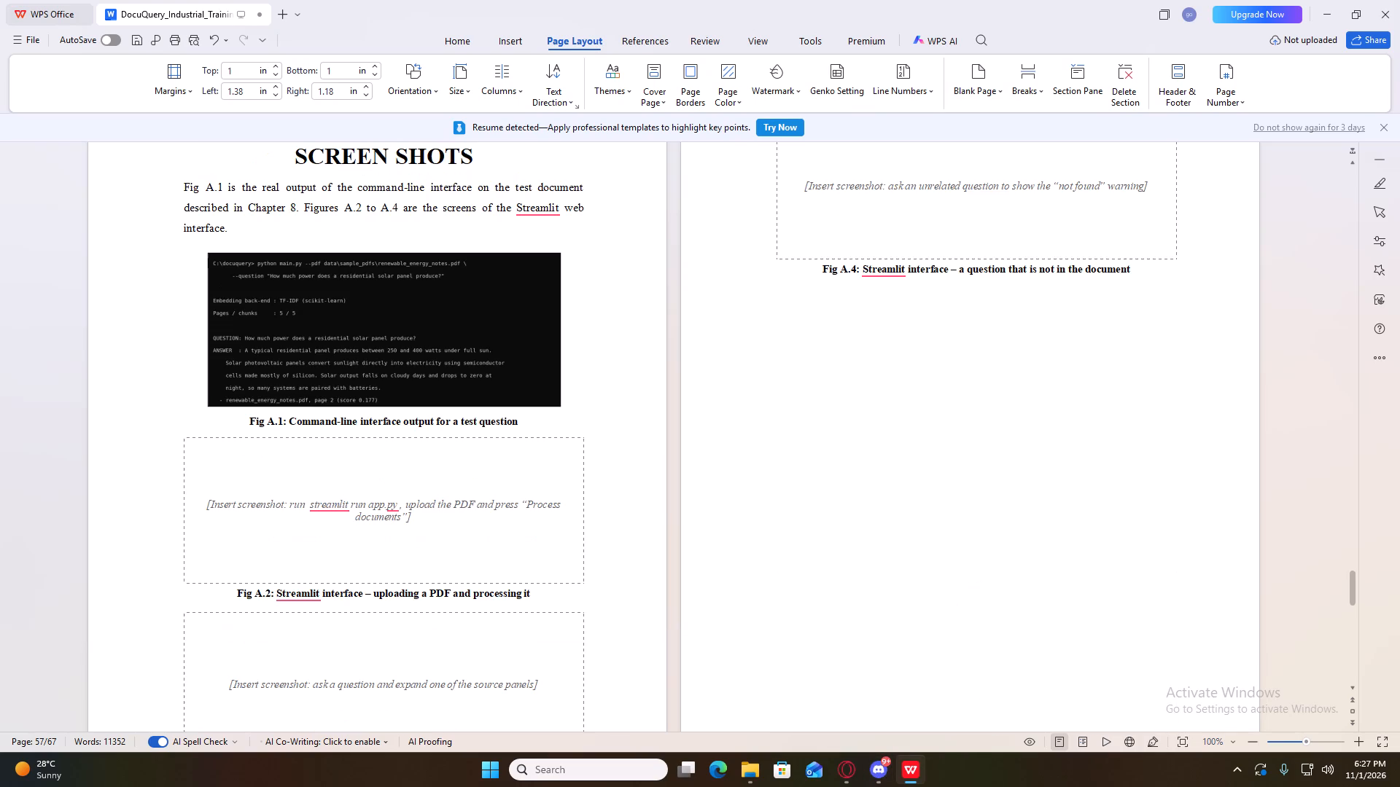
Switch to File Explorer and open a command prompt (cmd) in the docuquery source code folder.
click(752, 767)
click(363, 320)
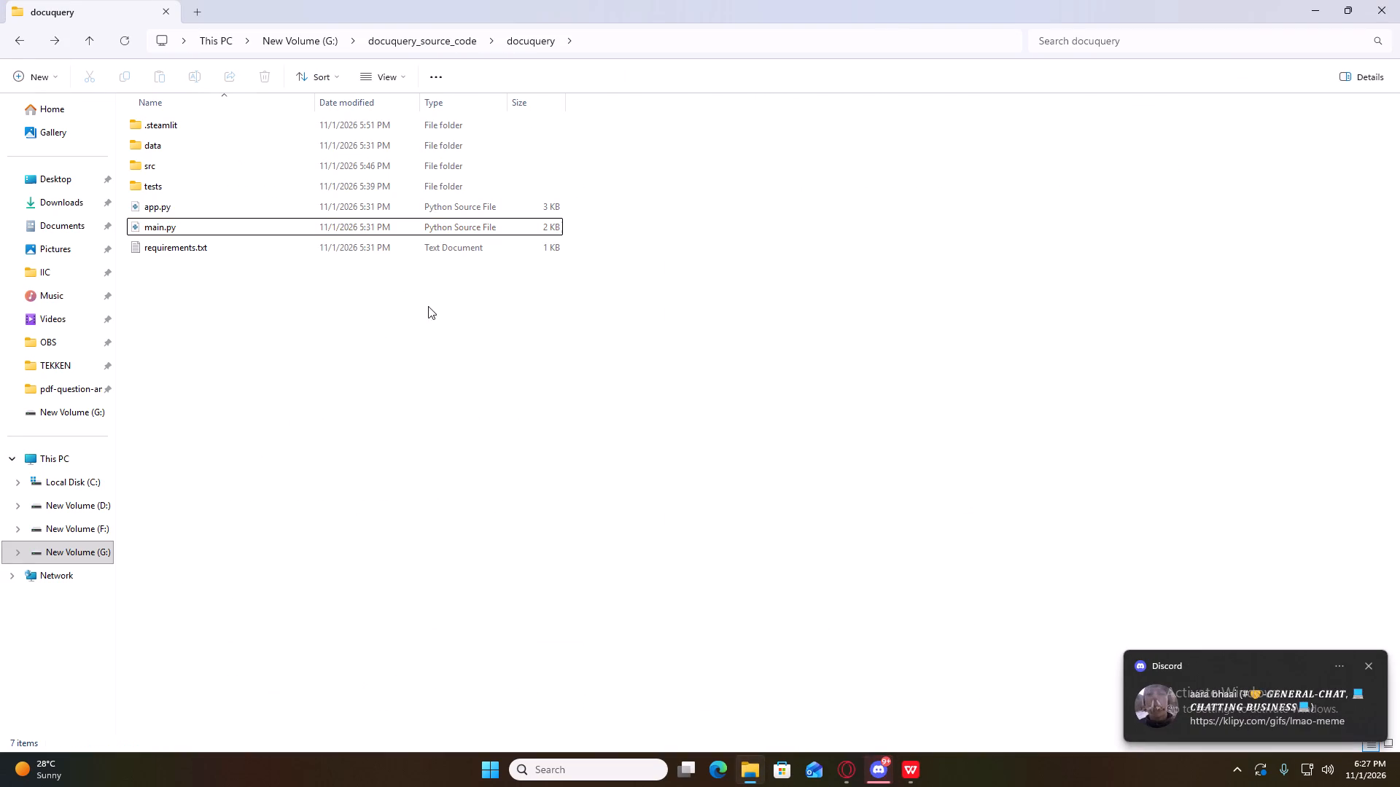
click(622, 36)
text(cmd)
key(Return)
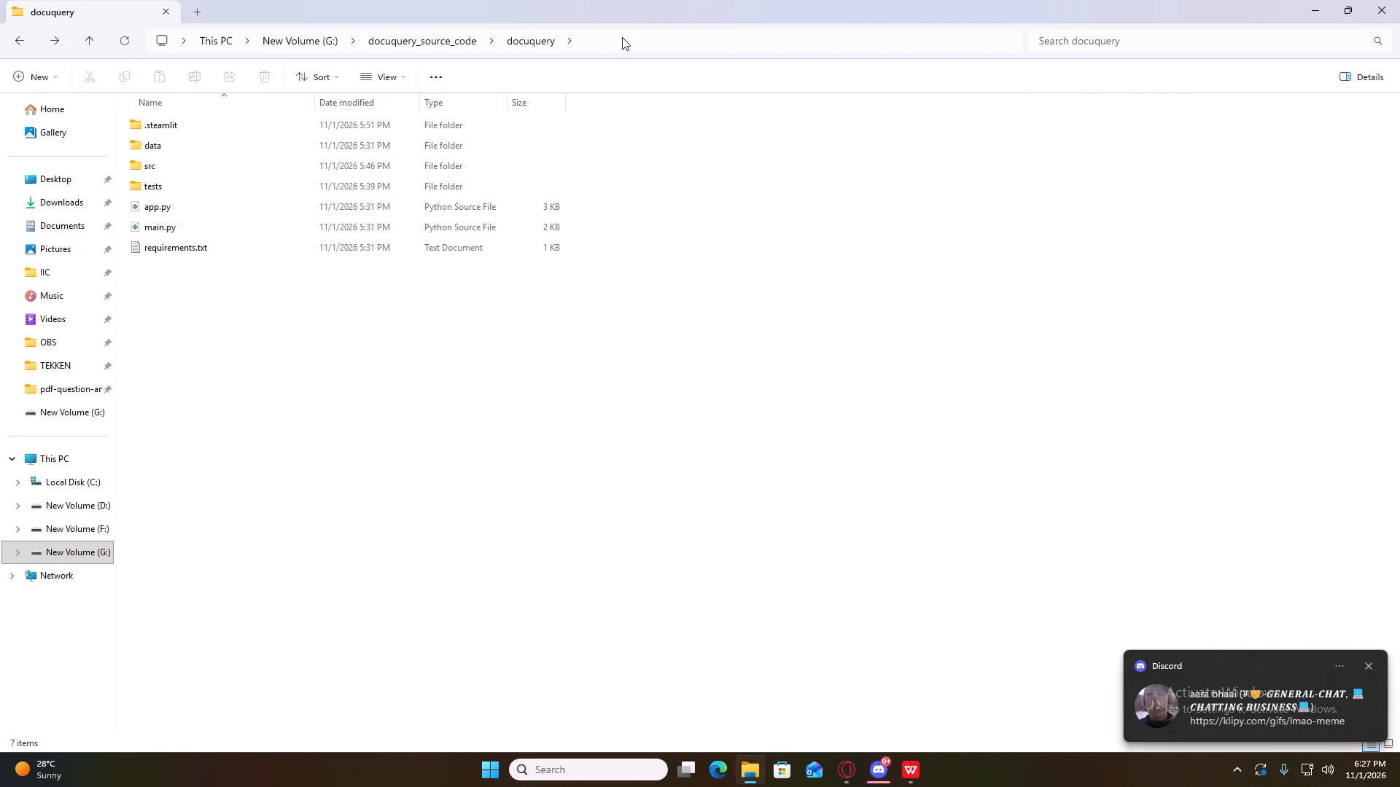
Switch from the command prompt to another open window.
key(alt+Tab)
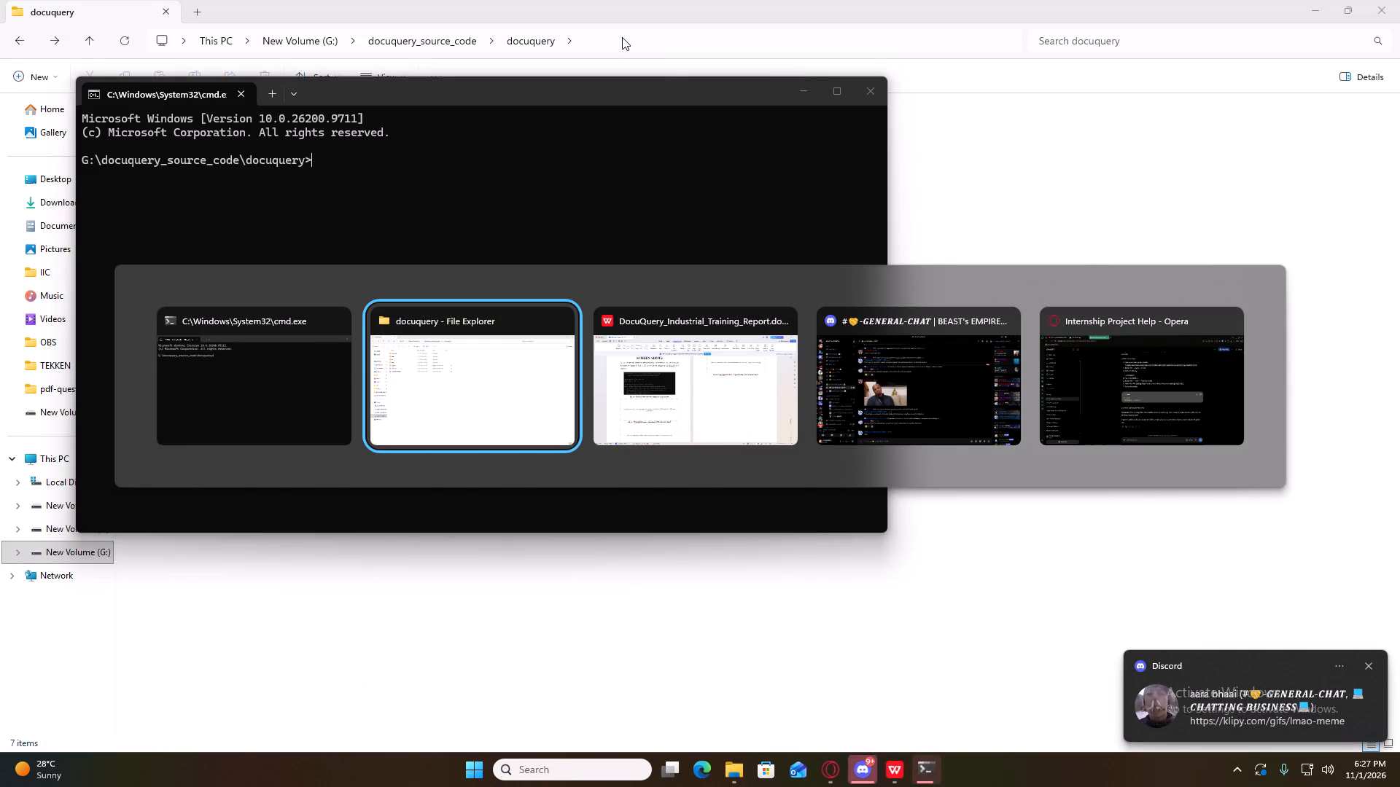
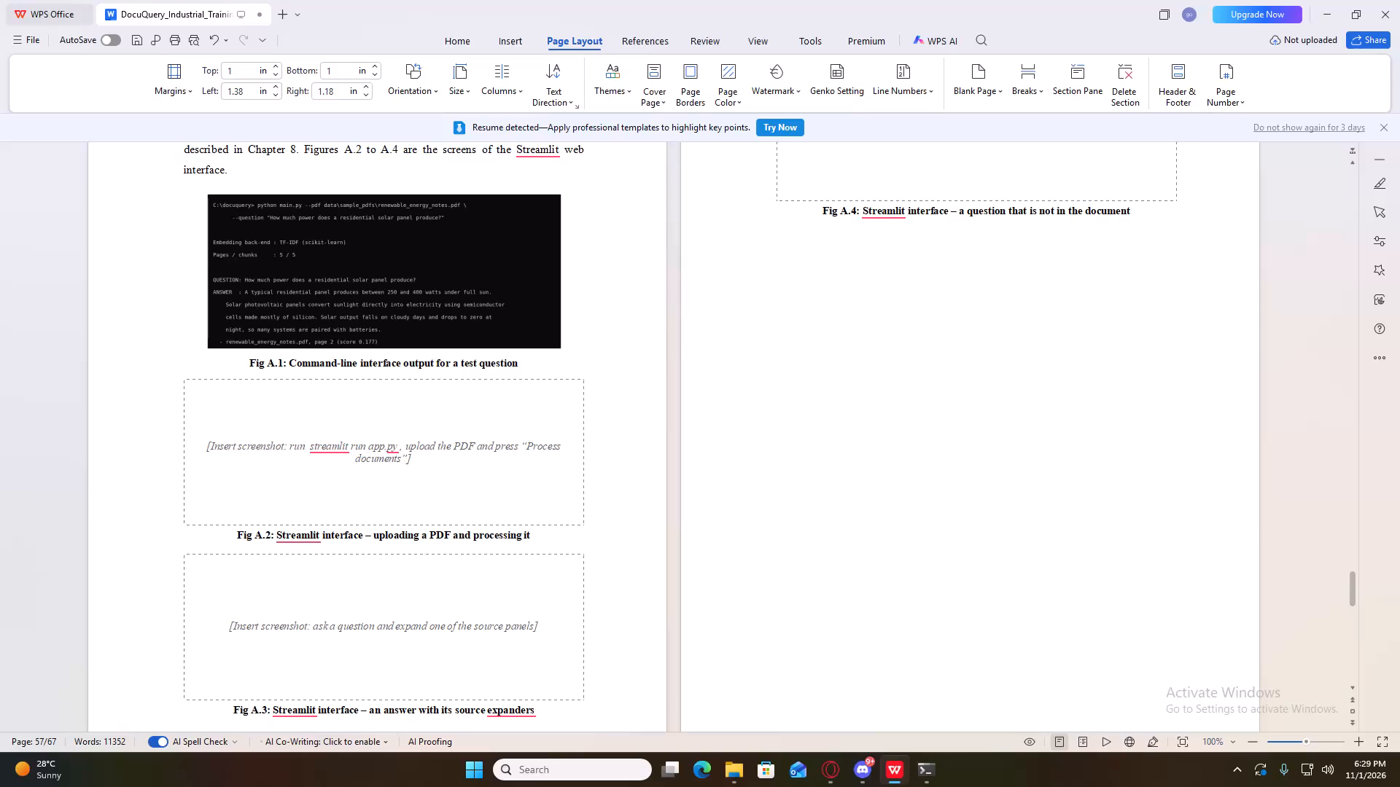
Switch to the DocuQuery page in Opera and capture its title, uploaded PDF and Process documents area with Snipping Tool.
key(alt+Tab)
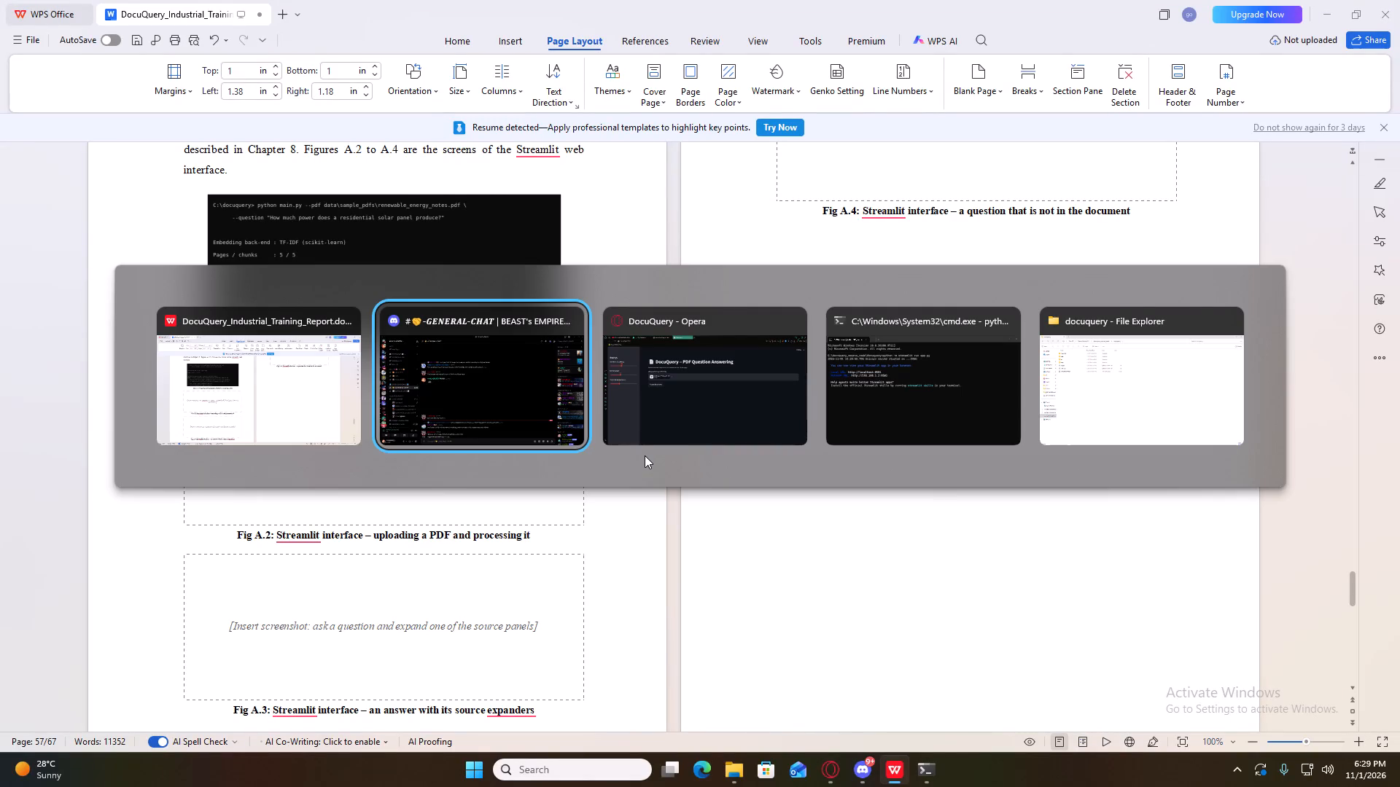
key(alt+Tab)
click(541, 773)
text(sni)
click(572, 225)
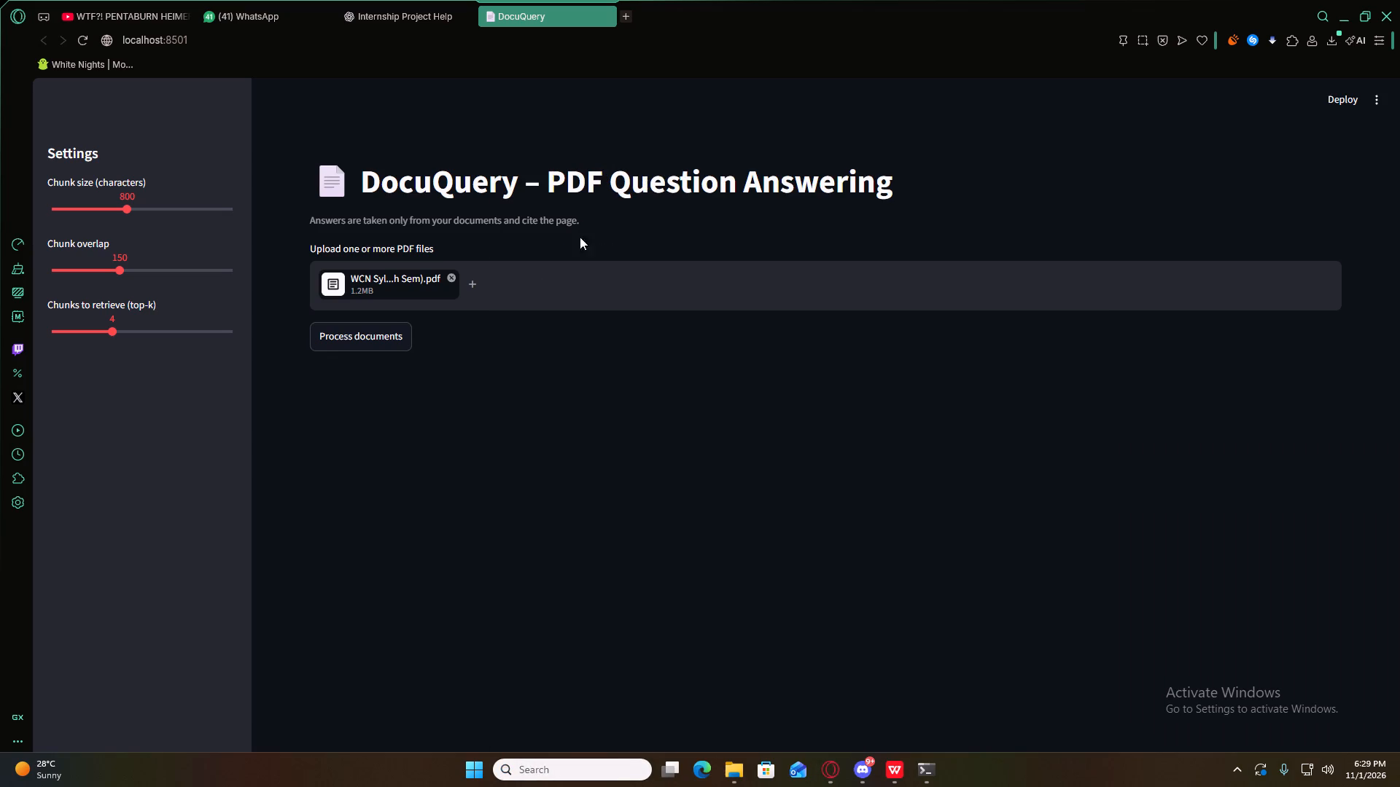
click(549, 332)
drag(268, 105, 330, 217)
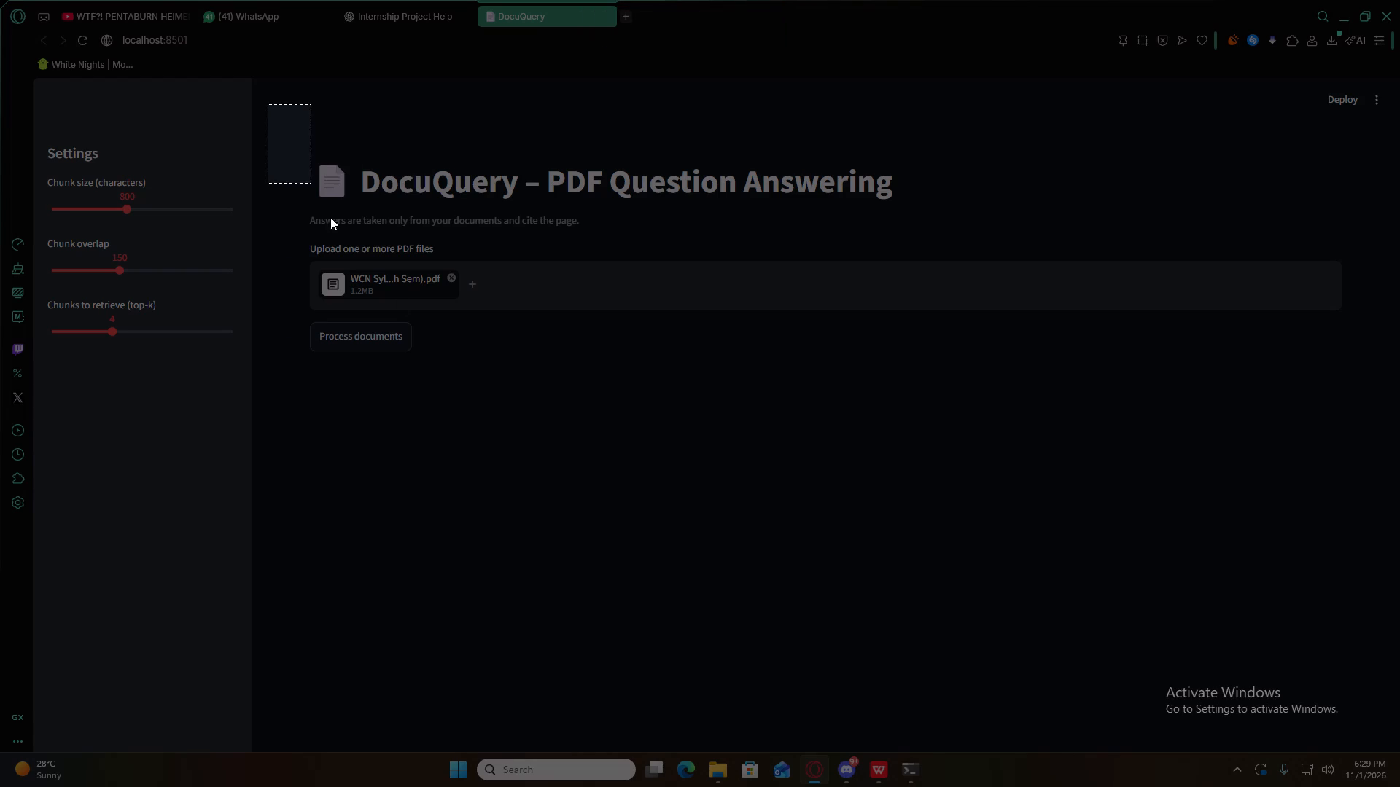
drag(330, 217, 1355, 471)
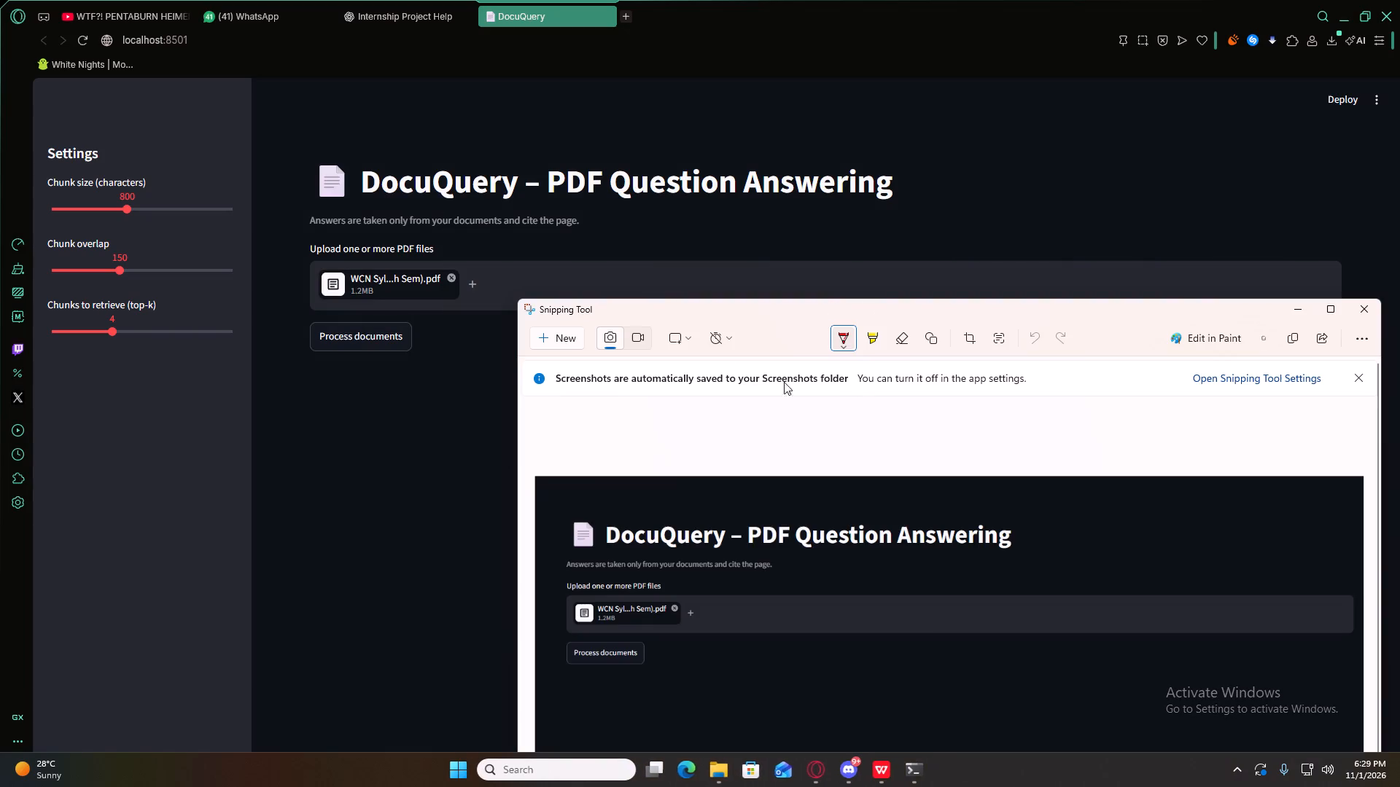
click(553, 338)
drag(279, 125, 454, 377)
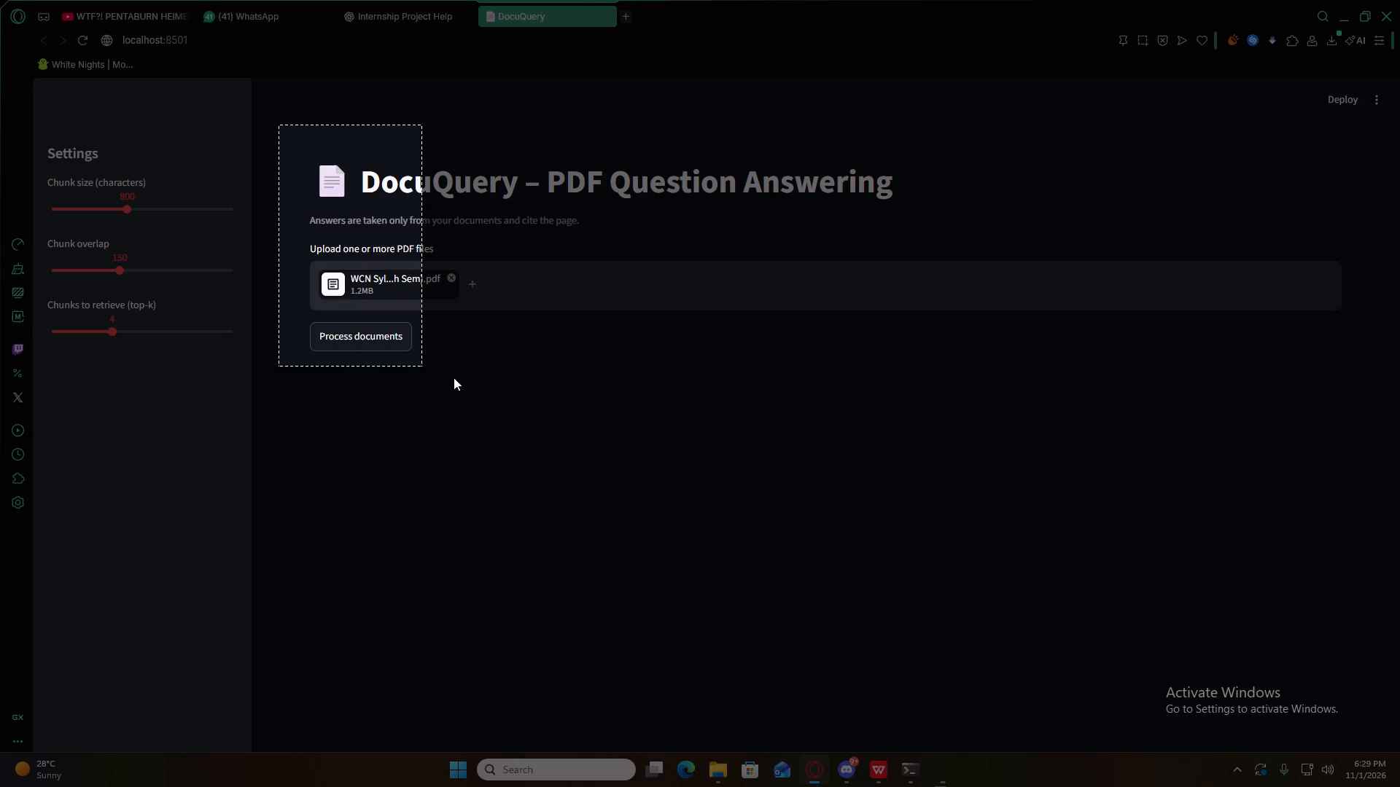
drag(454, 377, 982, 455)
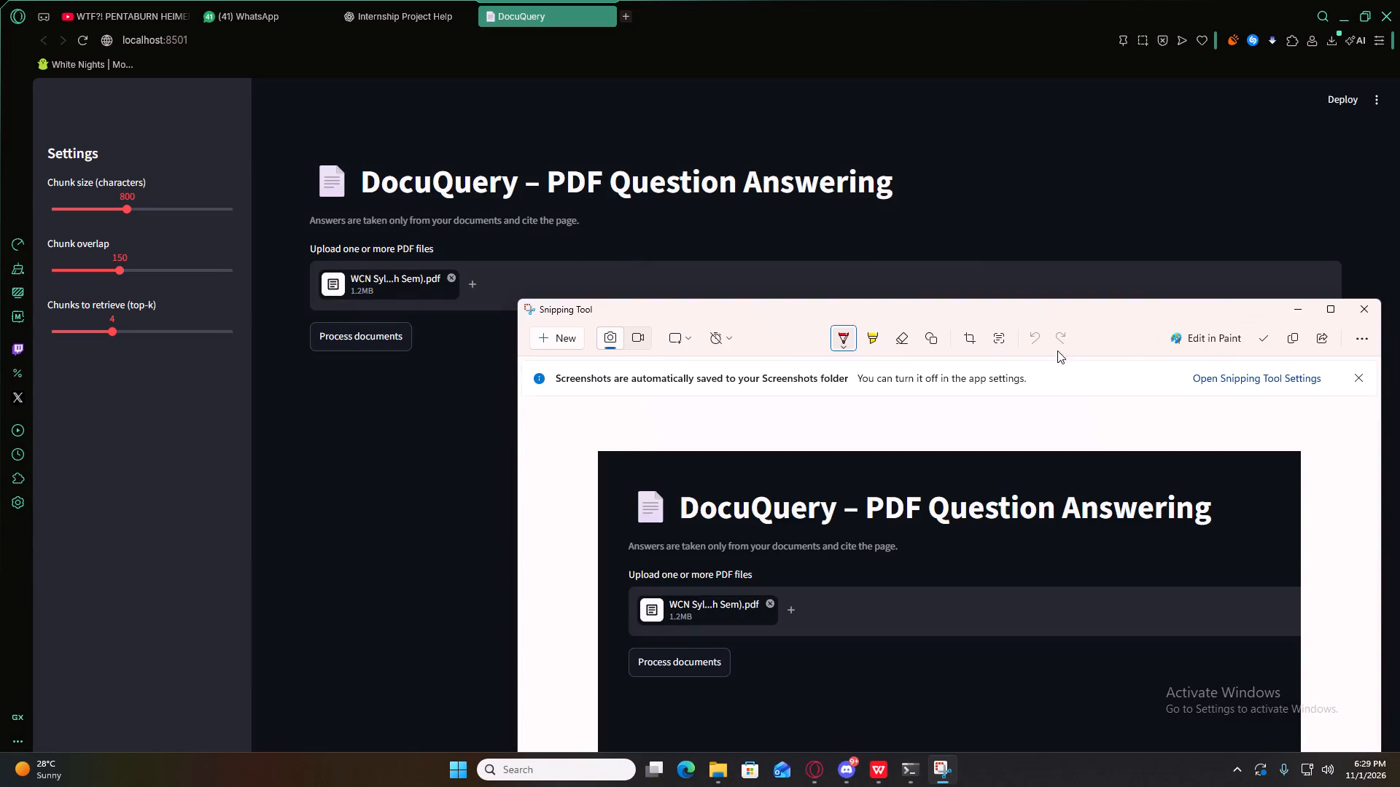
Save the captured screenshot as a PNG on New Volume (D:) and minimise Snipping Tool.
click(1267, 342)
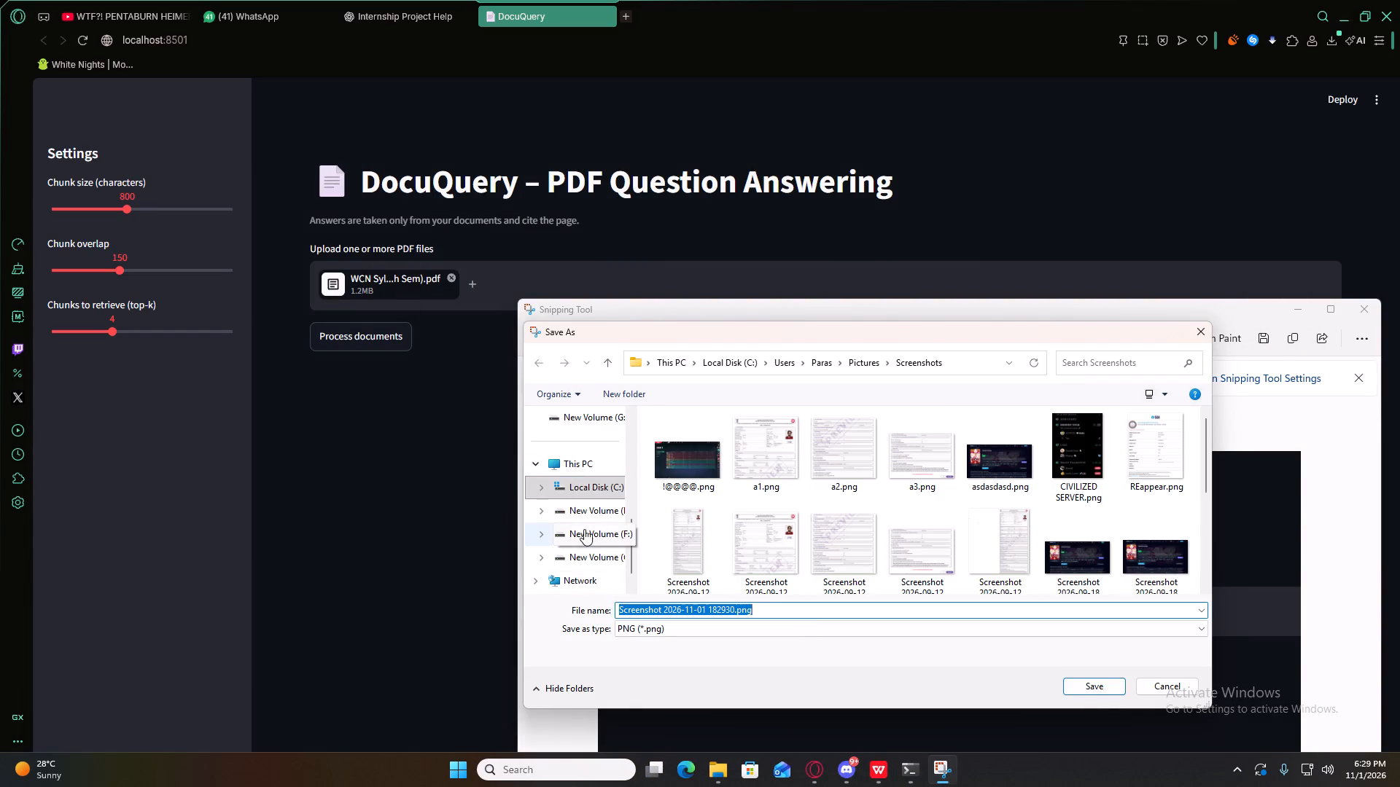
click(588, 514)
scroll(713, 517, down, 12)
click(775, 636)
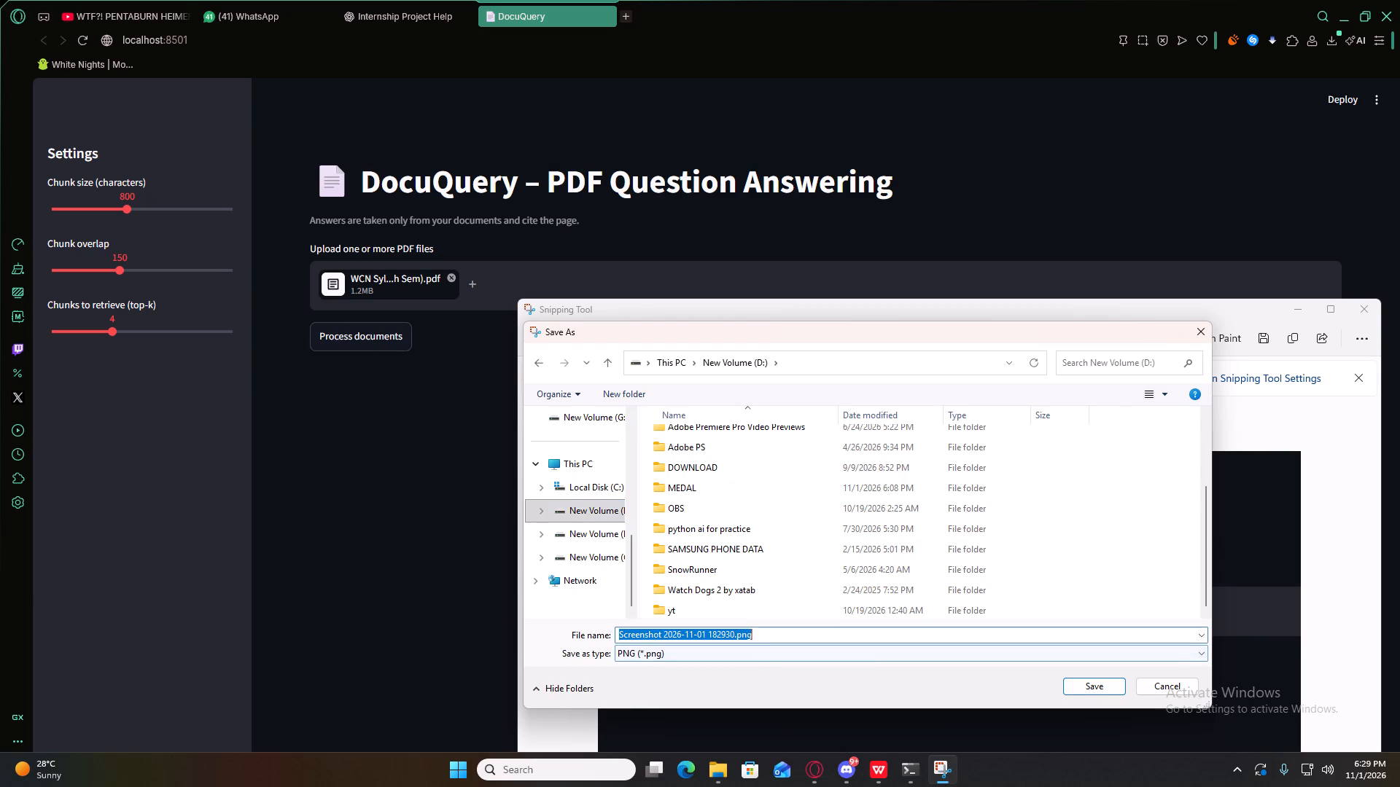
click(1100, 684)
click(1294, 317)
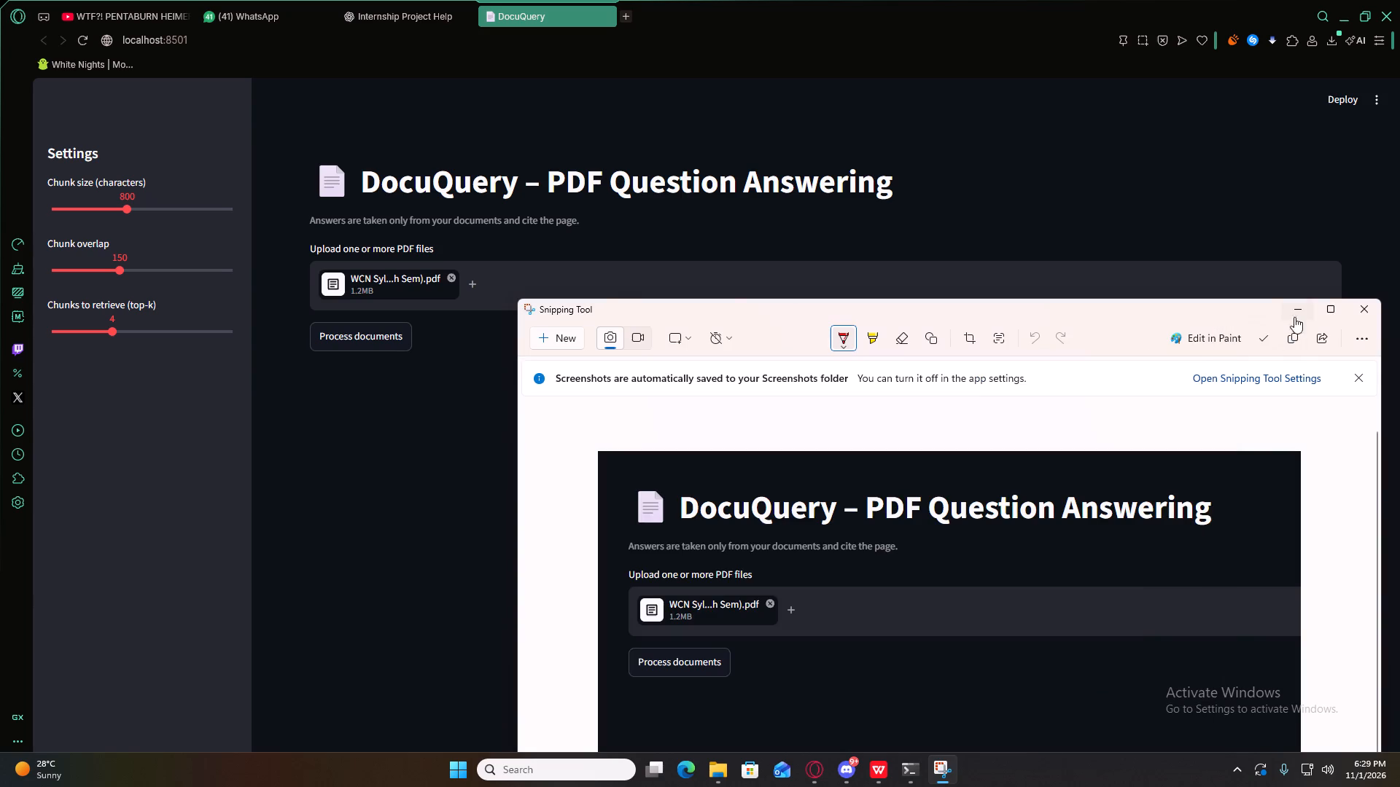
Switch to the report in WPS Office and delete the placeholder text inside the Fig A.2 box.
key(alt+Tab)
key(alt+Tab)
key(alt+Tab)
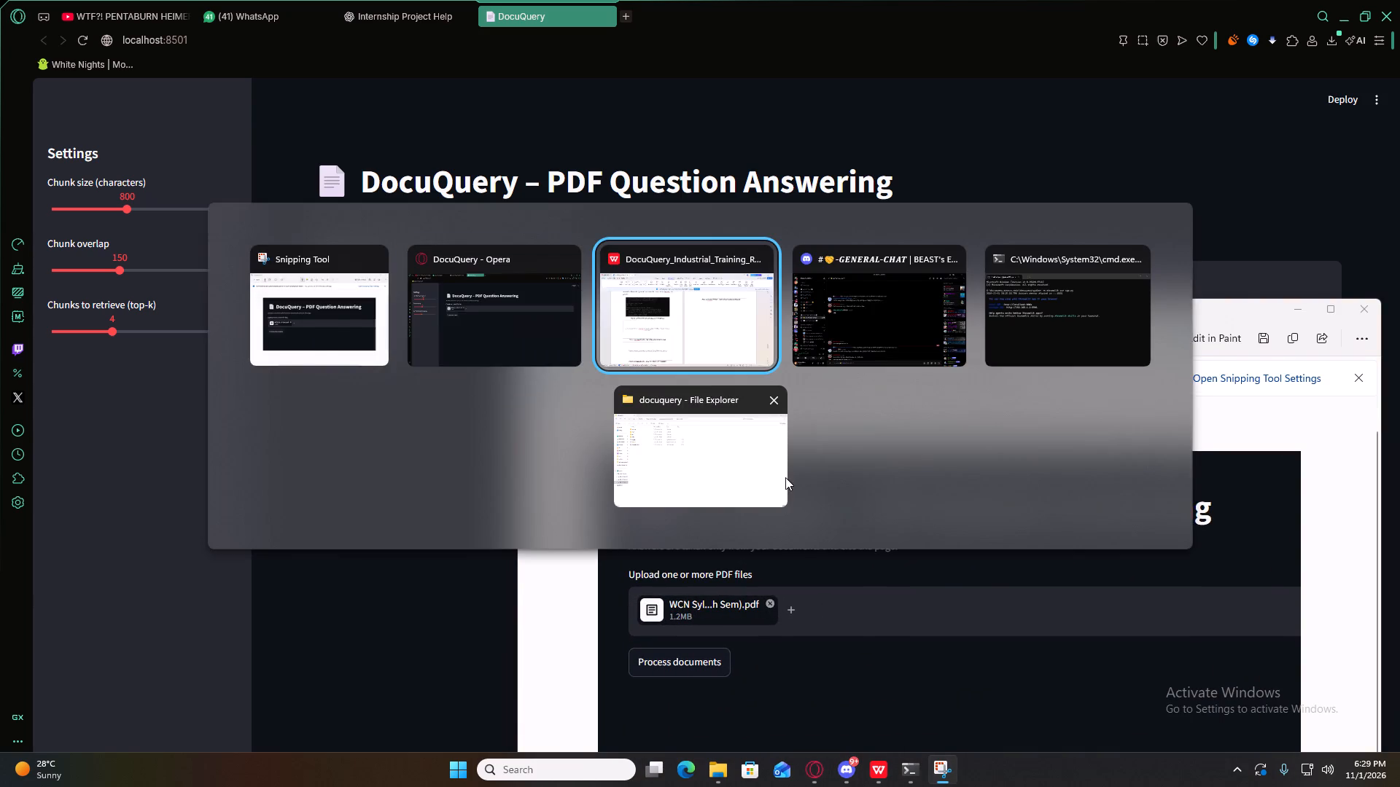
click(366, 469)
drag(479, 465, 198, 436)
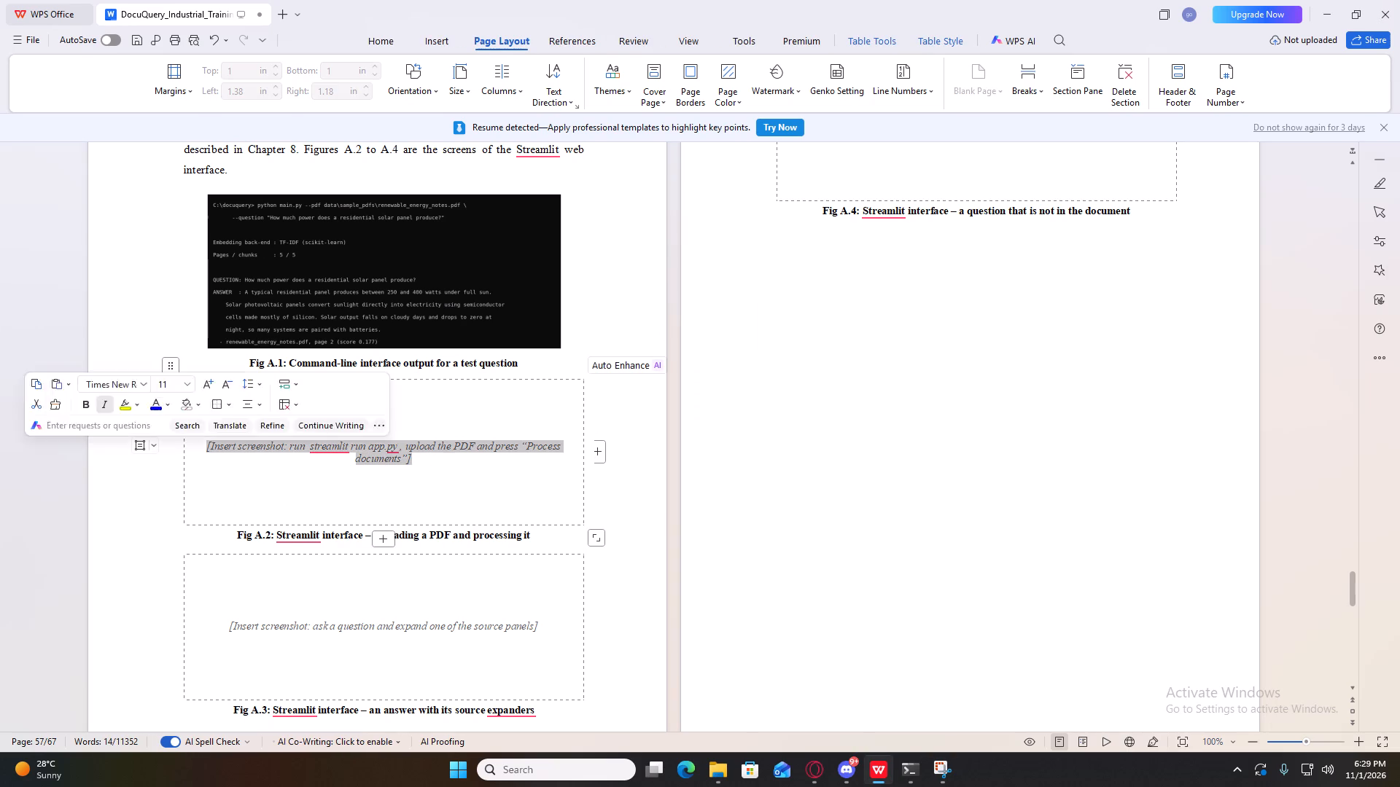
key(BackSpace)
double_click(200, 383)
key(Delete)
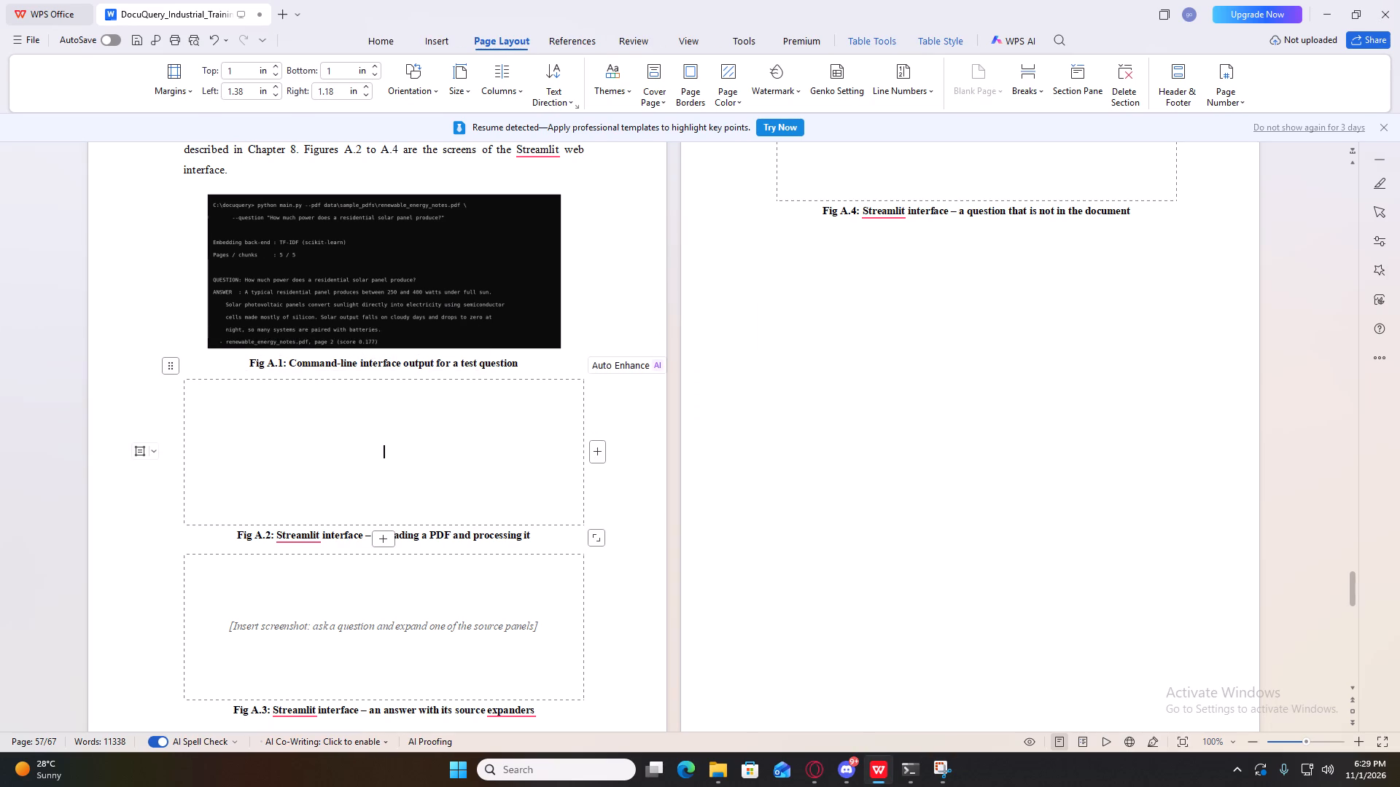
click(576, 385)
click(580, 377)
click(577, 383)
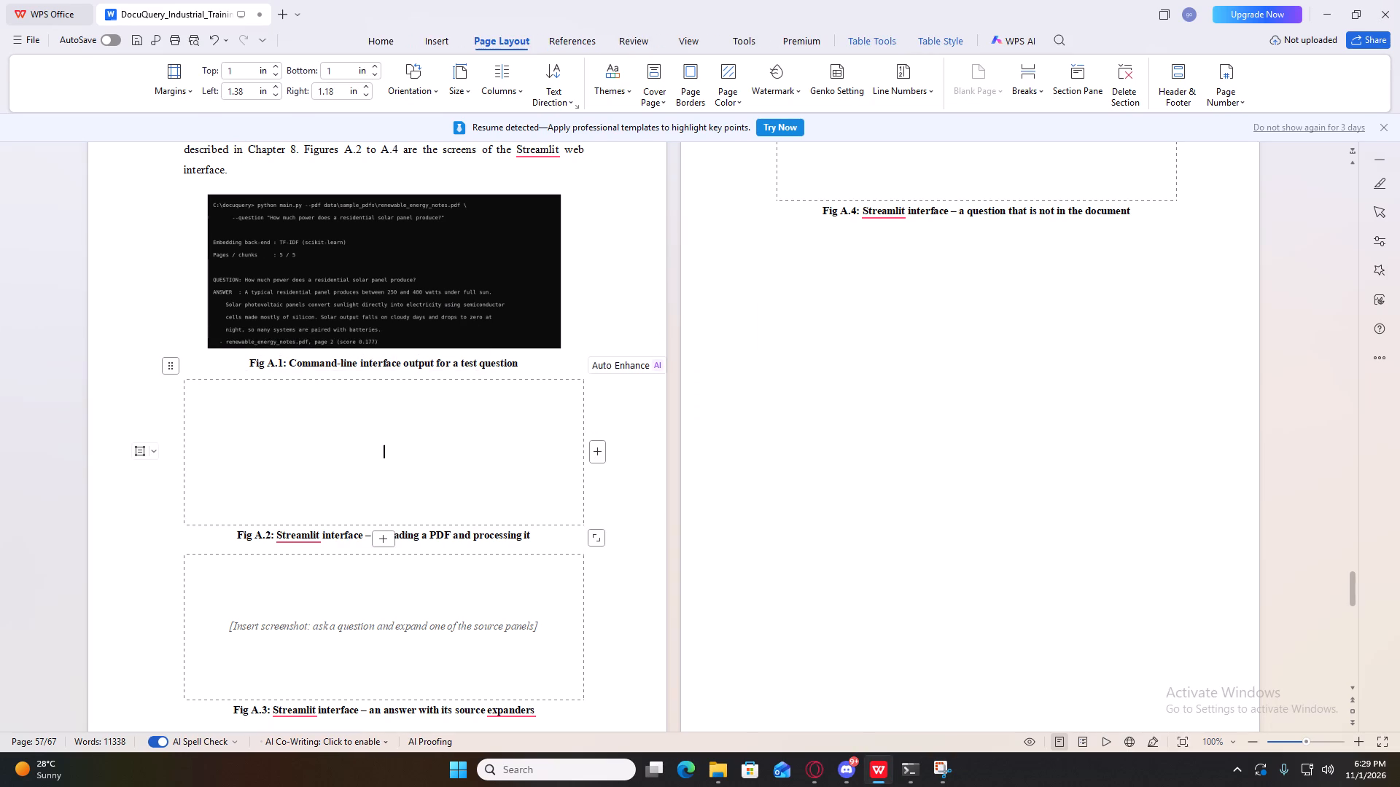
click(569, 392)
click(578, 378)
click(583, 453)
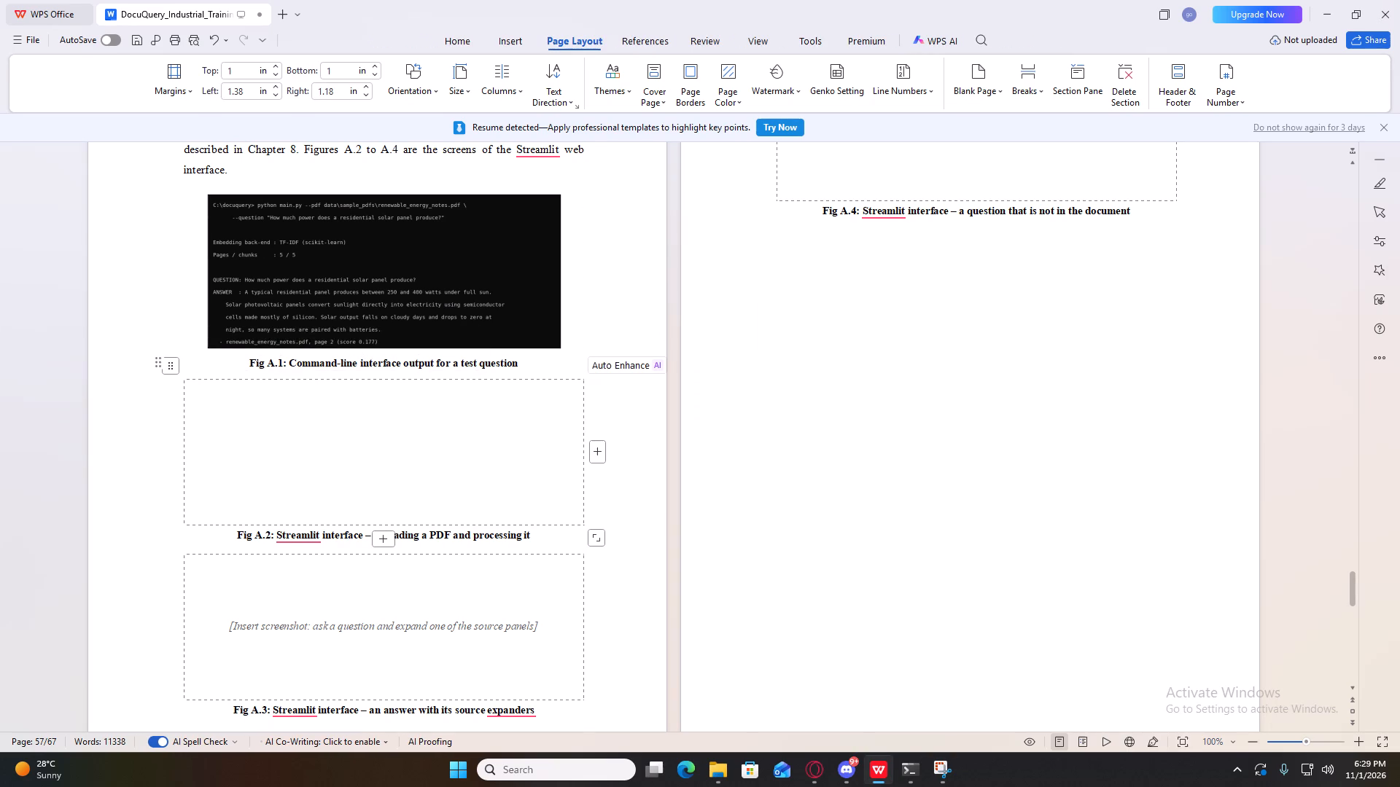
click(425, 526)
Insert the saved DocuQuery screenshot from New Volume (D:) into the empty Fig A.2 box.
click(507, 43)
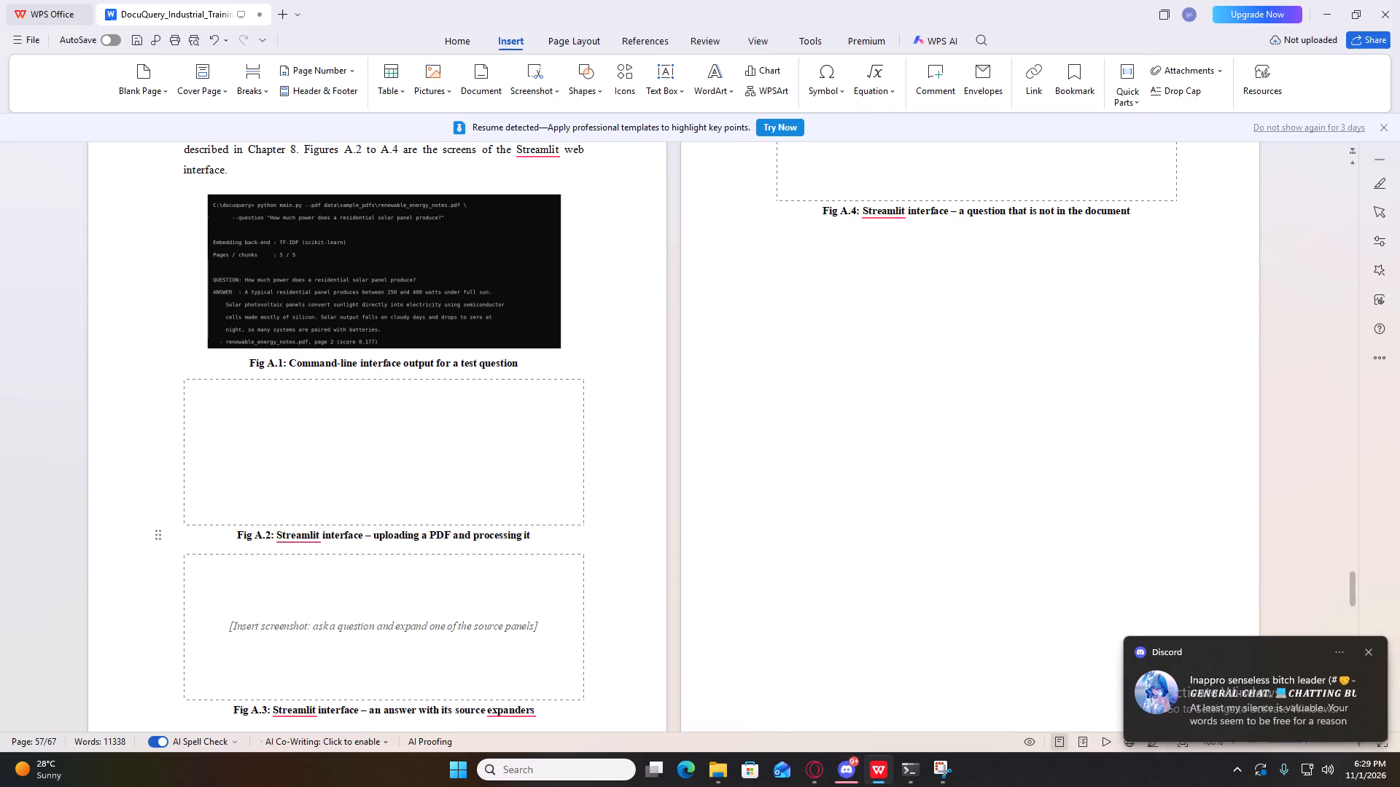
click(314, 436)
click(415, 71)
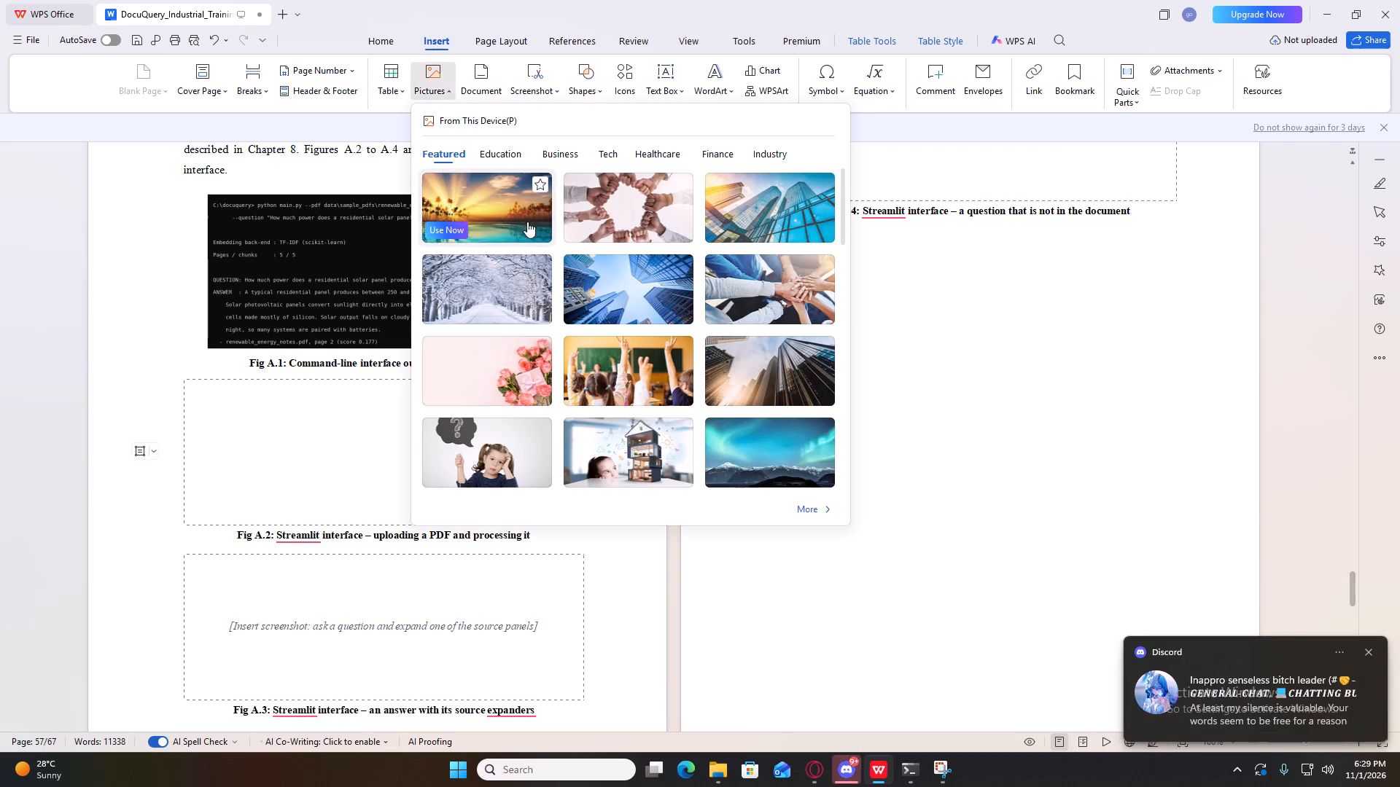
click(445, 116)
click(572, 290)
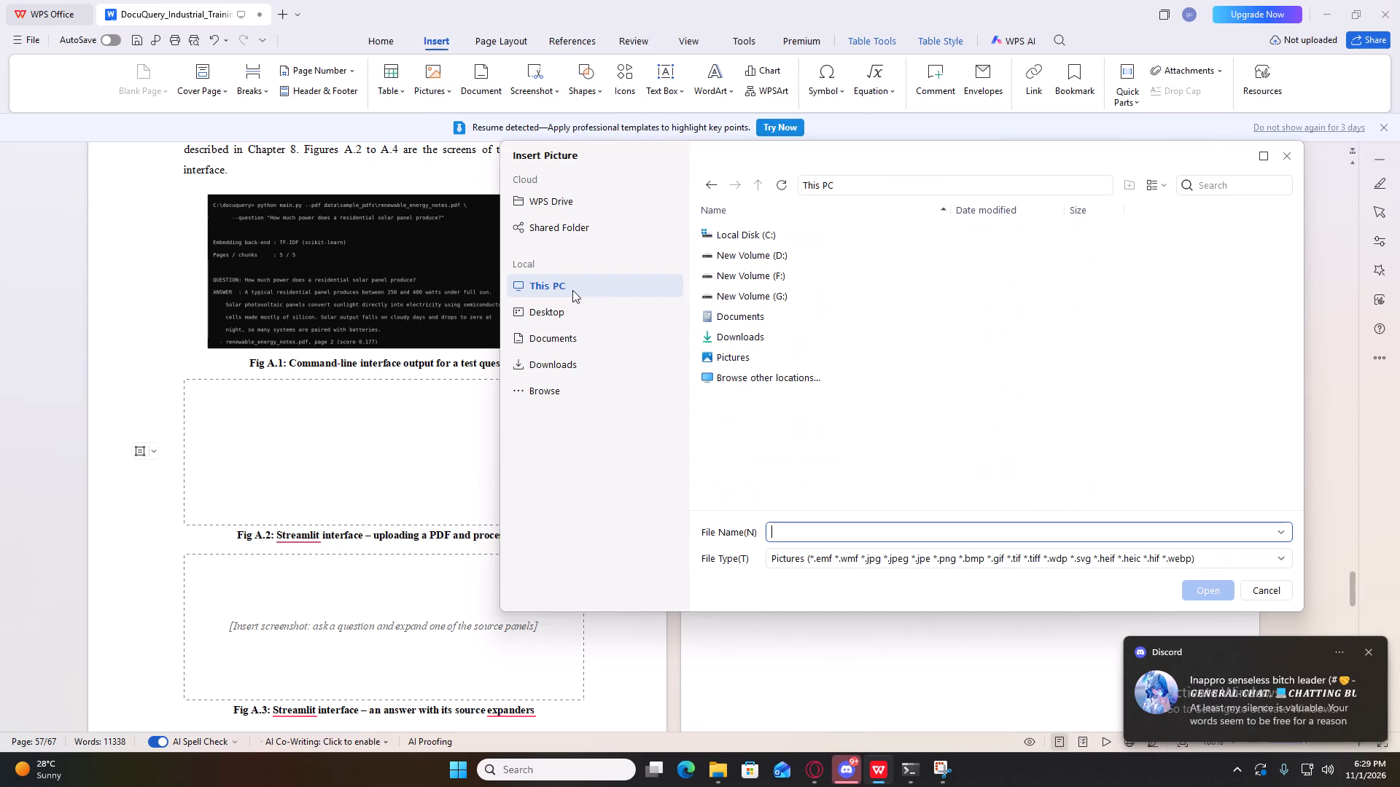
double_click(758, 257)
scroll(770, 394, down, 6)
double_click(773, 509)
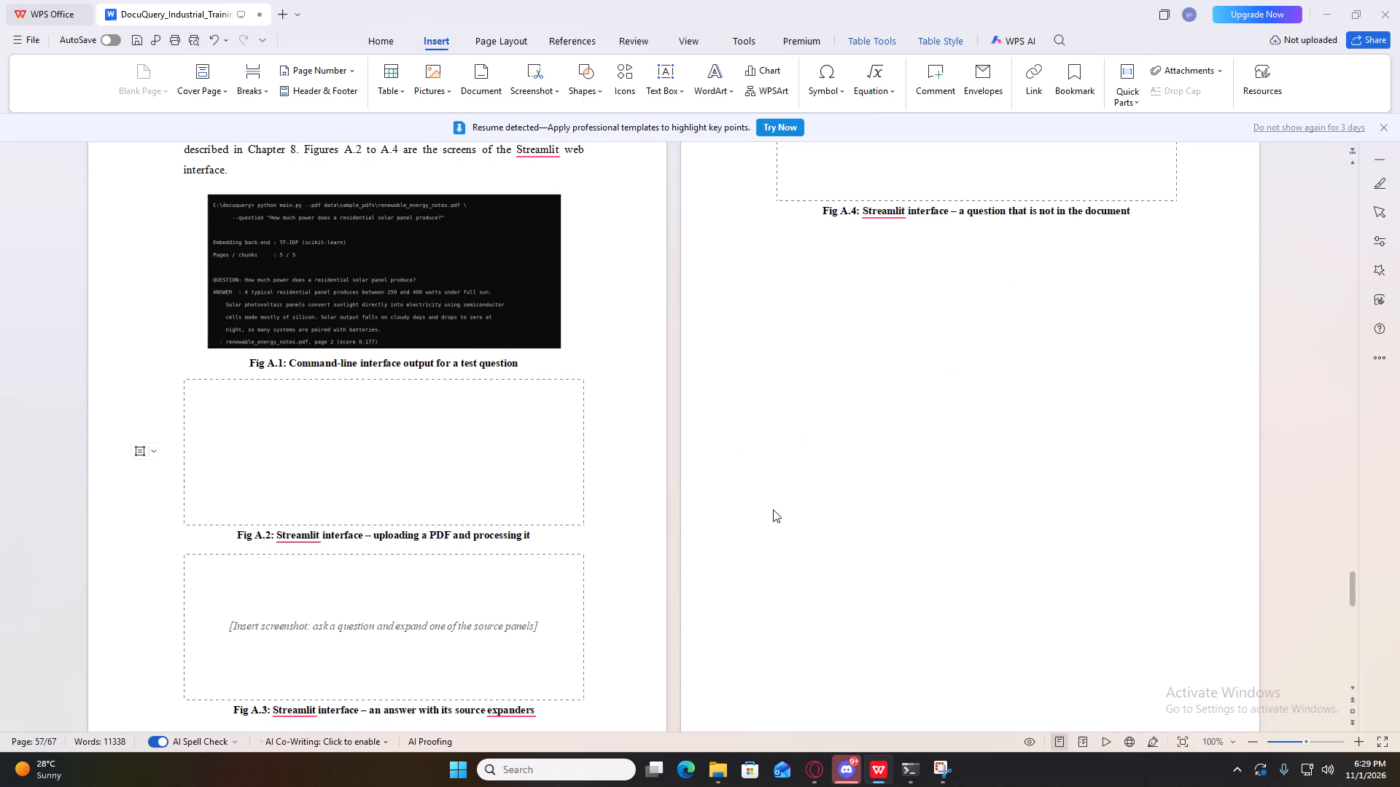
click(449, 466)
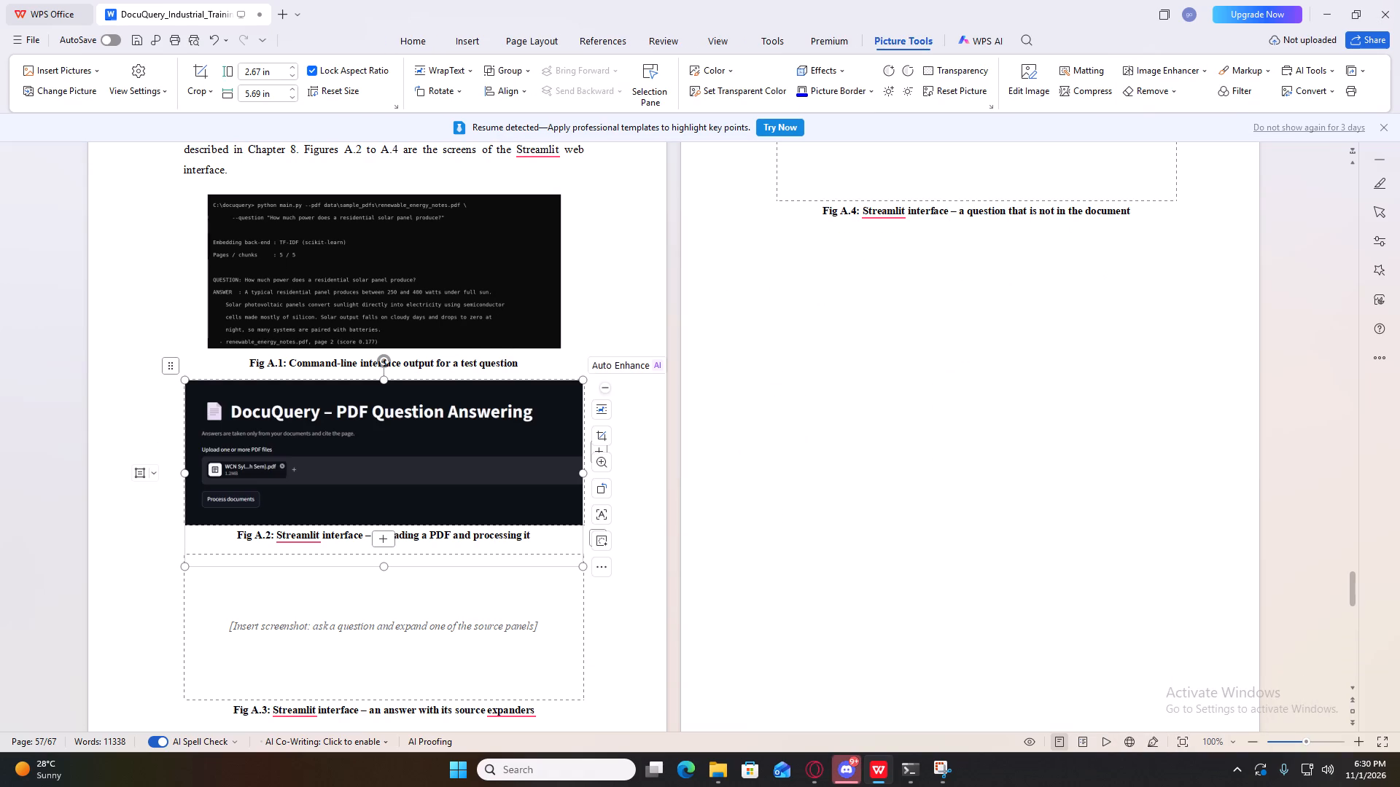
click(627, 313)
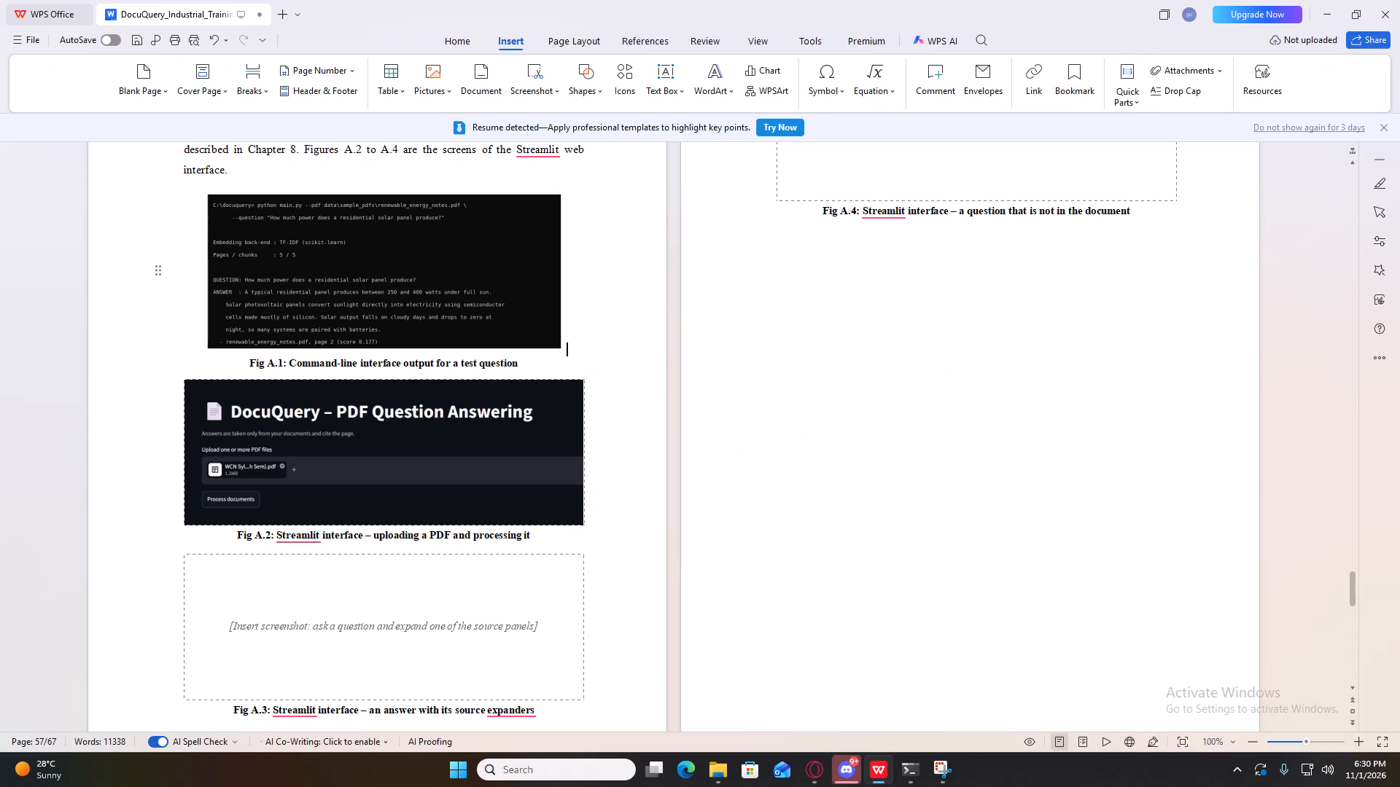
Delete the placeholder text about asking a question from the Fig A.3 box.
scroll(472, 618, down, 2)
drag(544, 504, 190, 511)
key(BackSpace)
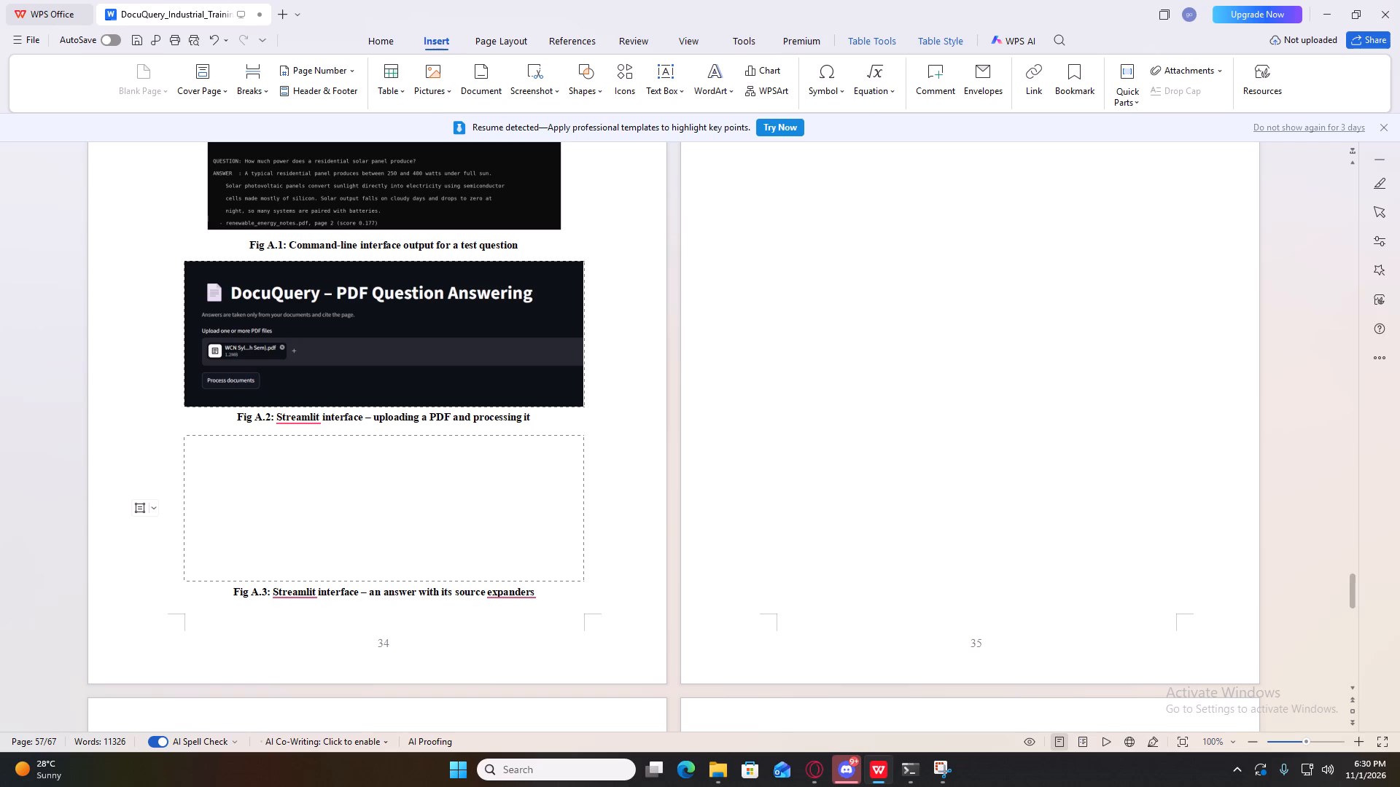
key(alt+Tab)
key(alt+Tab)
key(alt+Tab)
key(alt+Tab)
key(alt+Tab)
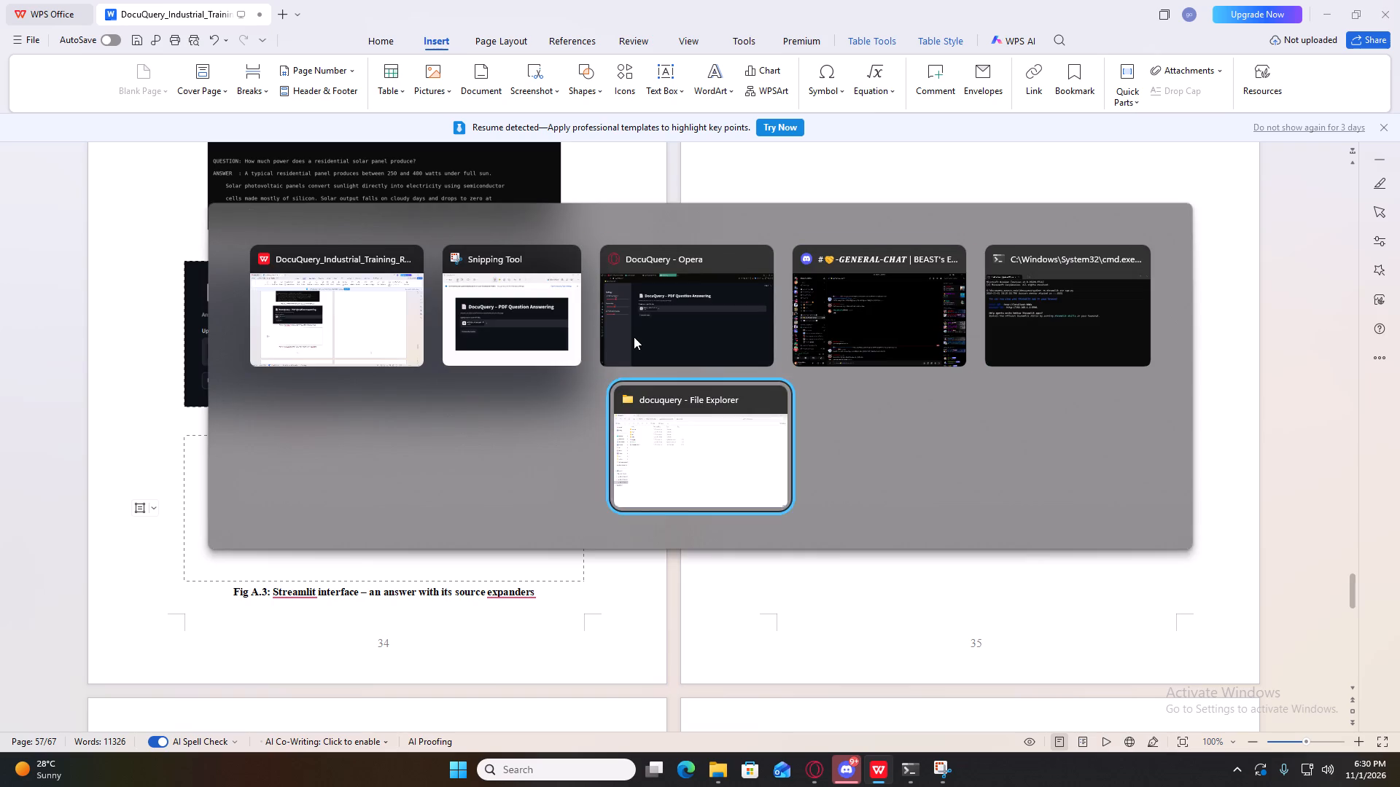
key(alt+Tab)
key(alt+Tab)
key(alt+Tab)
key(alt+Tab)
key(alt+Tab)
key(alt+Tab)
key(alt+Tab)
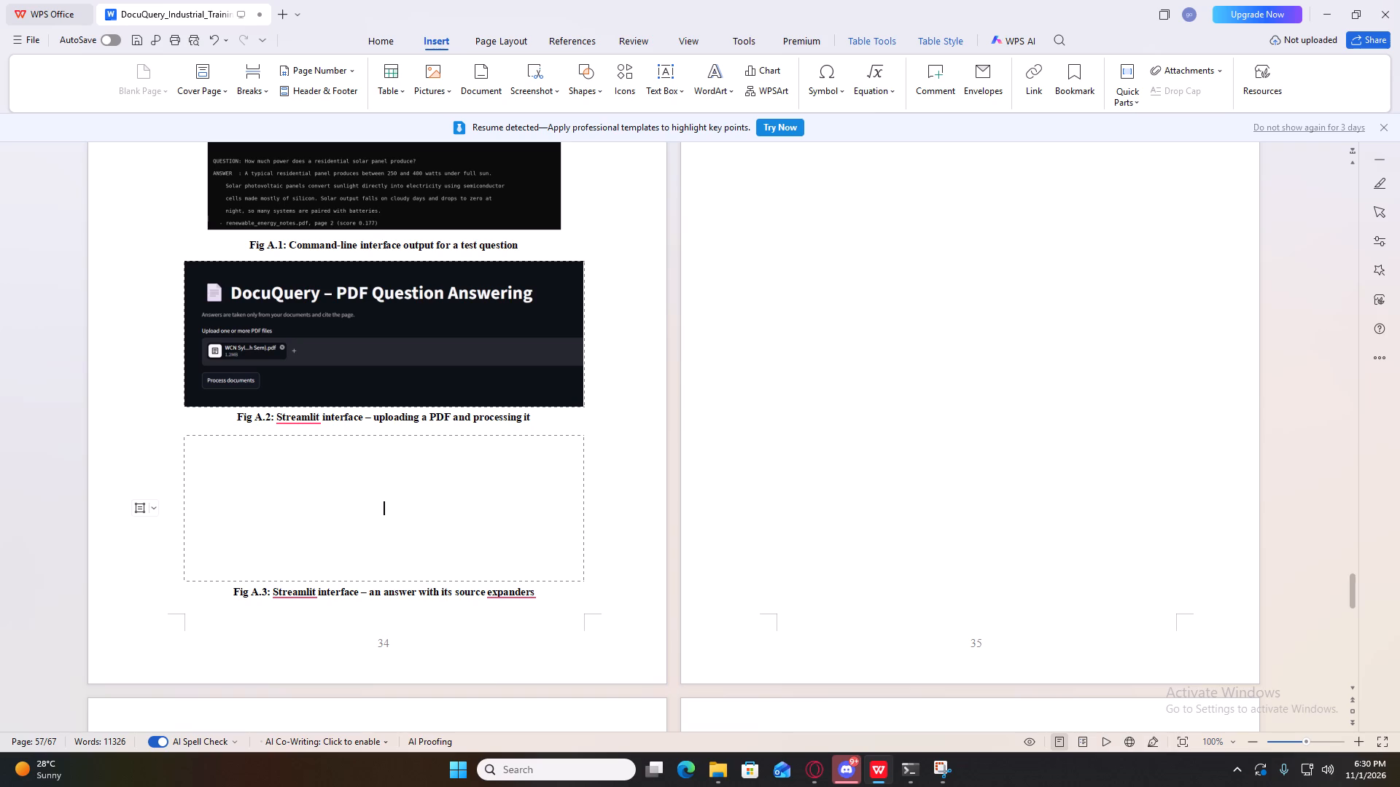
Switch to the DocuQuery page in Opera and process the uploaded WCN PDF.
key(alt+Tab)
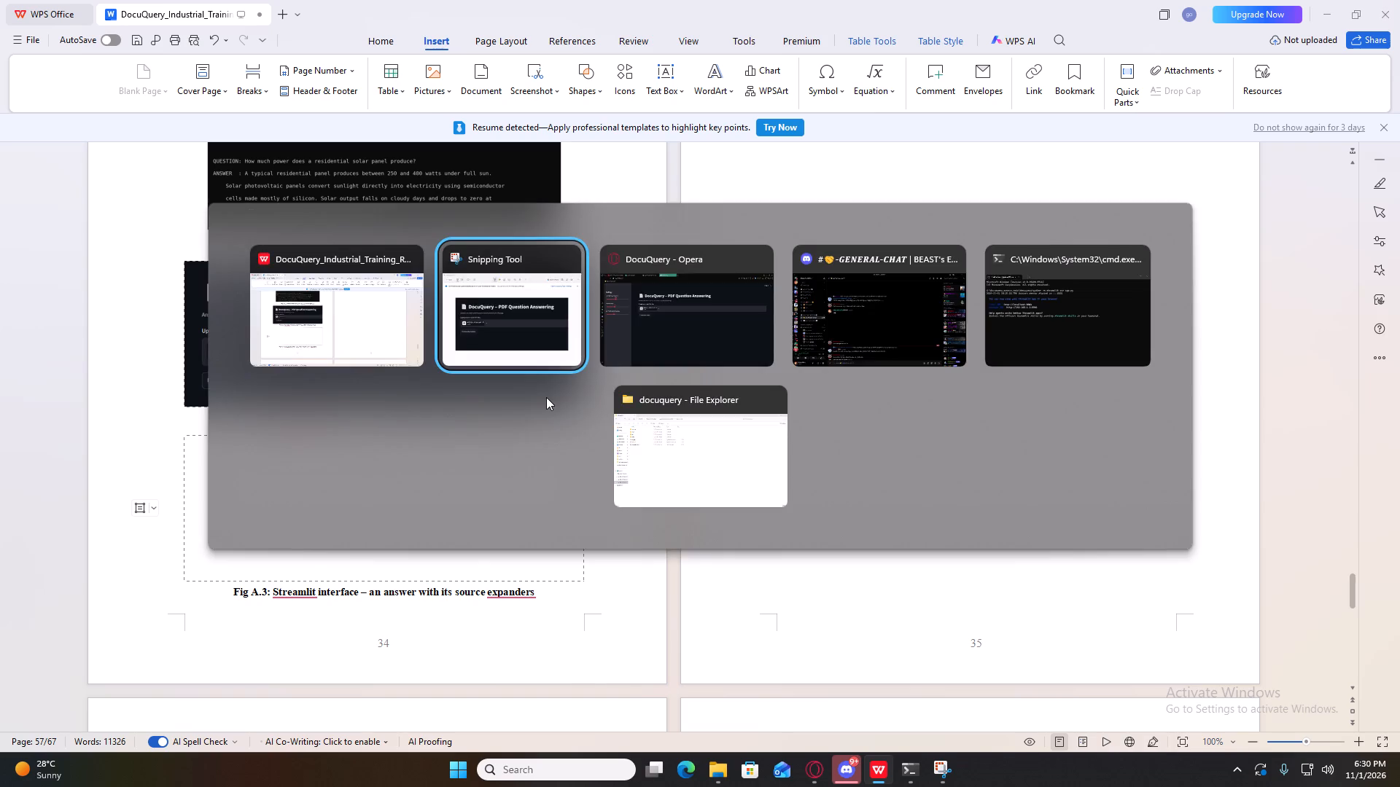
key(alt+Tab)
key(alt+Tab)
scroll(694, 466, down, 1)
click(378, 345)
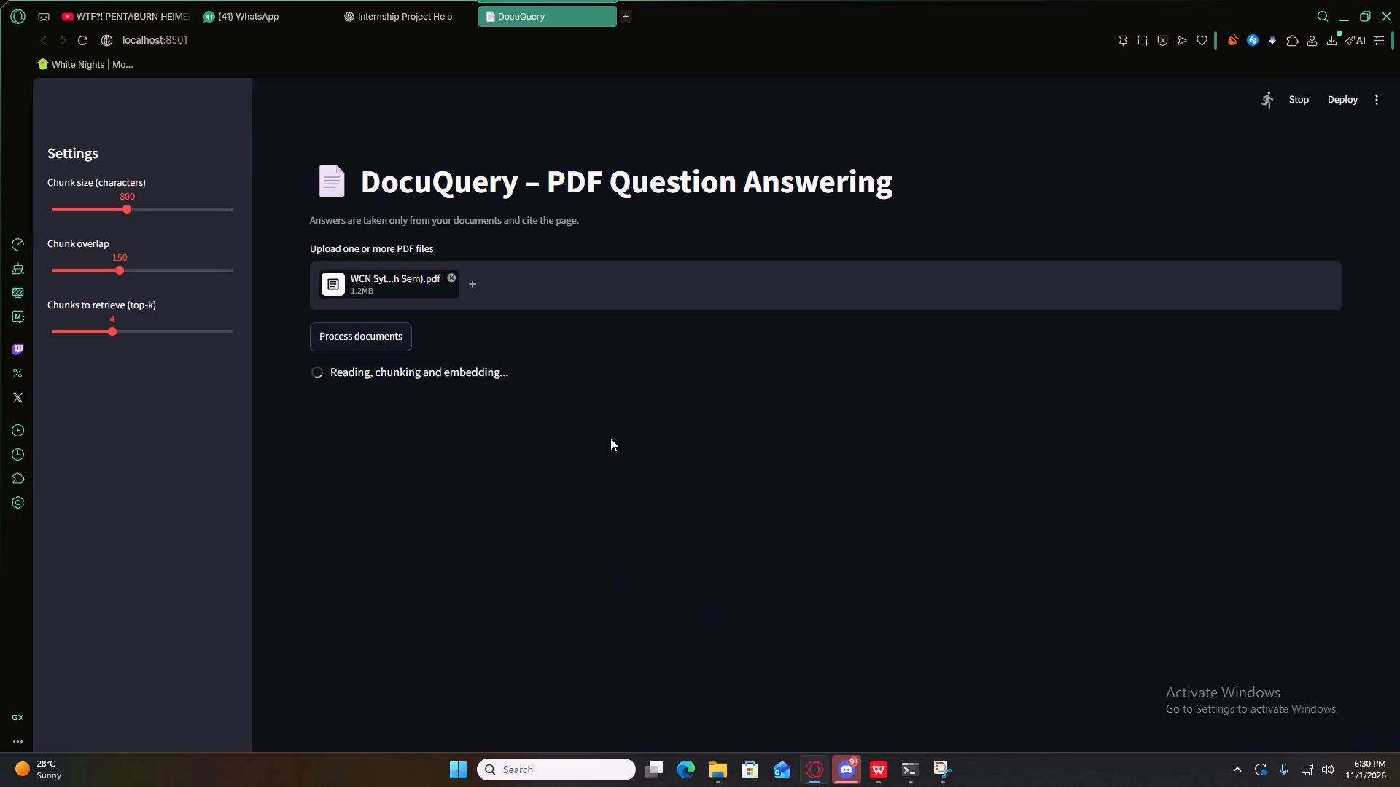
Switch to the docuquery File Explorer window and close it.
key(alt+Tab)
key(alt+Tab)
key(alt+Tab)
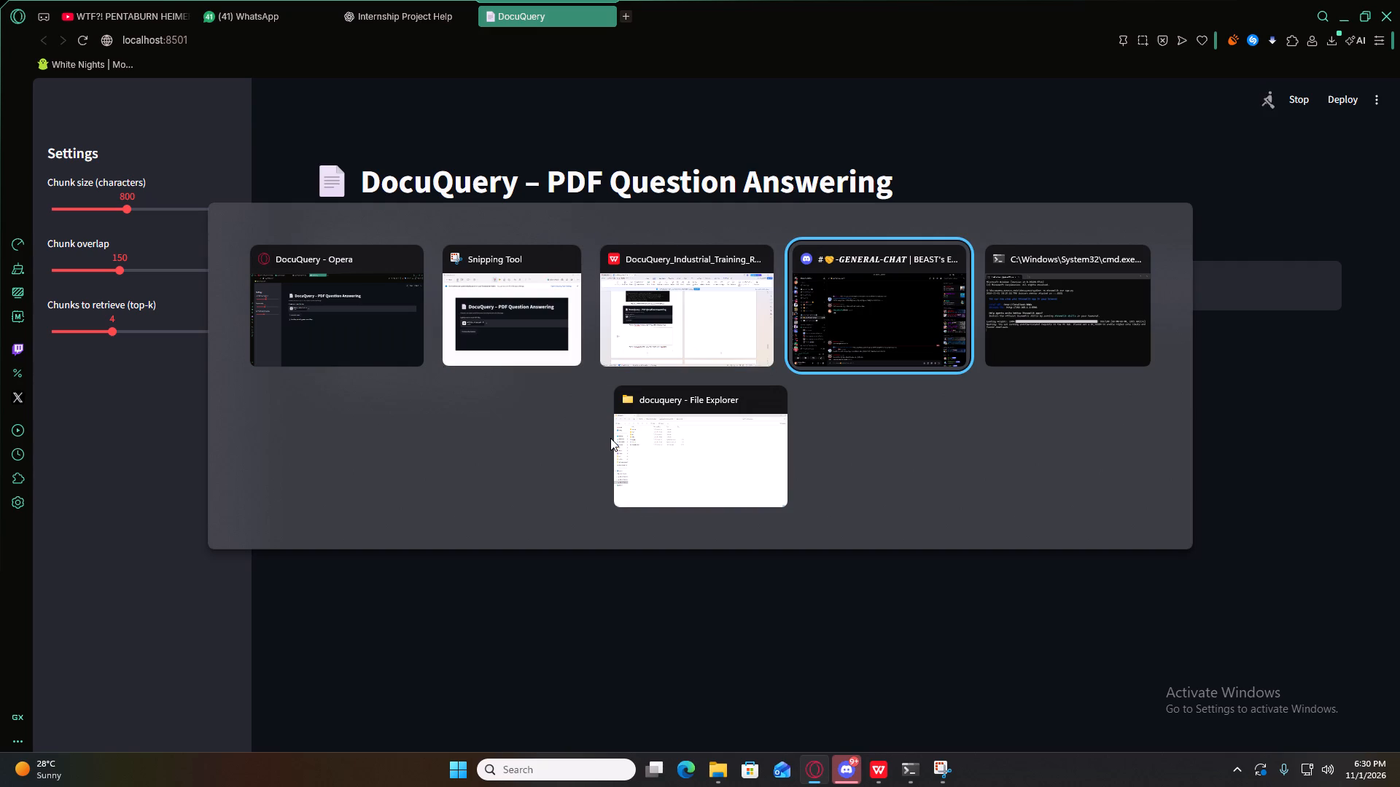
key(alt+Tab)
key(alt+Tab)
click(1399, 0)
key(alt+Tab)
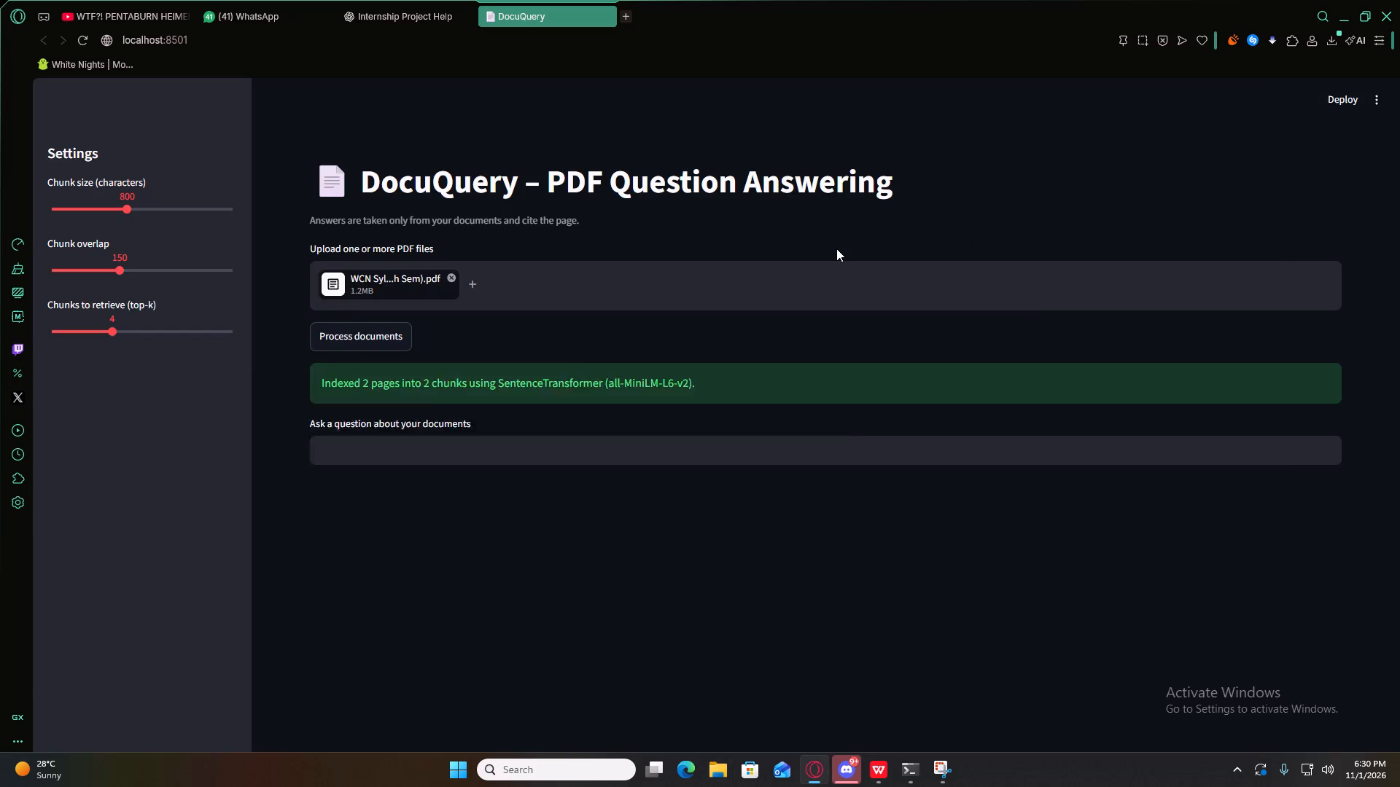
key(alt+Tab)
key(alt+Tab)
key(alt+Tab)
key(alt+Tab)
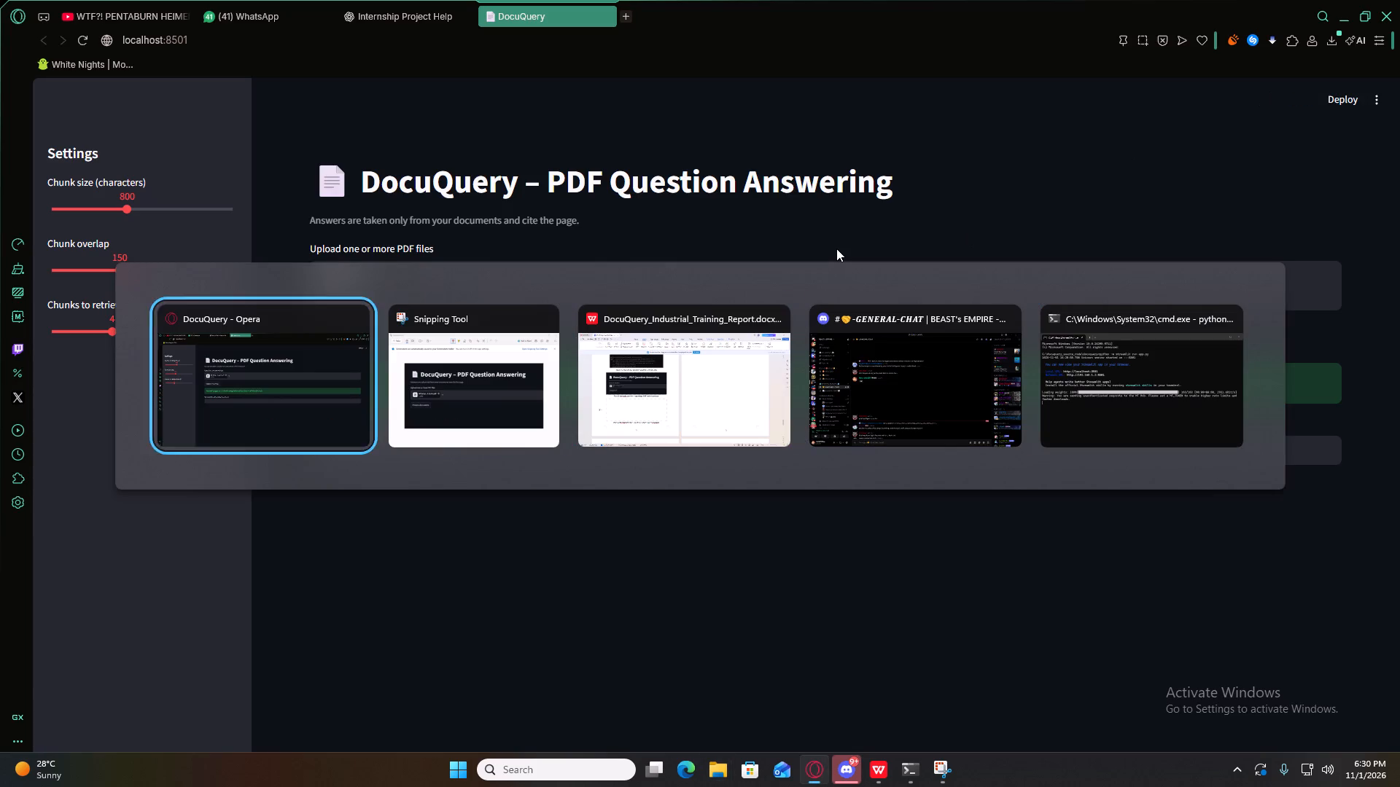
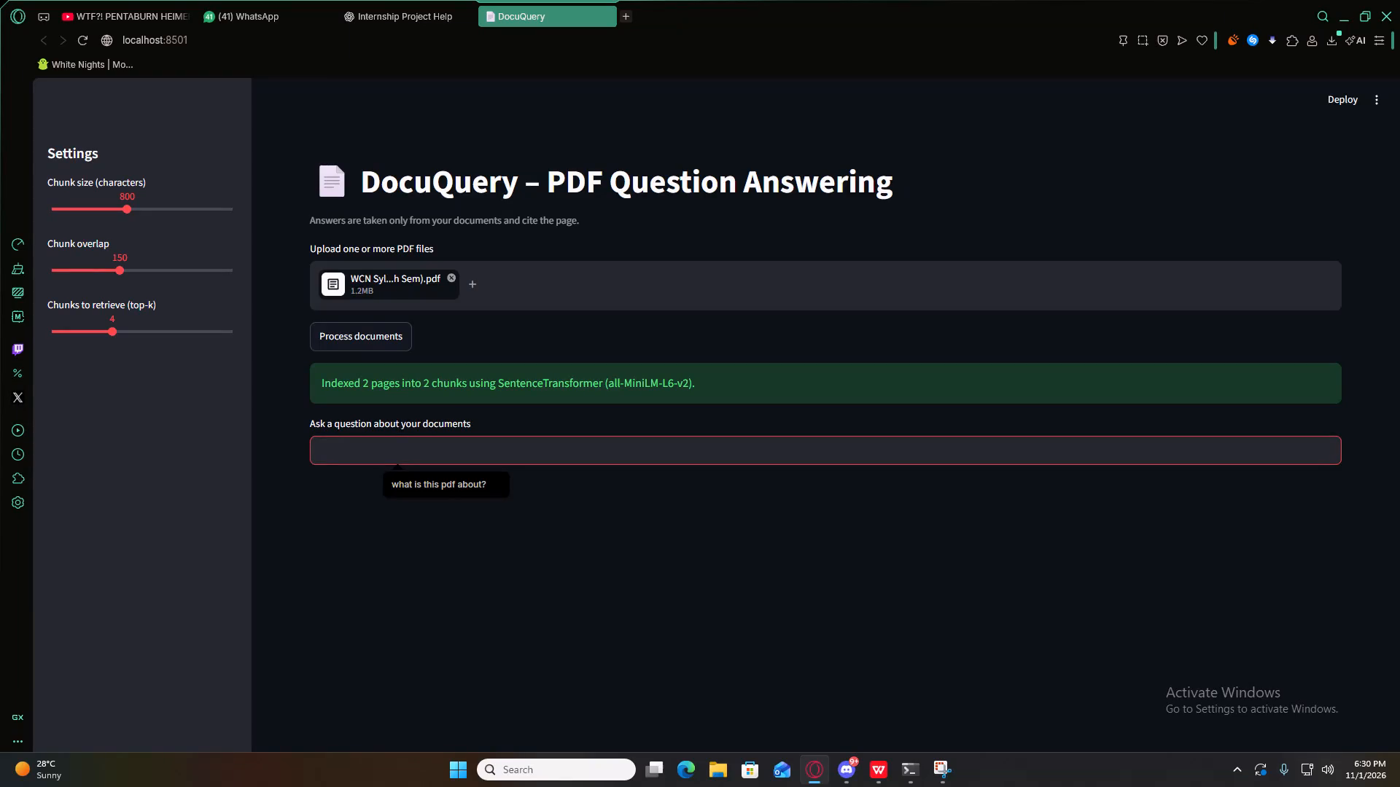
Ask DocuQuery the question "what is this pdf about?" about the processed WCN PDF.
click(631, 399)
click(676, 449)
click(669, 544)
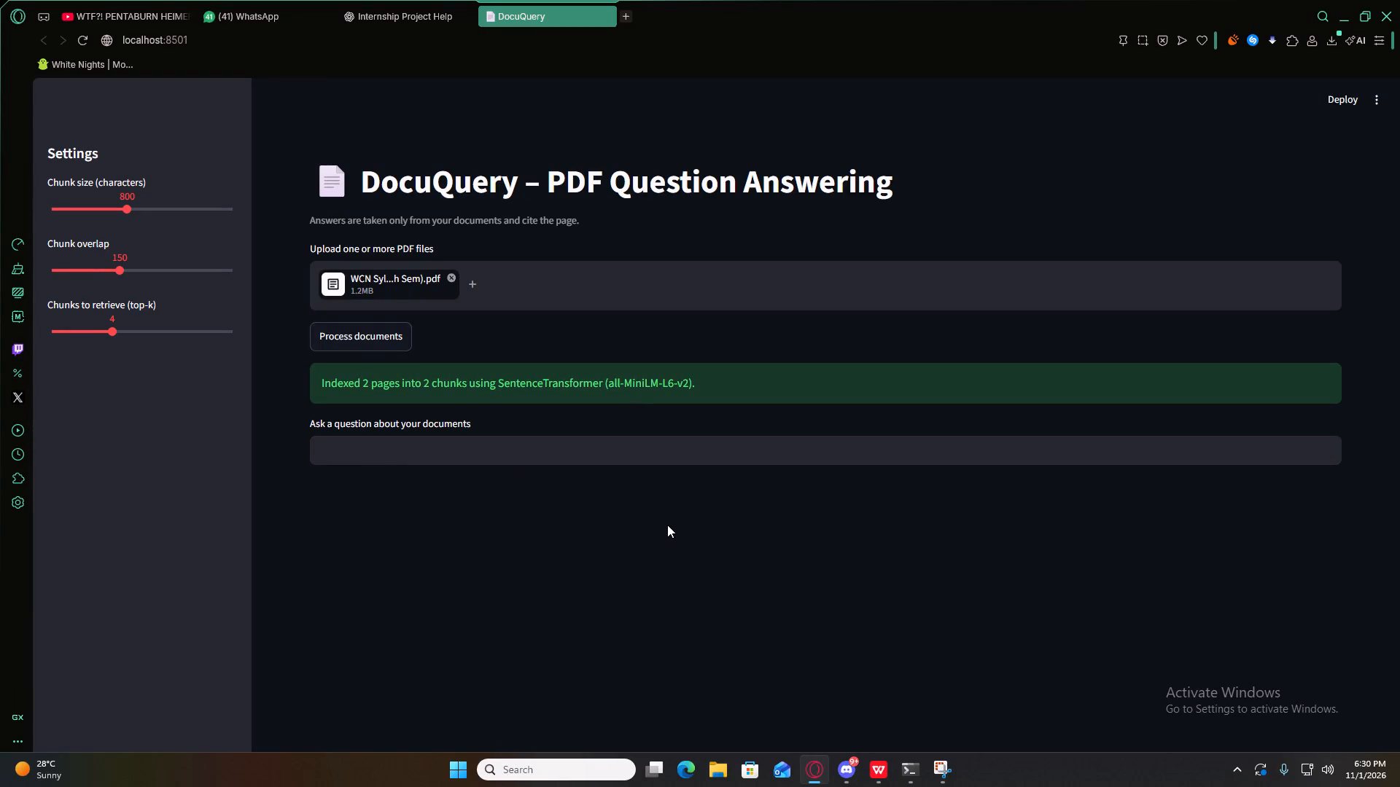
click(648, 434)
click(645, 456)
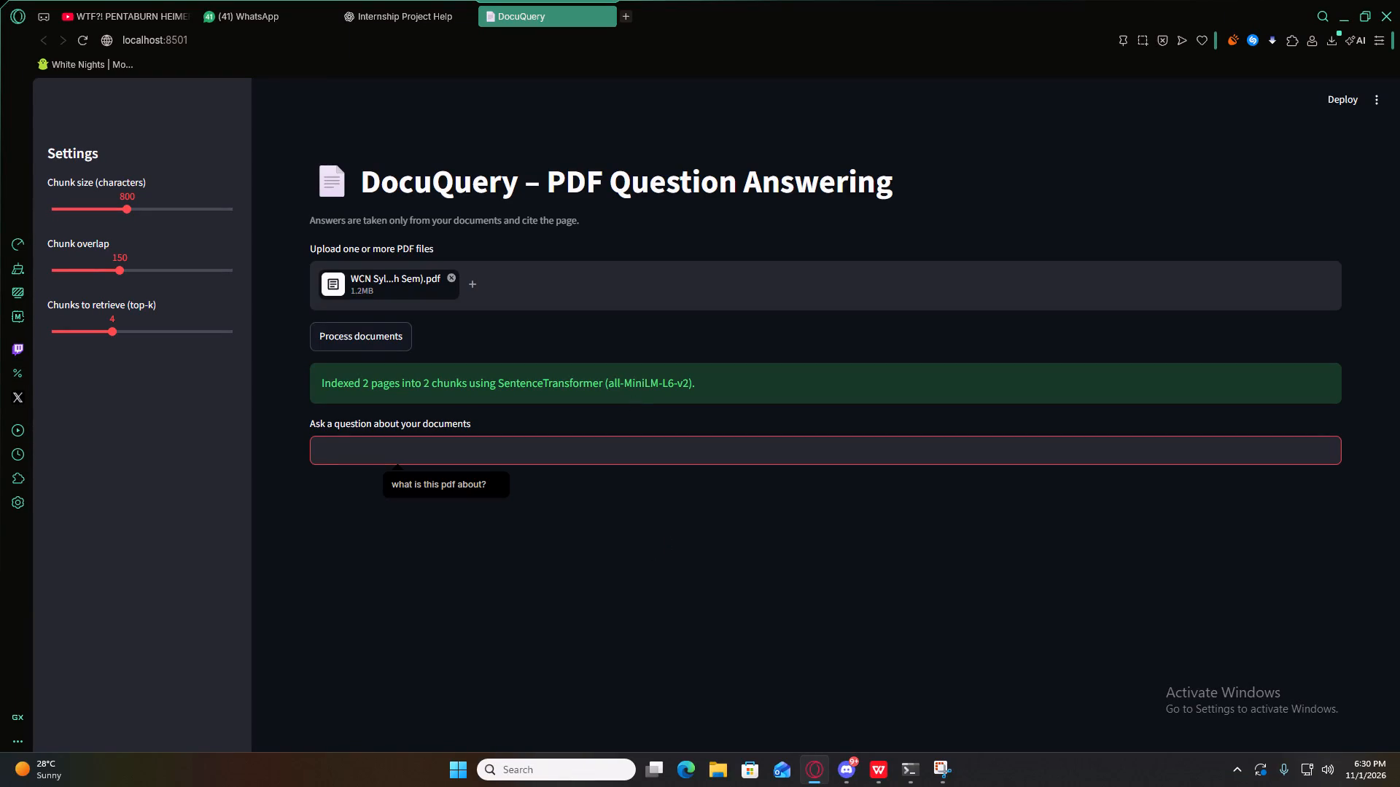
click(466, 481)
key(Return)
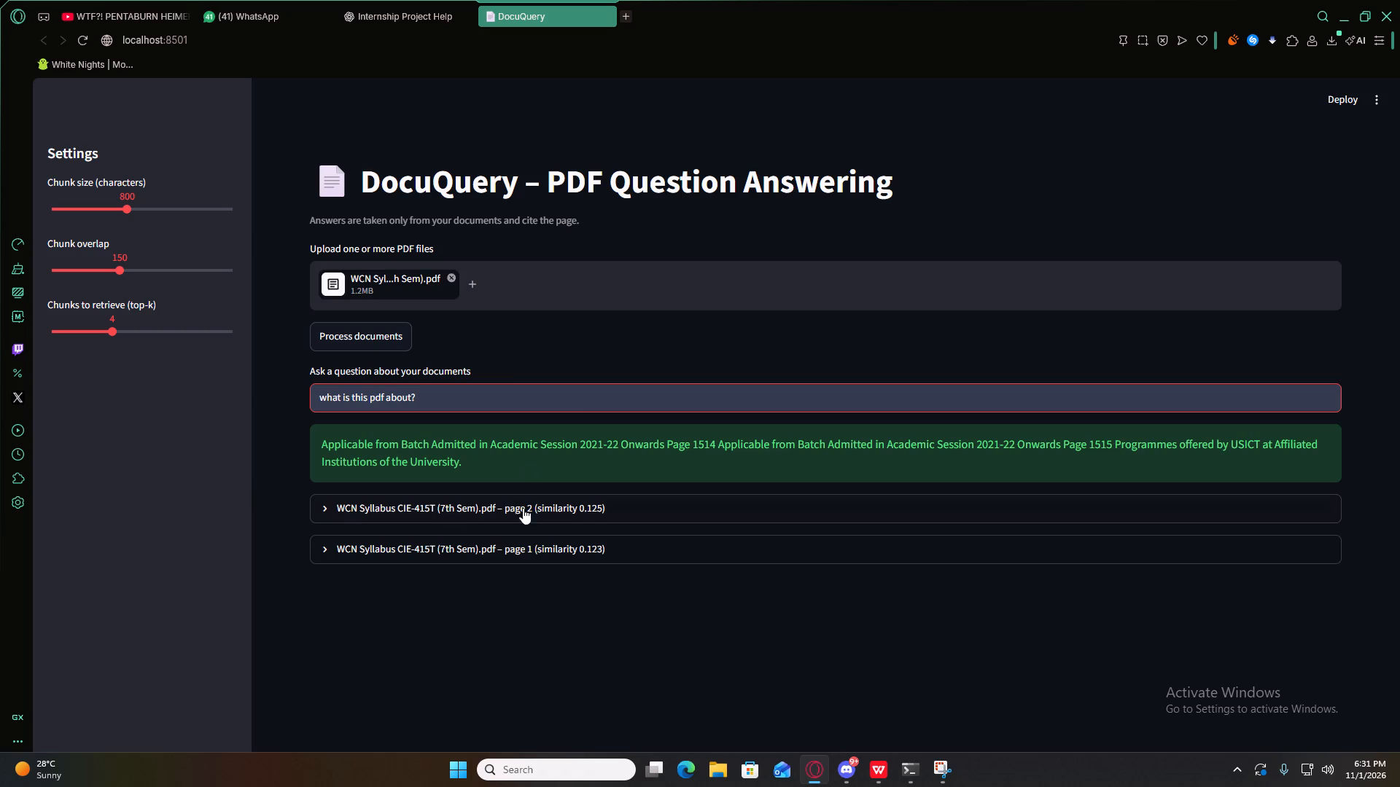
Expand the page 2 and page 1 source sections beneath the DocuQuery answer.
key(alt+Tab)
key(alt+Tab)
key(alt+Tab)
key(alt+Tab)
key(alt+Tab)
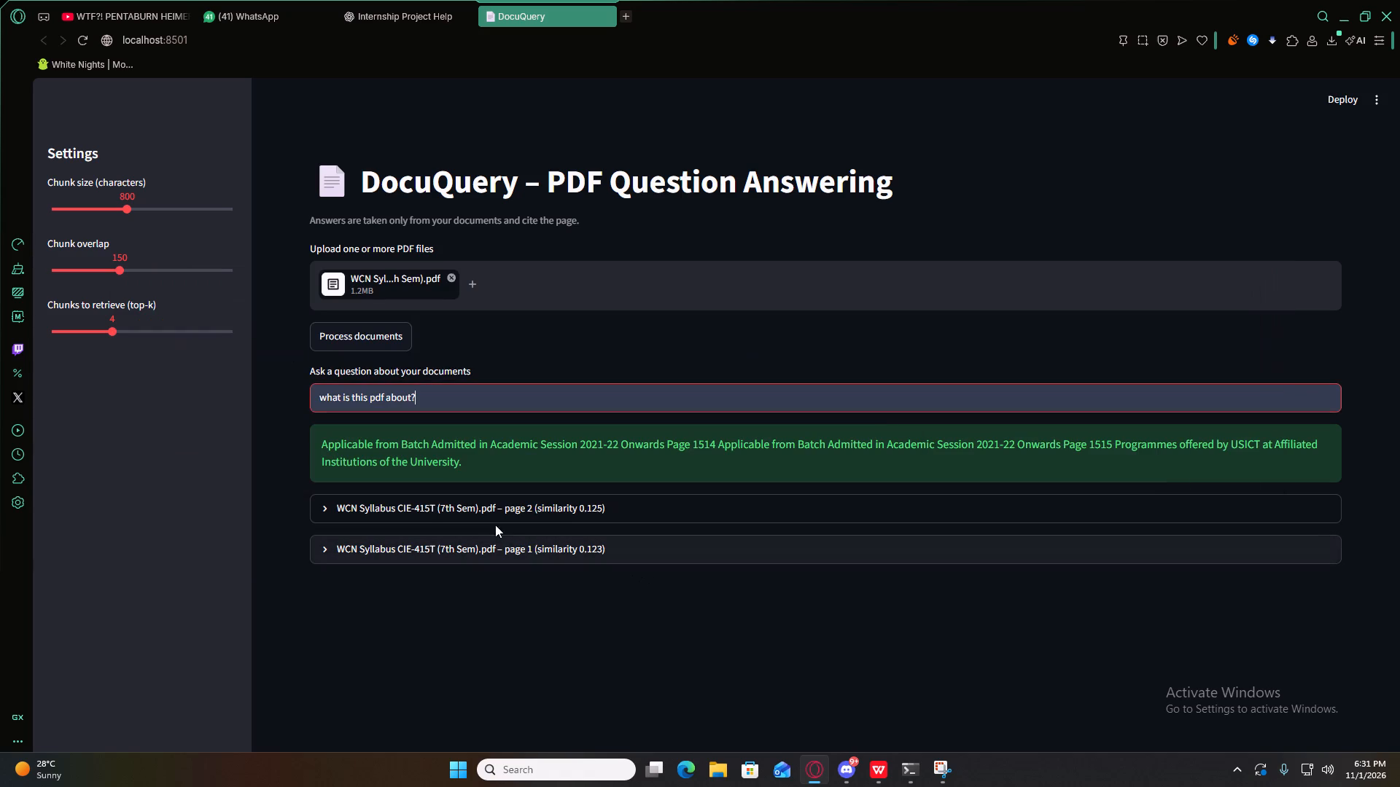
click(330, 517)
click(319, 582)
scroll(454, 552, down, 2)
Capture a Snipping Tool screenshot of the DocuQuery main area, from the title through the answer and expanded sources.
key(alt+Tab)
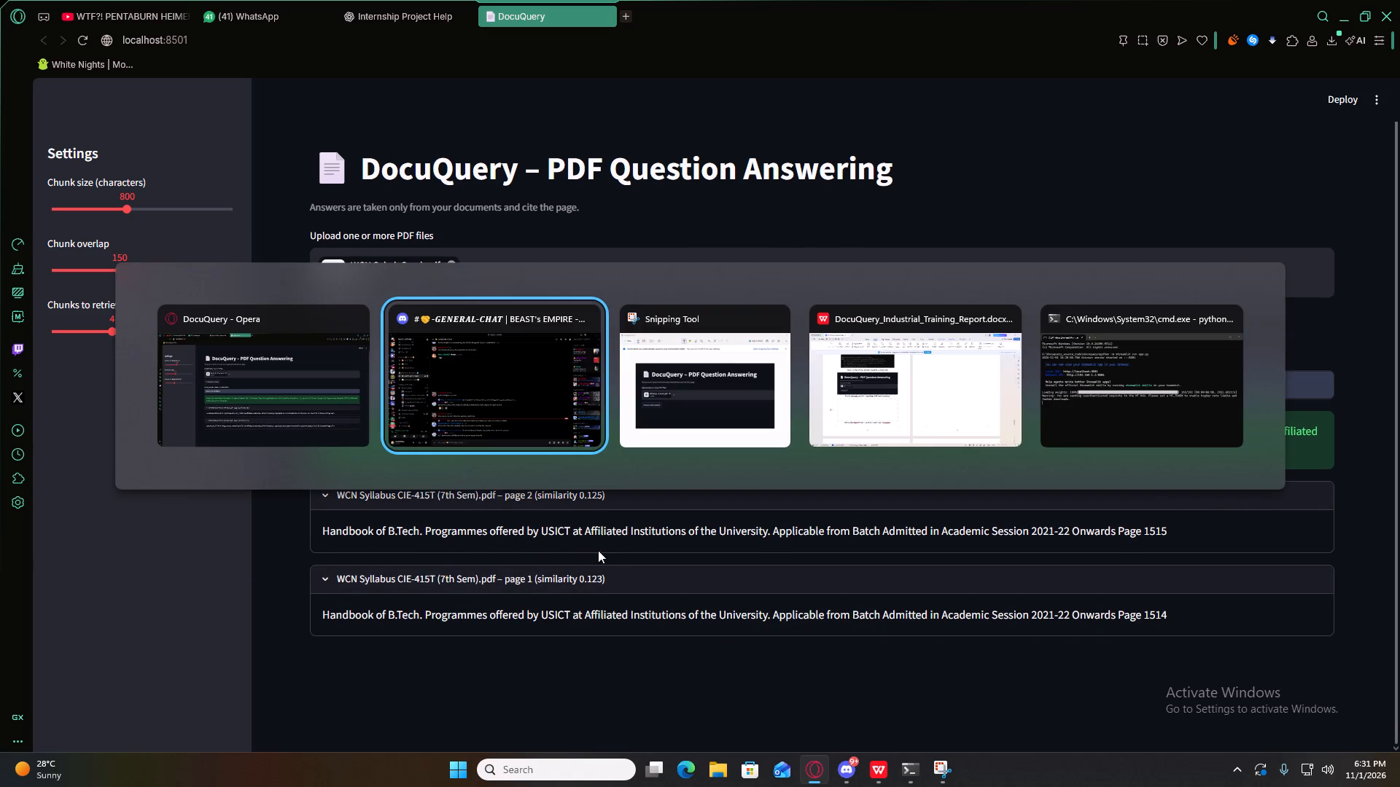
key(alt+Tab)
click(547, 337)
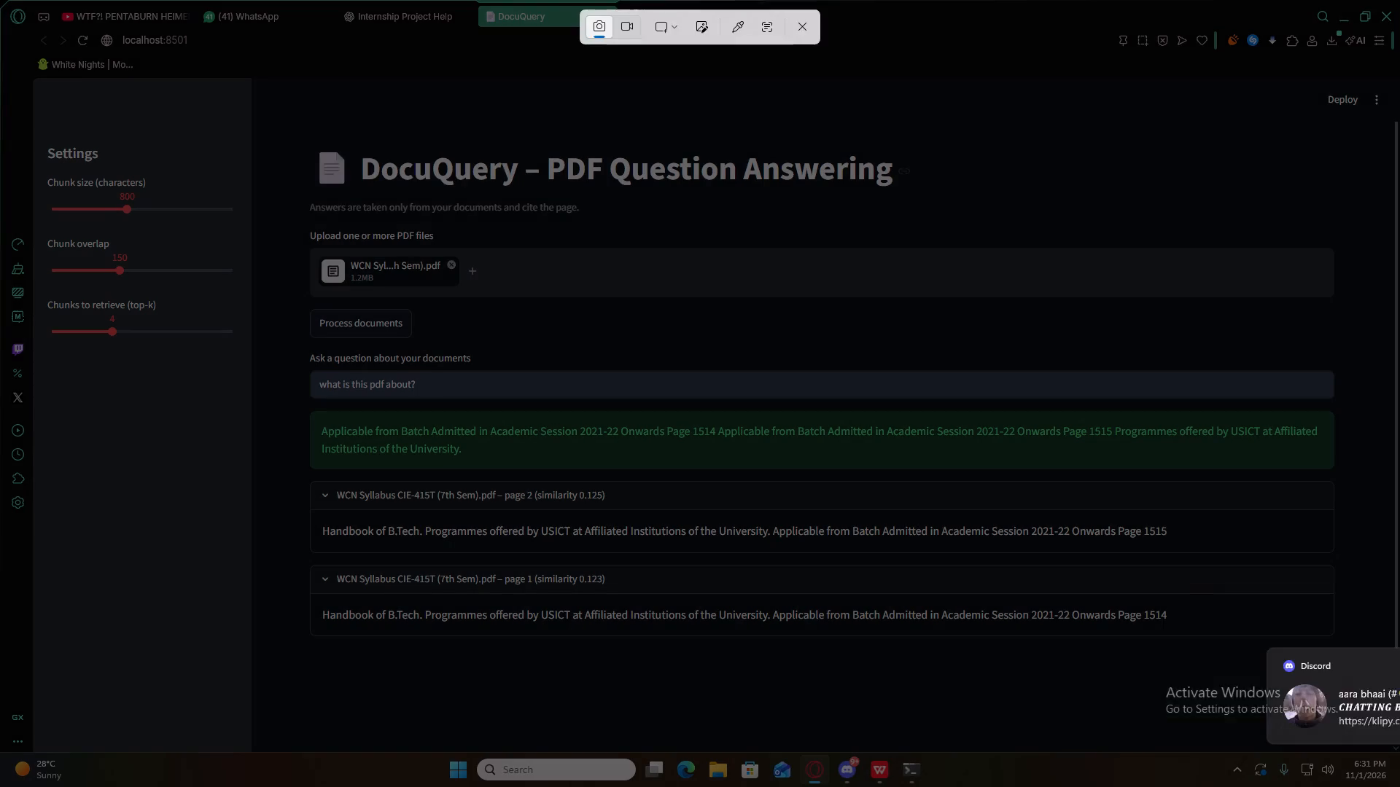
drag(289, 114, 1365, 633)
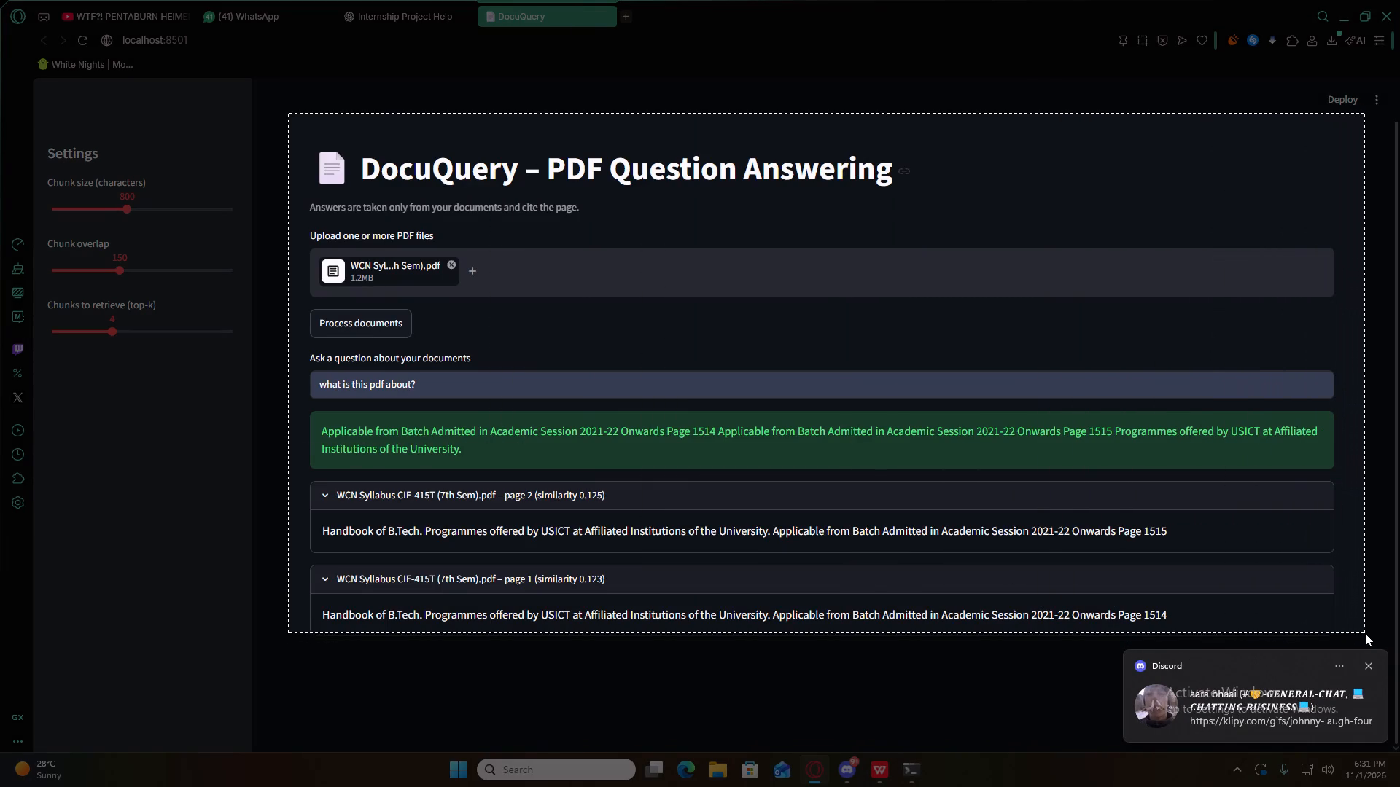
drag(1365, 633, 1360, 642)
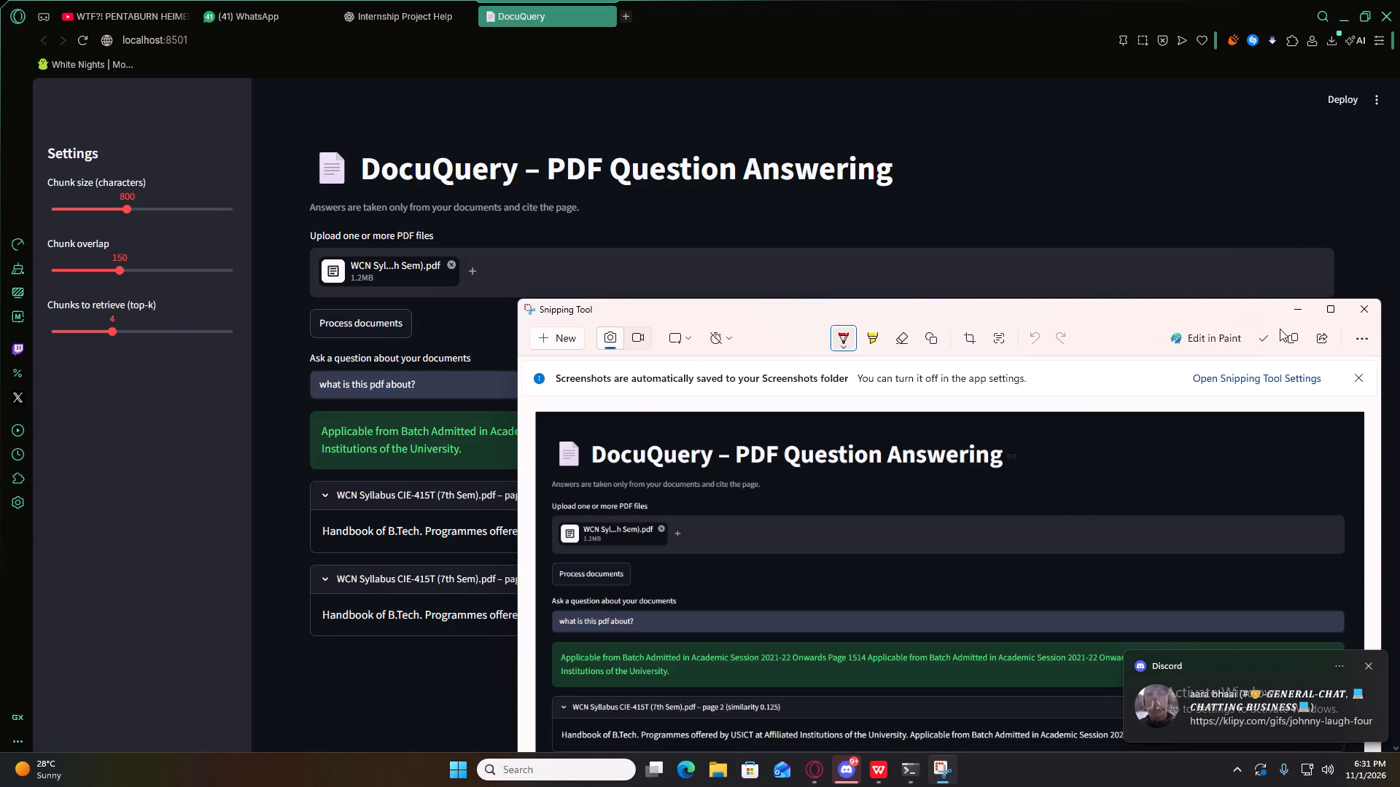
Save the captured answer screenshot as a PNG to New Volume (D:).
click(1291, 339)
click(1270, 341)
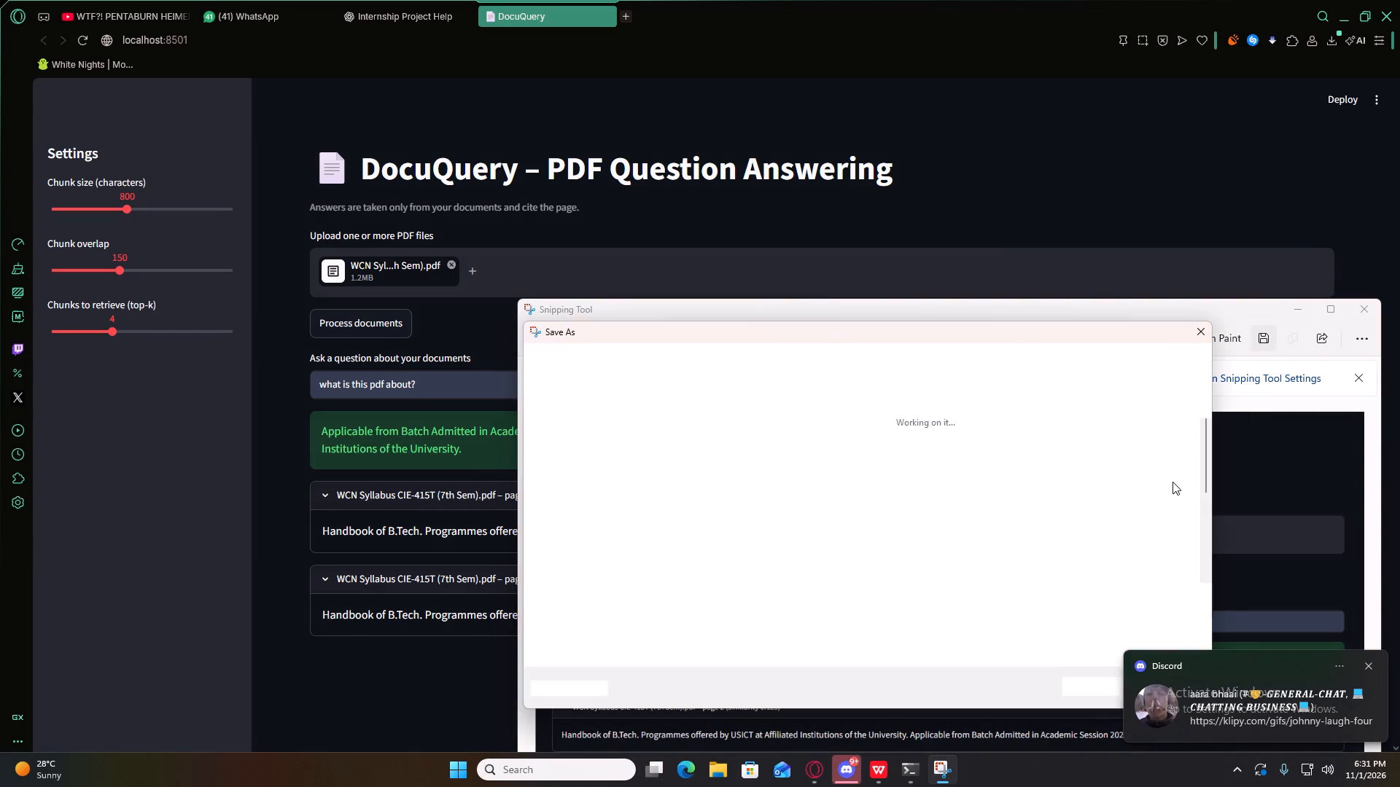
click(586, 512)
scroll(1071, 626, down, 14)
click(1100, 678)
Switch to the report in WPS and insert the saved answer screenshot from drive D: into the empty Fig A.3 box.
key(alt+Tab)
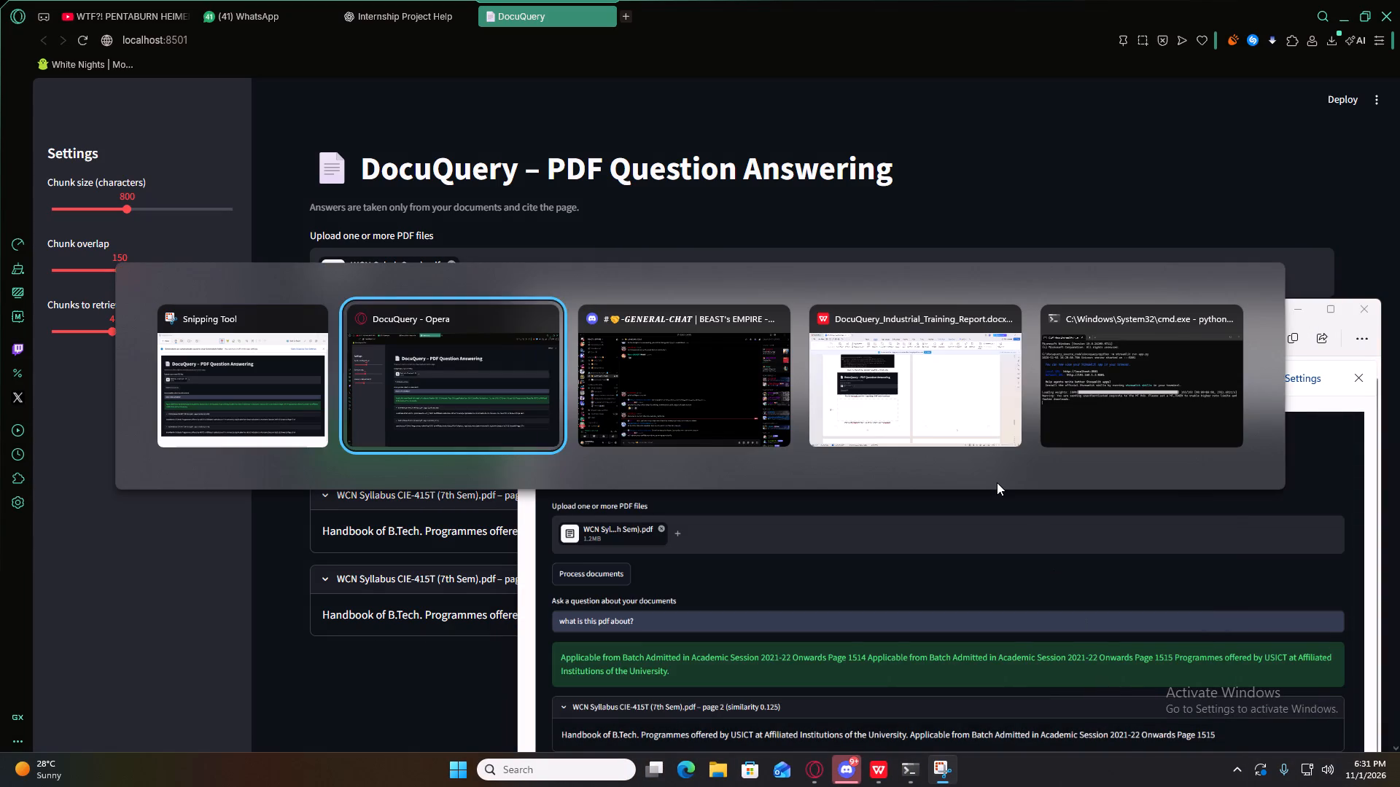
key(alt+Tab)
key(alt+Tab)
scroll(486, 569, down, 1)
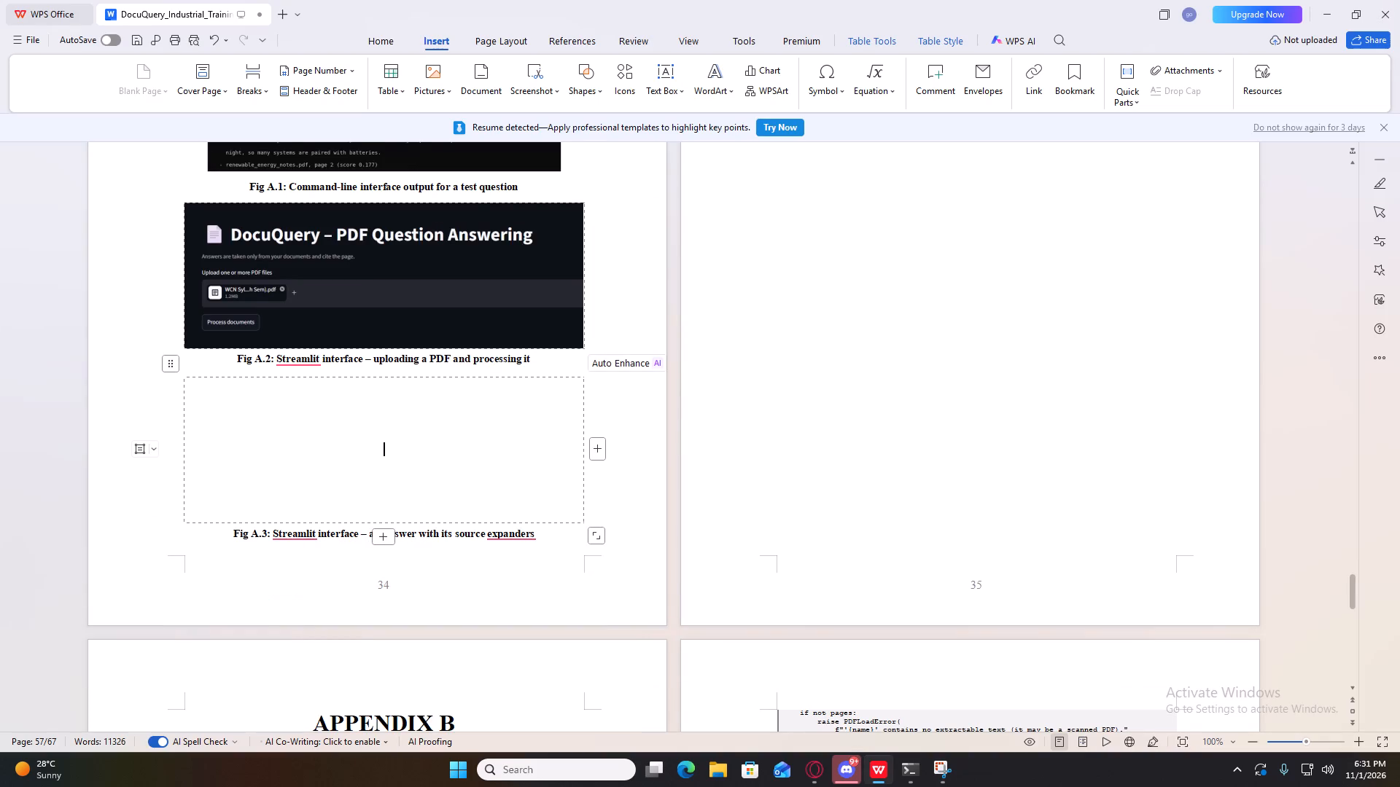
click(437, 58)
click(437, 63)
click(471, 114)
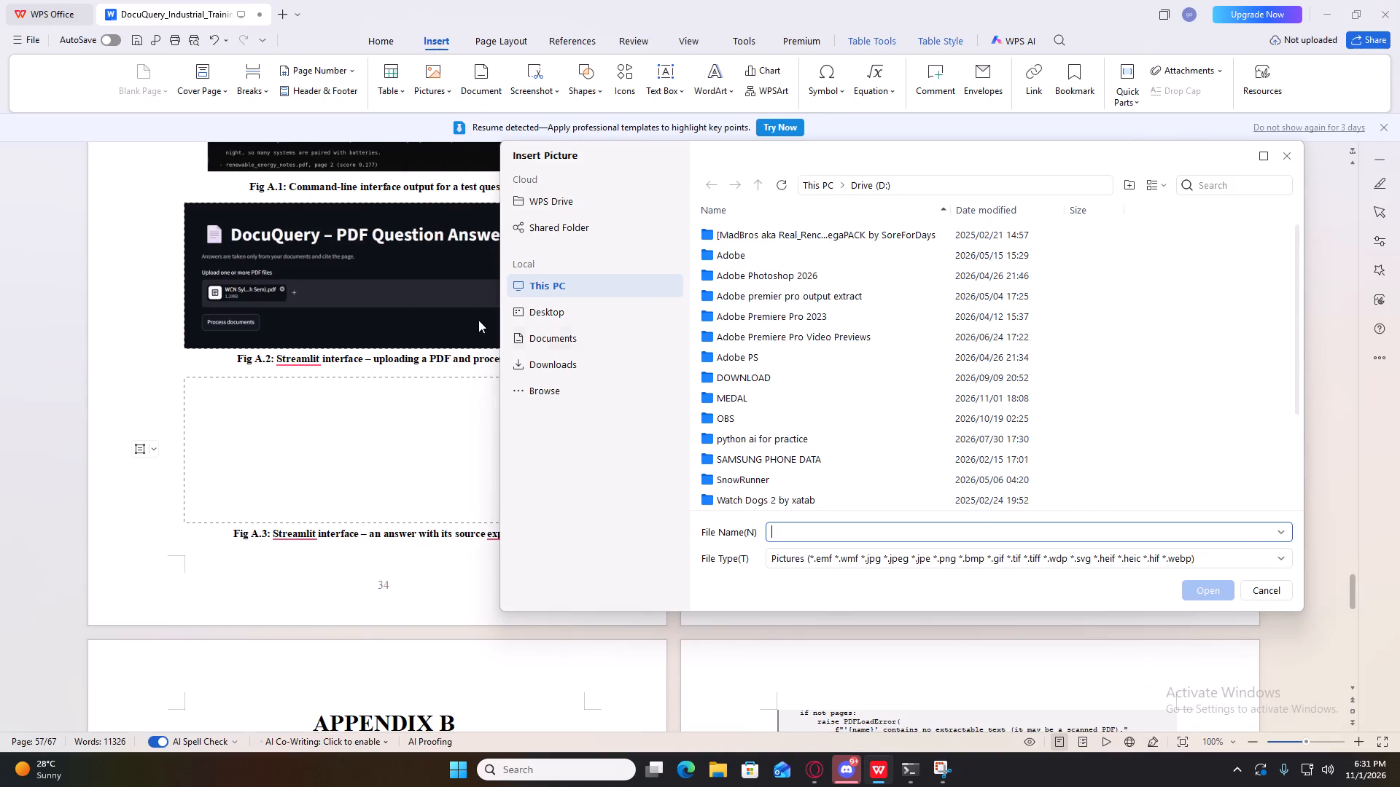
scroll(804, 364, down, 6)
double_click(801, 500)
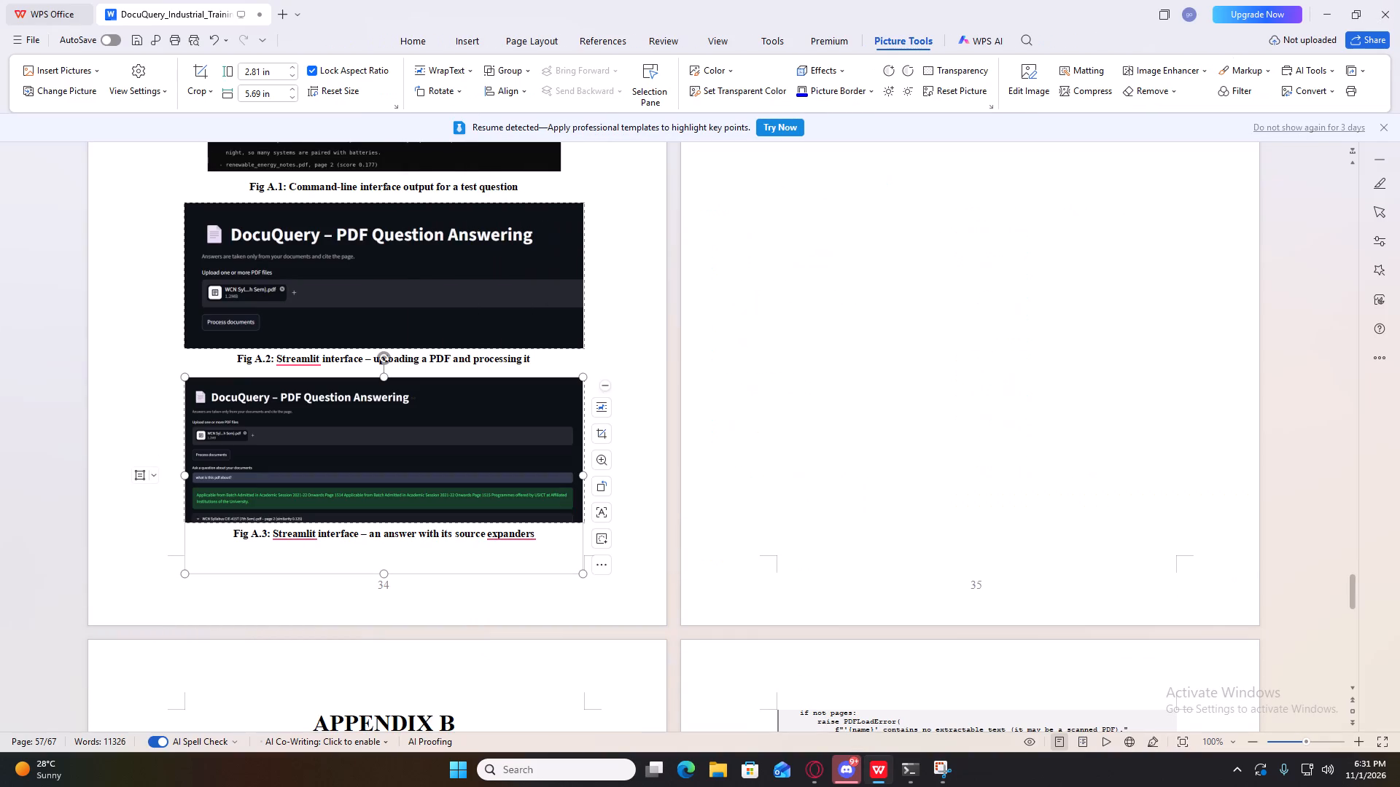
click(444, 447)
click(628, 348)
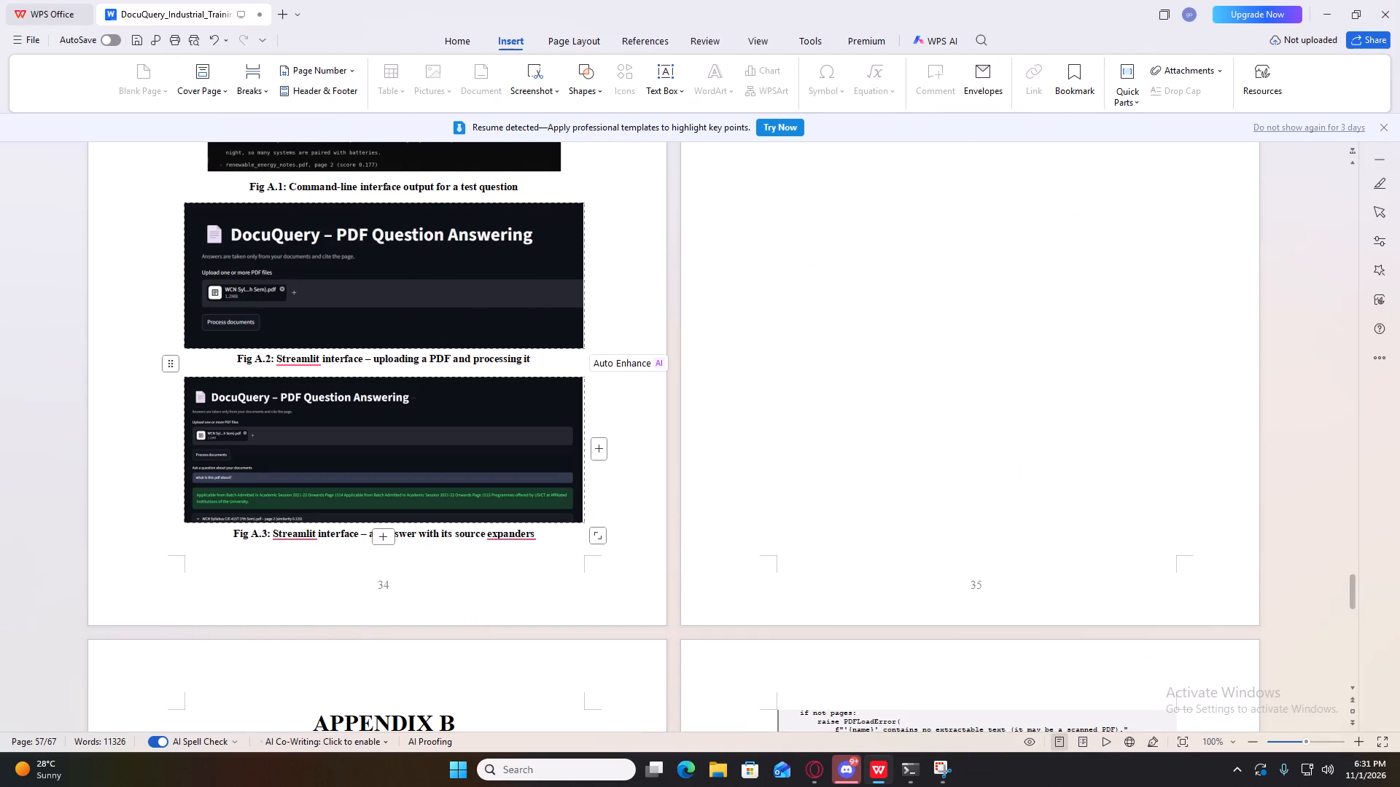
Delete the placeholder text from the Fig A.4 box.
scroll(593, 404, up, 5)
scroll(593, 404, down, 5)
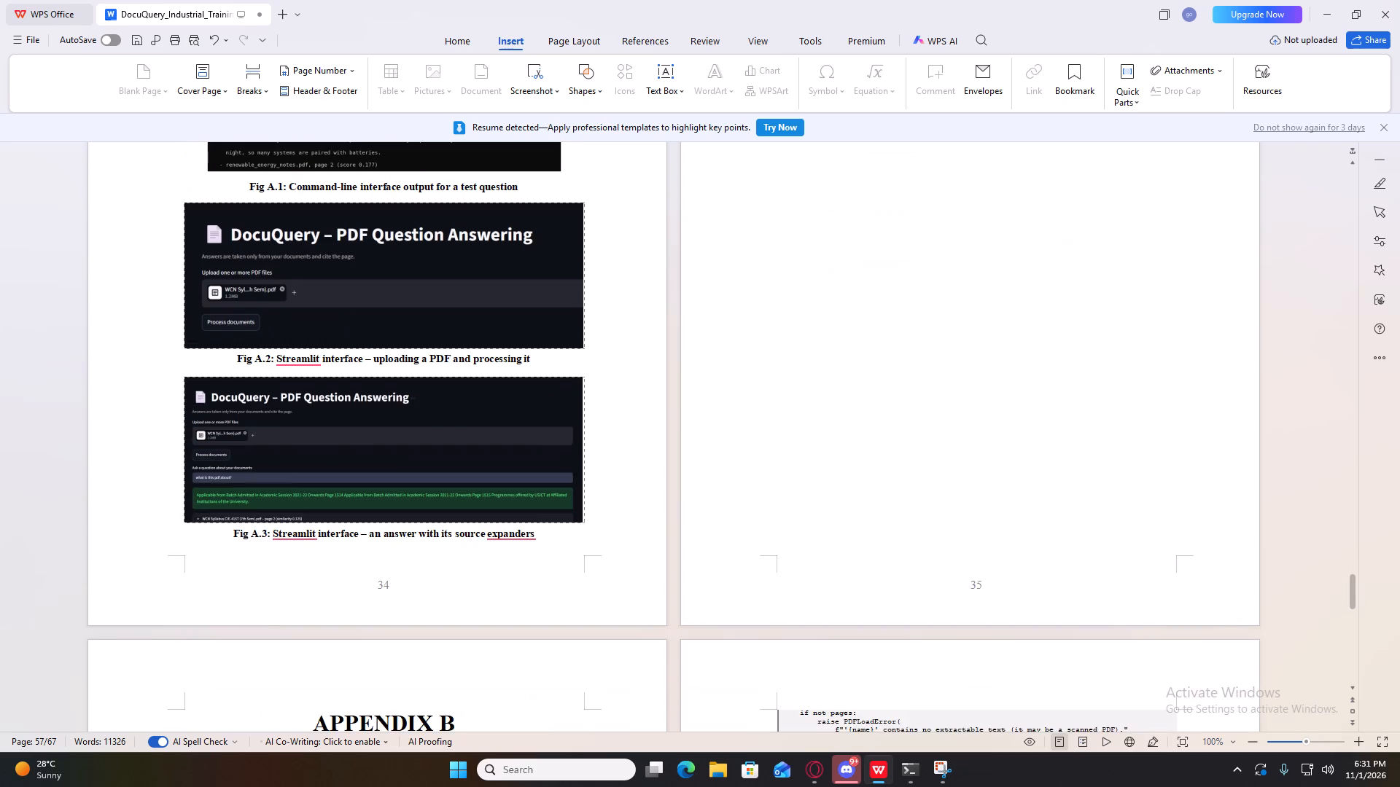
scroll(610, 450, up, 6)
scroll(871, 367, up, 1)
drag(1156, 362, 790, 367)
key(BackSpace)
click(989, 595)
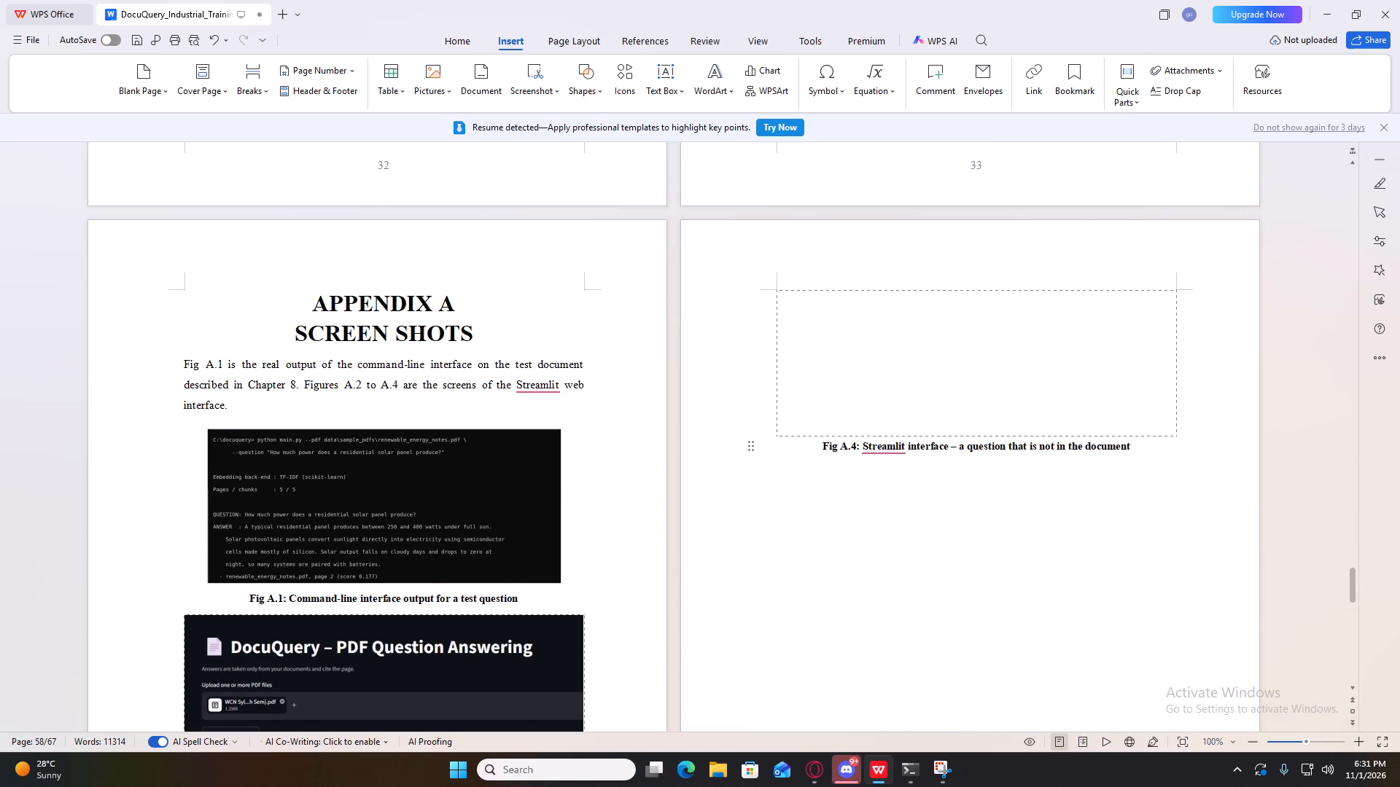
Switch to the DocuQuery page in Opera and replace the question with "How did dinosaurs die?", submitting it.
key(alt+Tab)
key(alt+Tab)
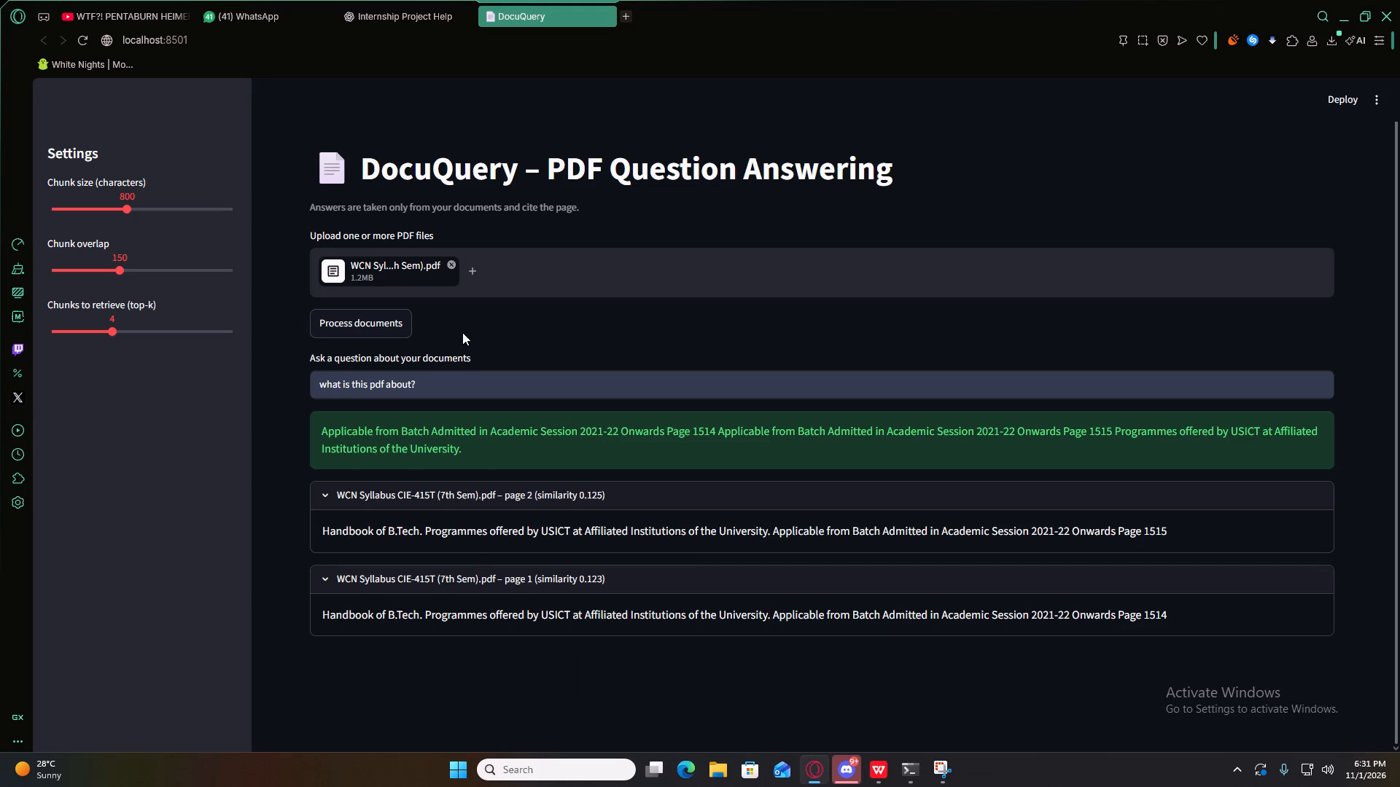
click(456, 324)
drag(439, 370, 298, 395)
drag(454, 392, 226, 396)
text(Hopw)
key(BackSpace)
key(BackSpace)
text(w diud)
key(BackSpace)
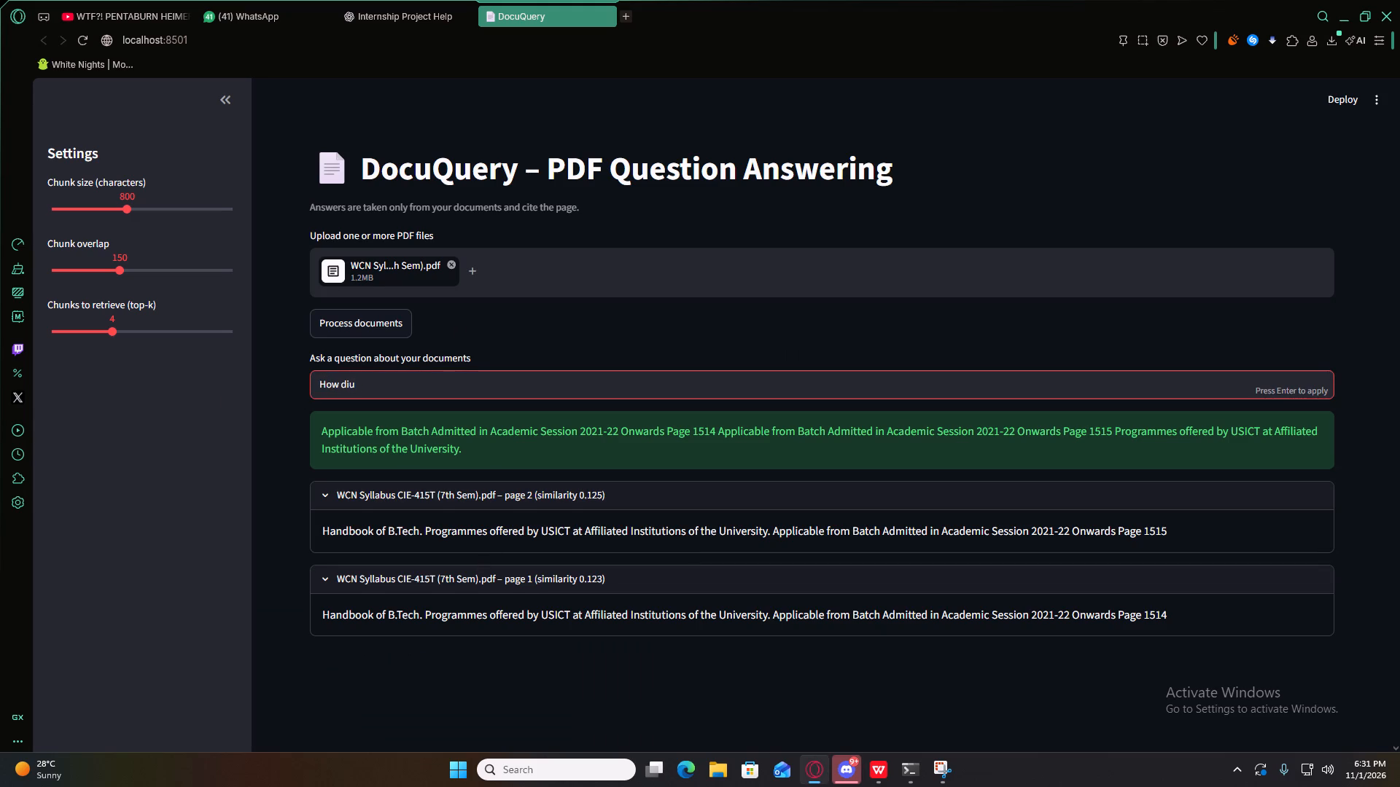
key(BackSpace)
text(d dinosaurs die?)
key(Return)
Capture a Snipping Tool screenshot of the DocuQuery page, from the title through the response to the dinosaur question.
key(alt+Tab)
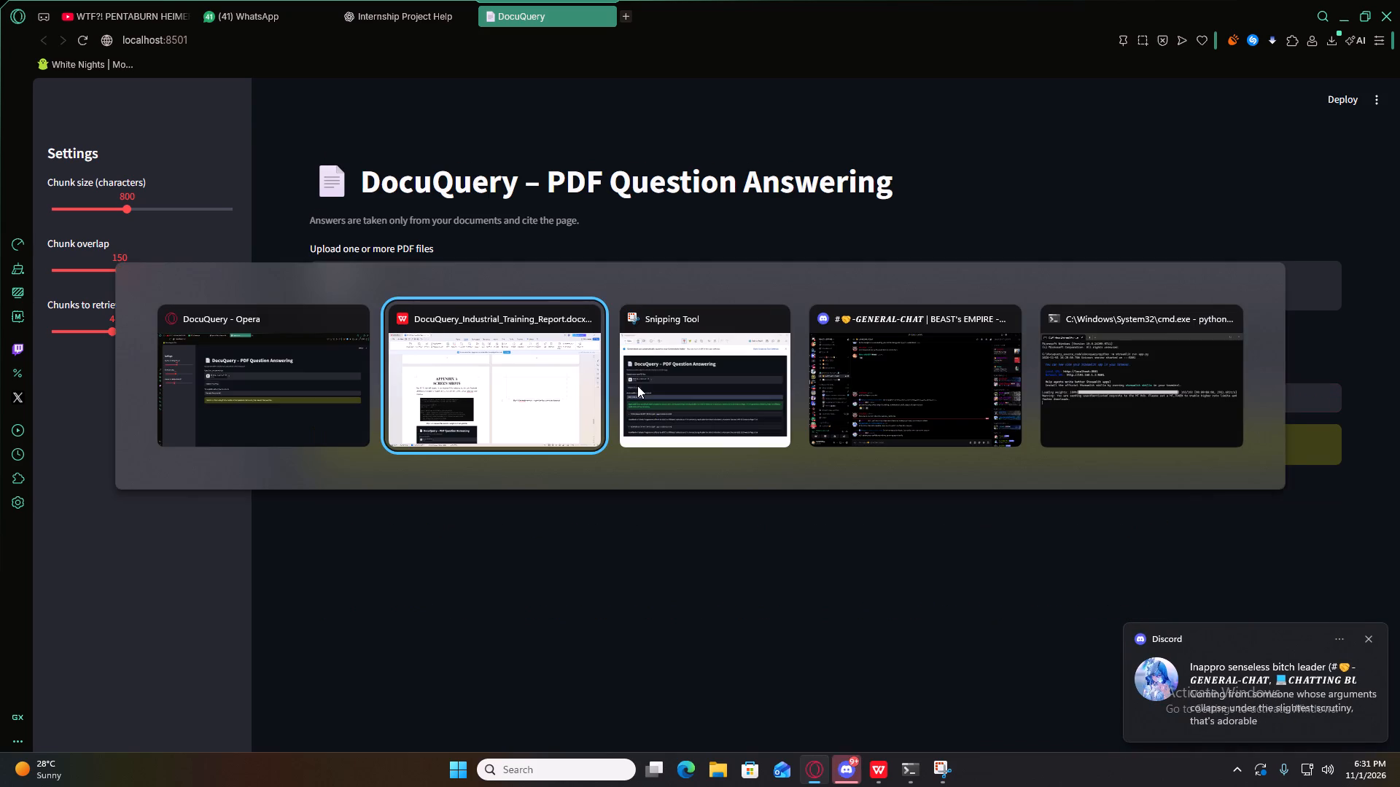
key(alt+Tab)
key(alt+Tab)
key(alt+Tab)
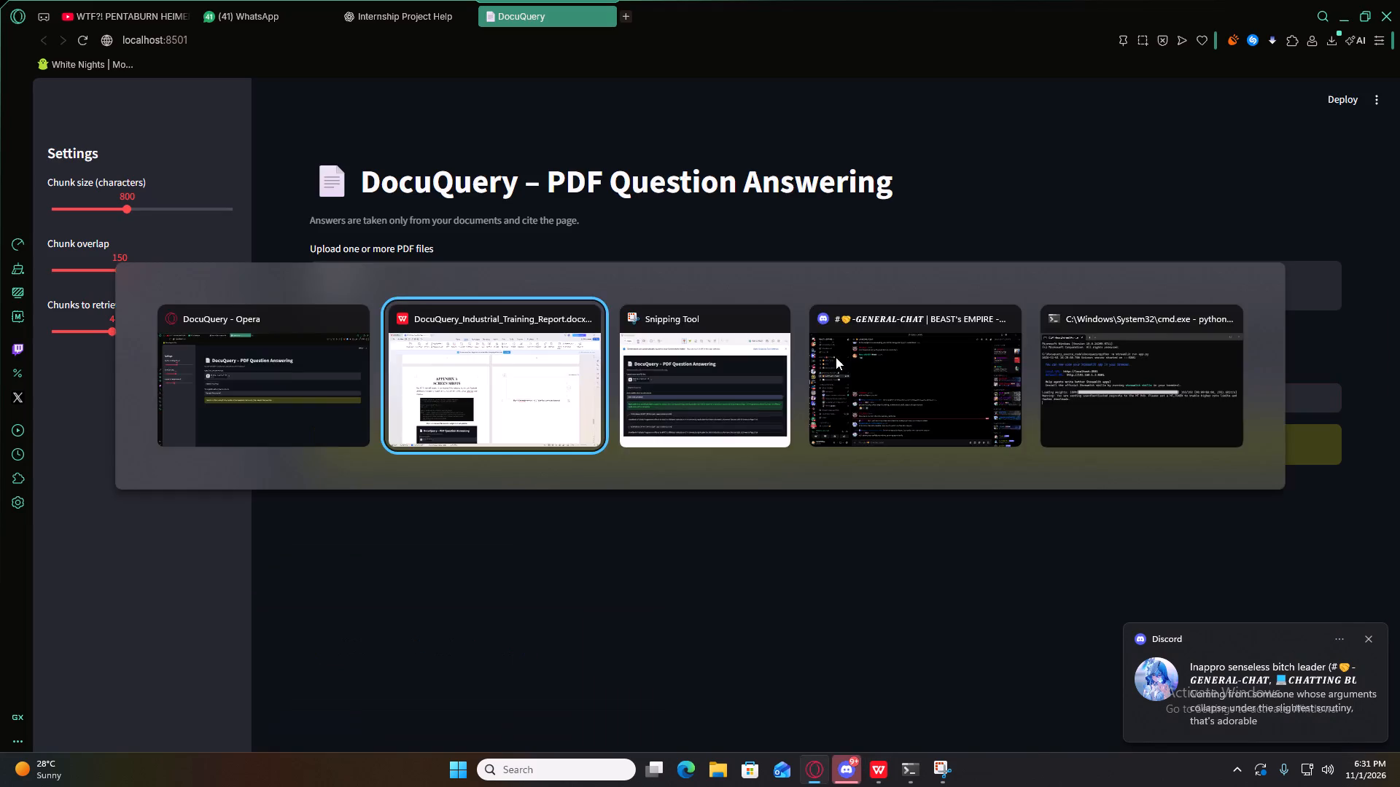
click(567, 339)
drag(283, 131, 896, 490)
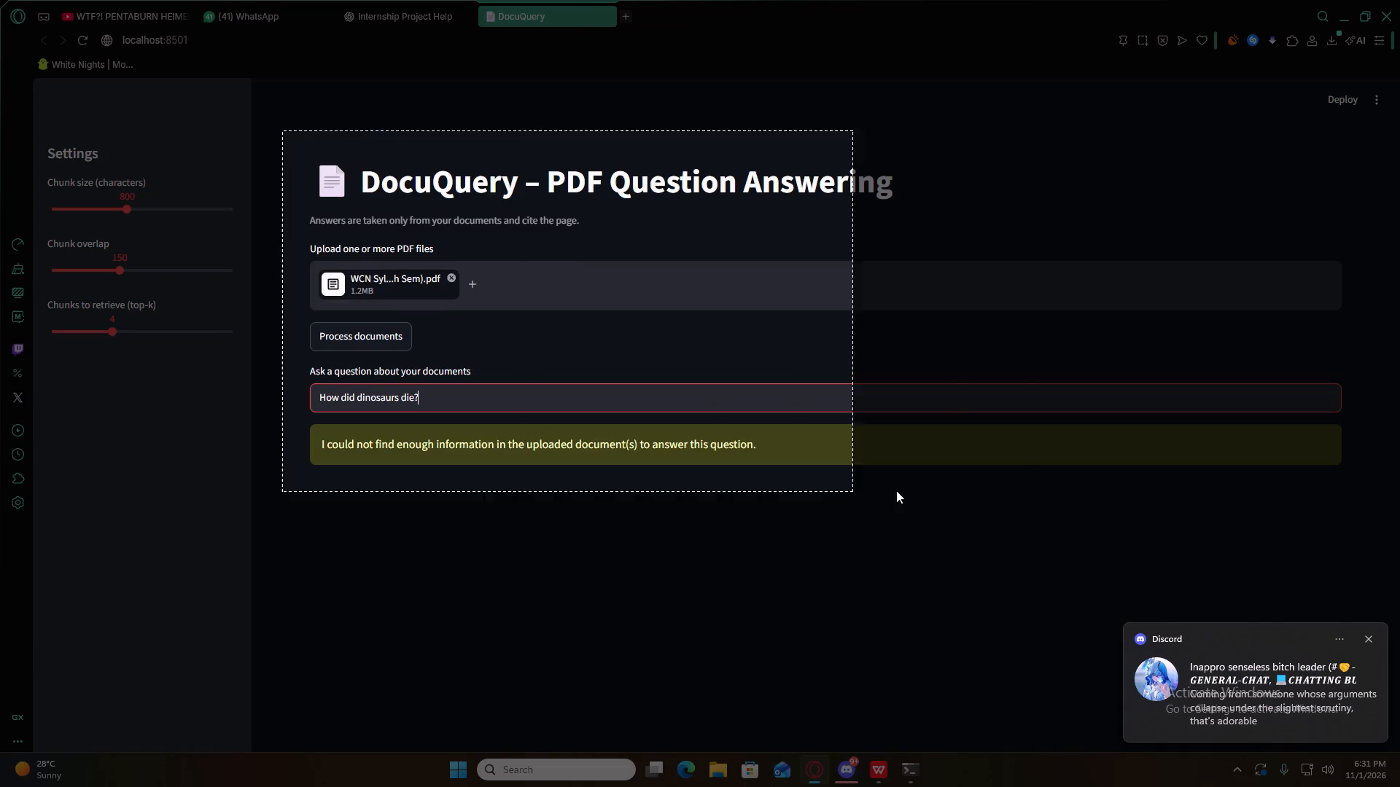
drag(896, 490, 1027, 493)
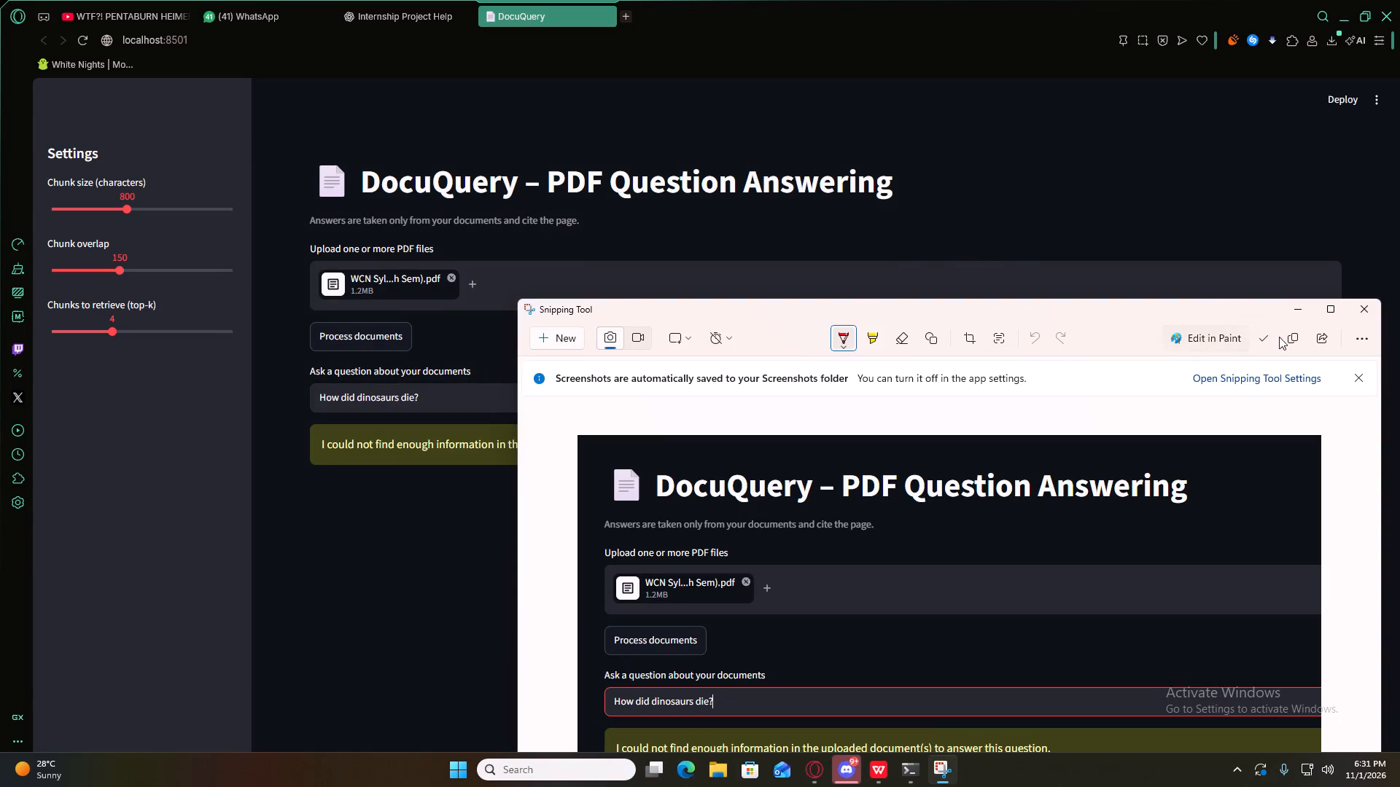
Save the dinosaur-question screenshot as a PNG to New Volume (D:) and minimize Snipping Tool.
click(1261, 340)
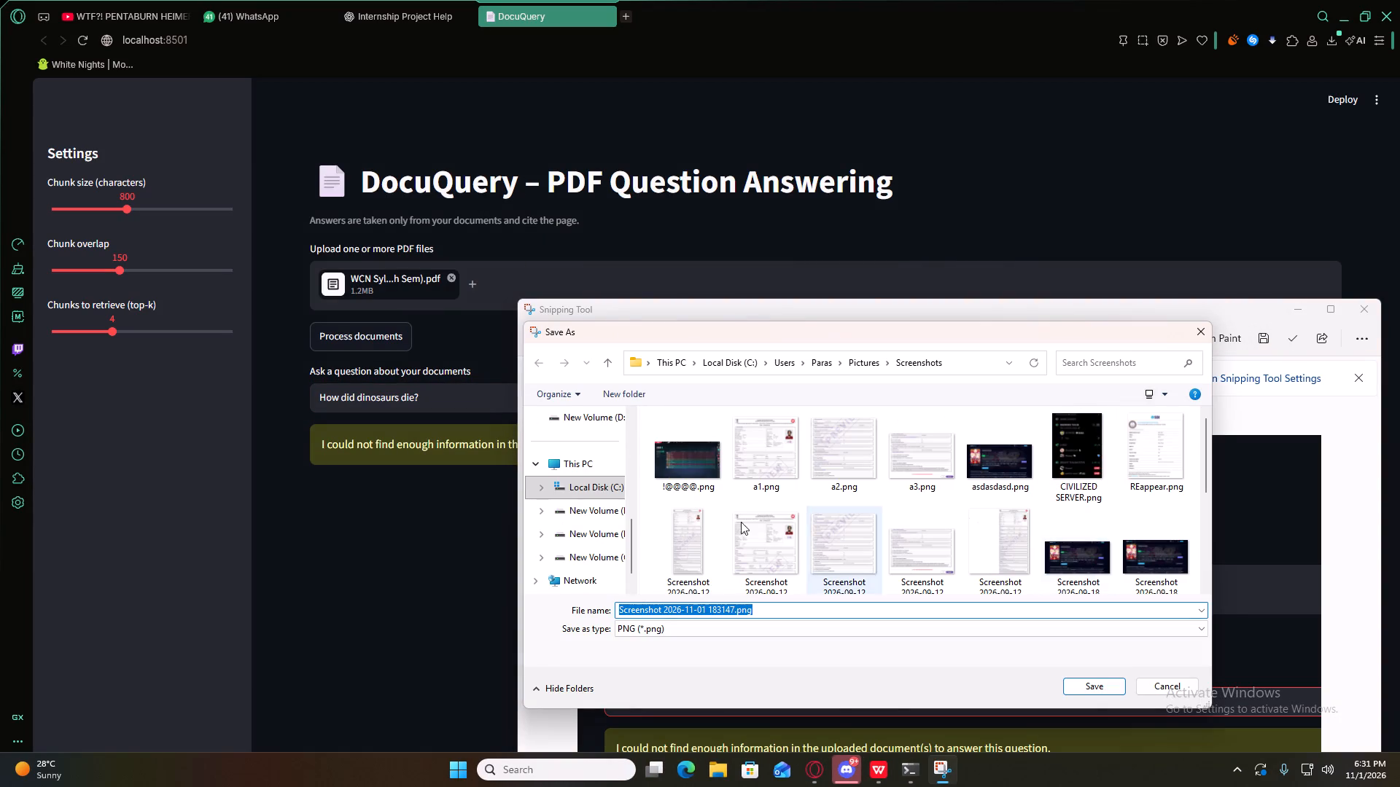
click(588, 505)
click(1086, 689)
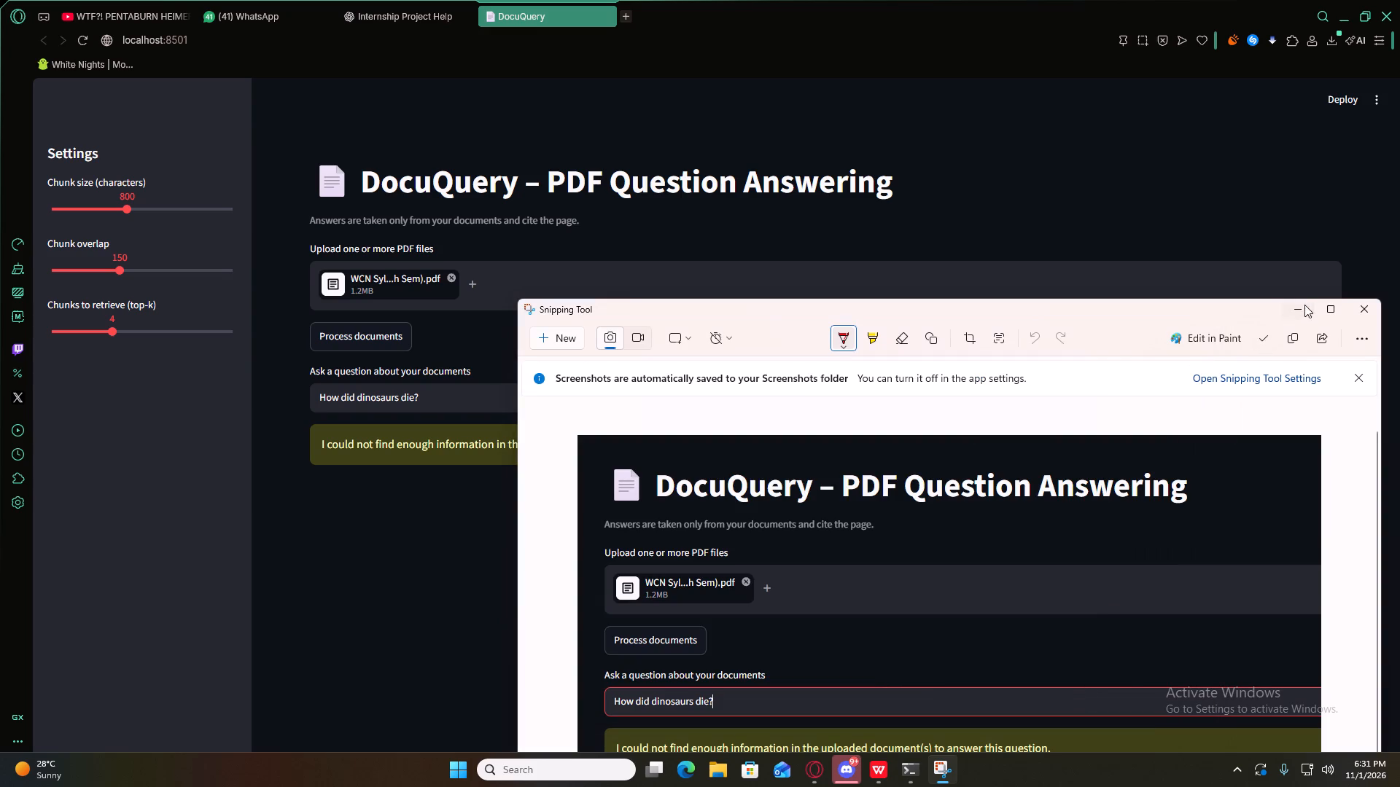
click(1299, 311)
Switch to the report in WPS and insert the saved dinosaur-question screenshot from drive D: into the empty Fig A.4 box.
key(alt+Tab)
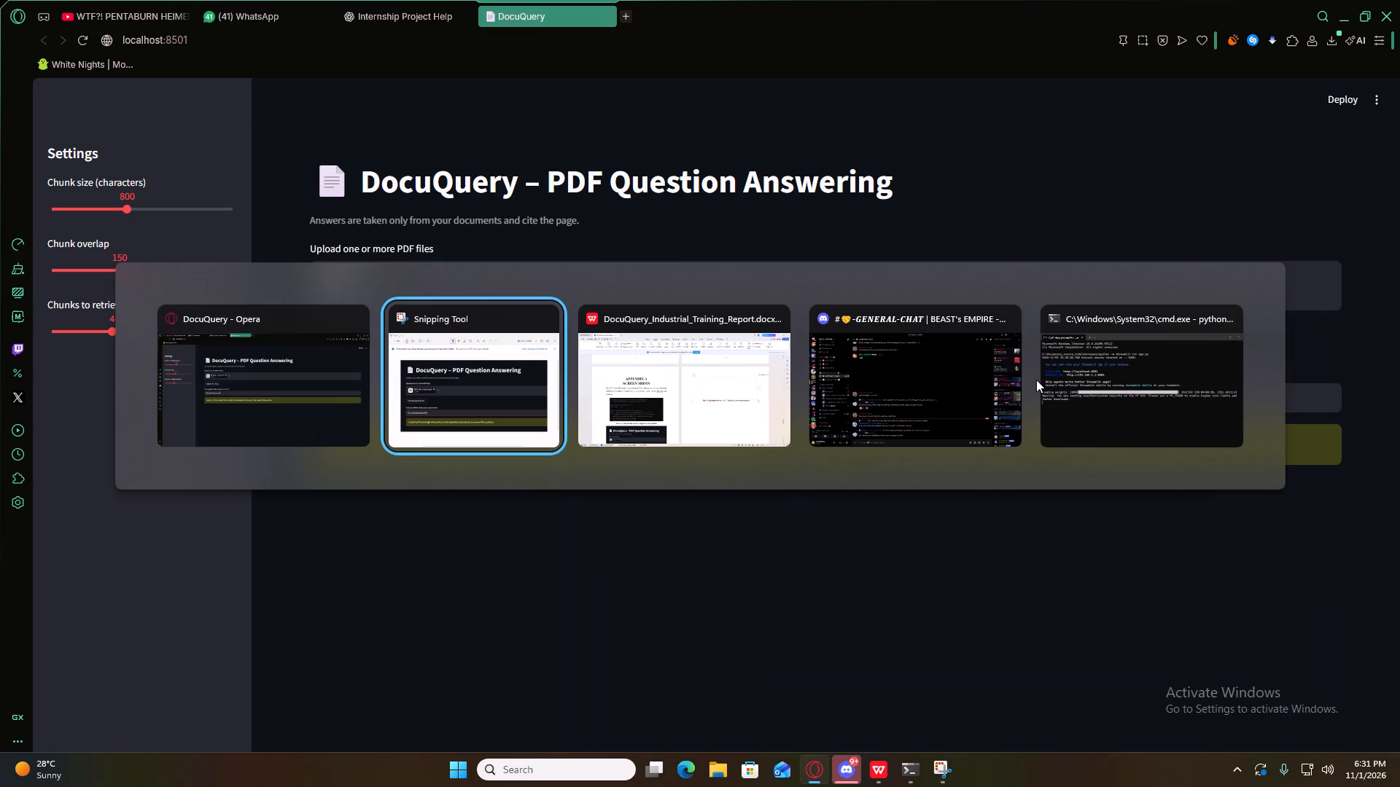
key(alt+Tab)
click(1055, 342)
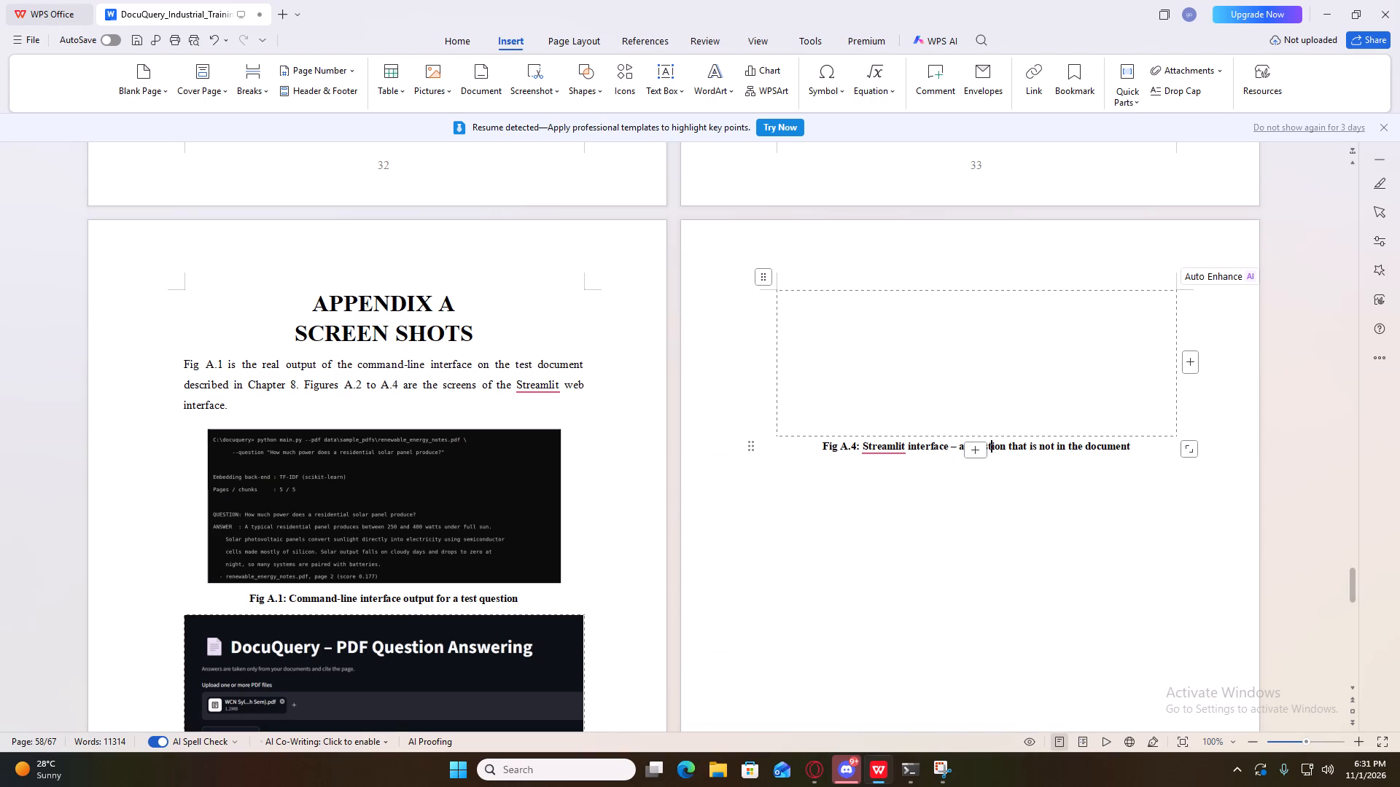
click(451, 58)
click(446, 67)
click(451, 114)
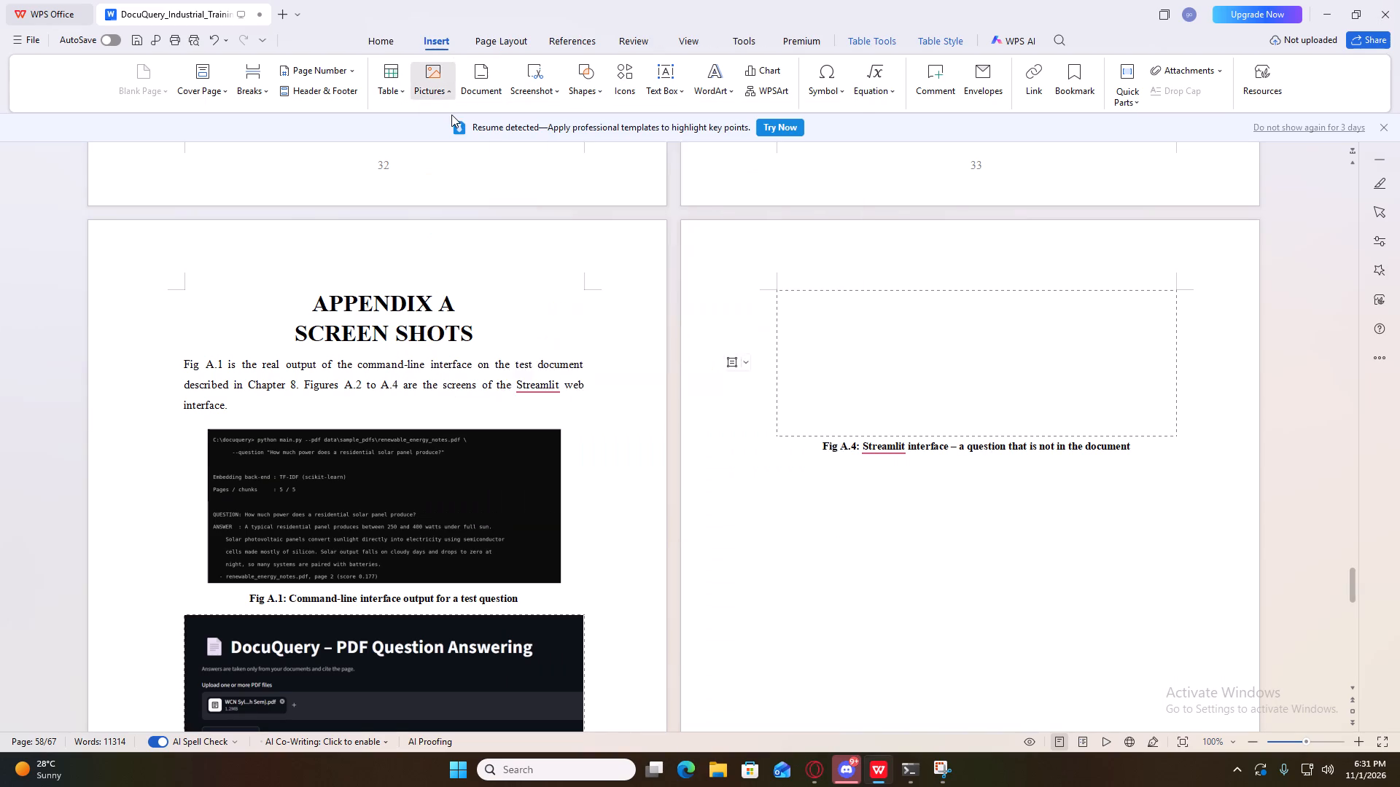
scroll(822, 343, down, 11)
double_click(819, 496)
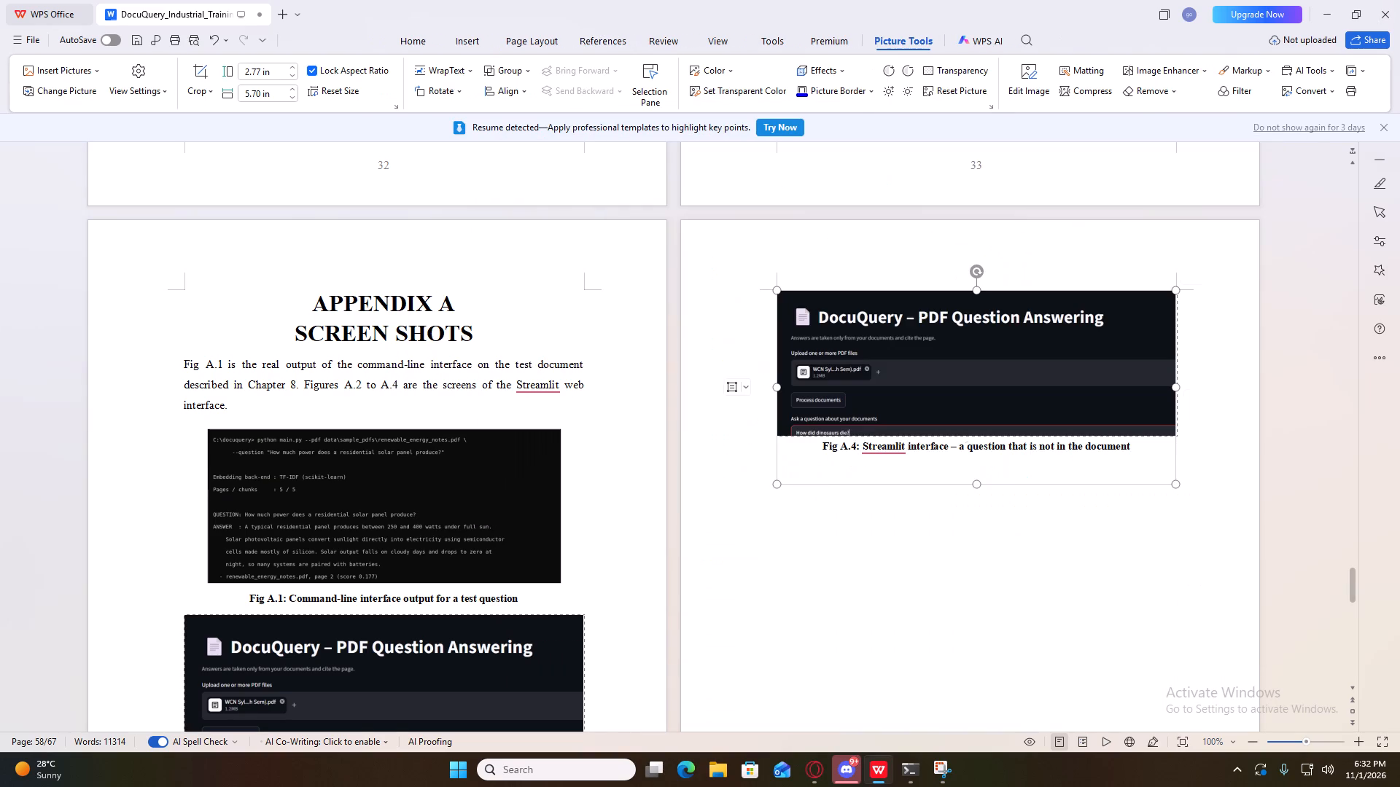
click(972, 361)
click(1010, 592)
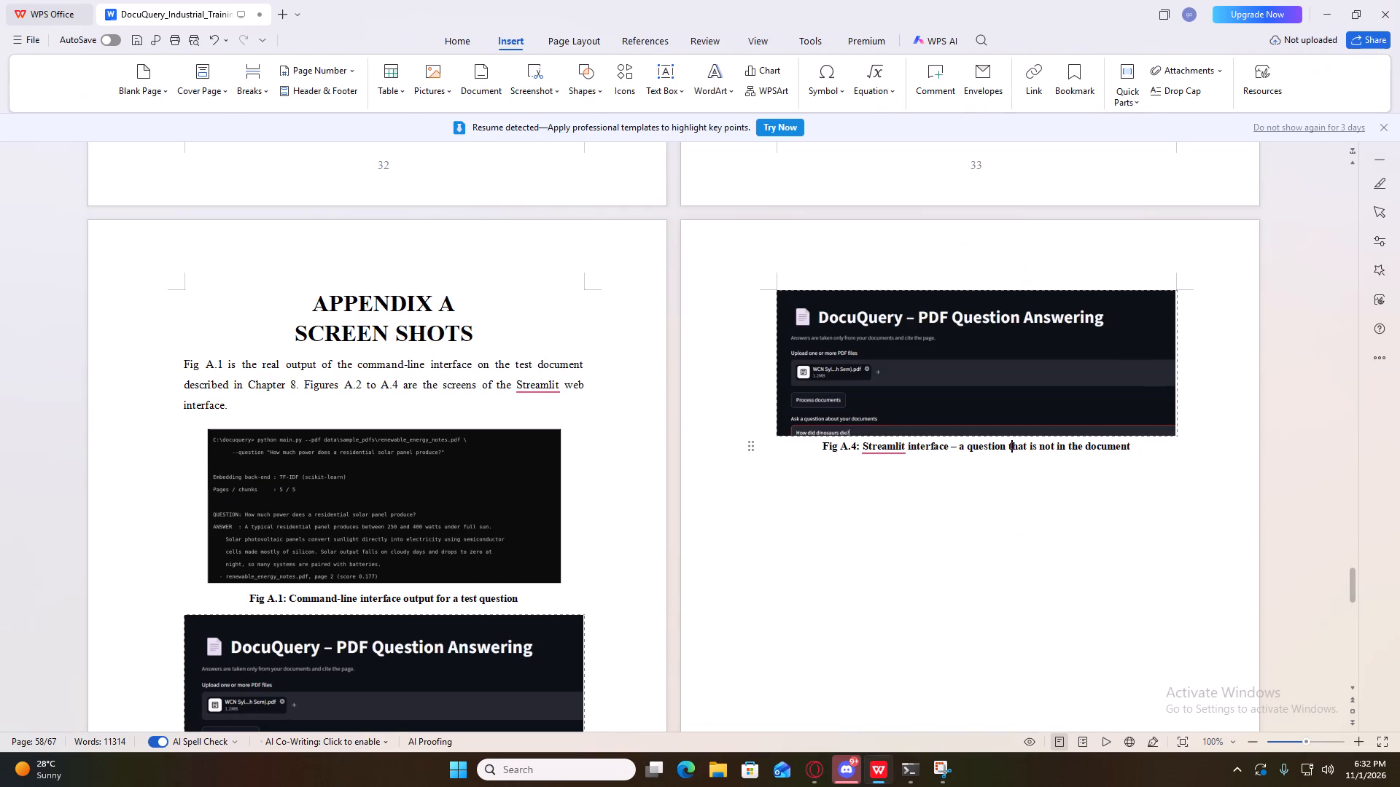
Save the report in its same location rather than to WPS Cloud.
key(ctrl+s)
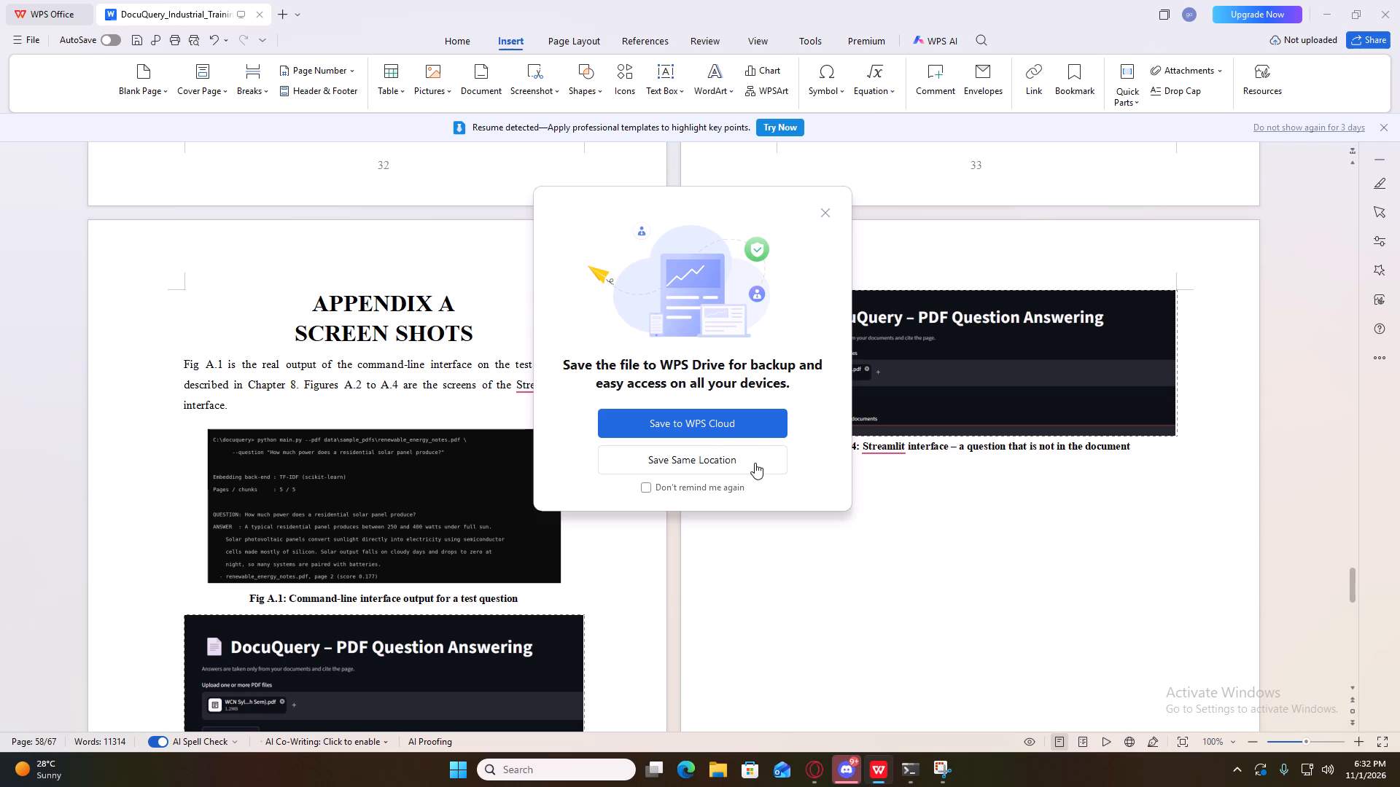
click(755, 463)
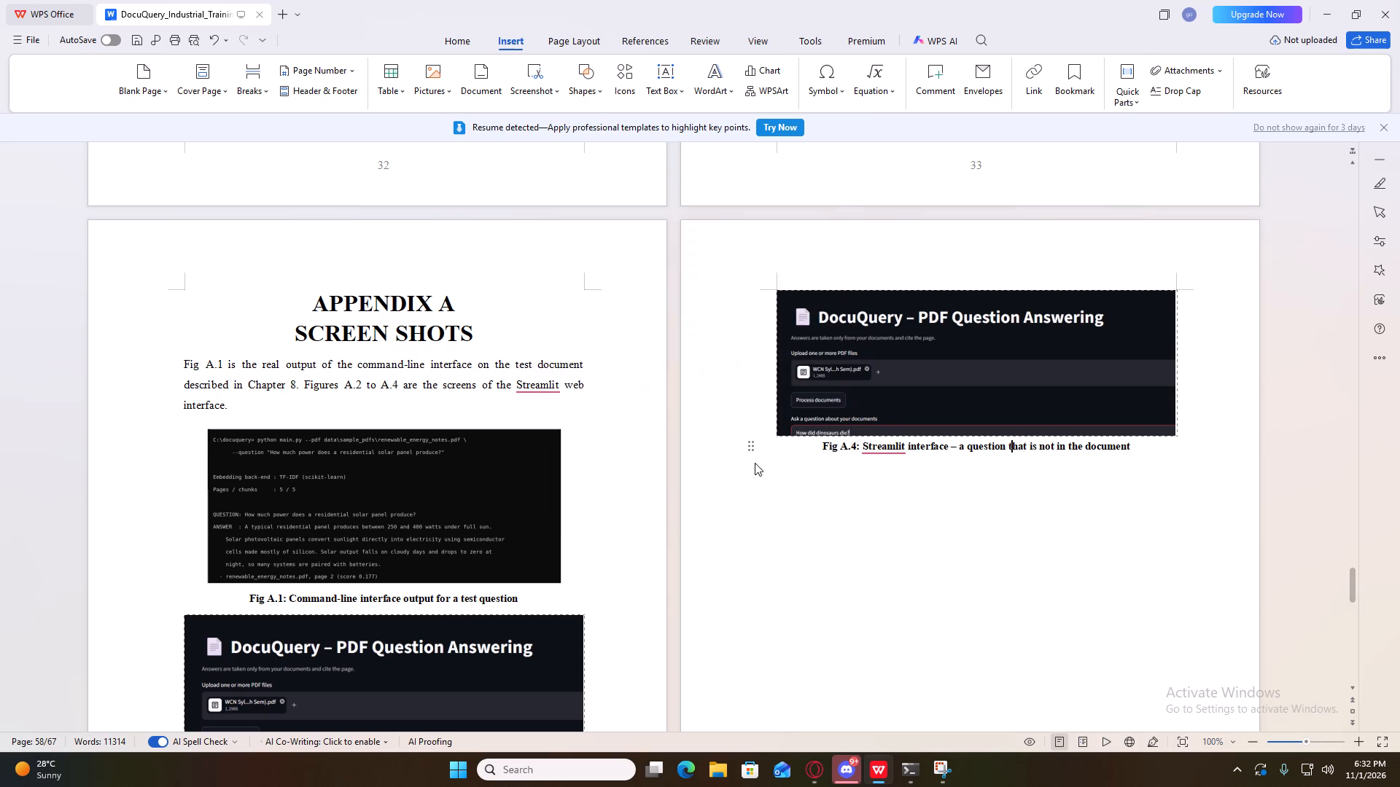
Review the report from the Appendix B source code to its last page, and the front matter from the title page to the contents.
scroll(761, 461, down, 20)
scroll(761, 461, down, 20)
scroll(761, 461, down, 4)
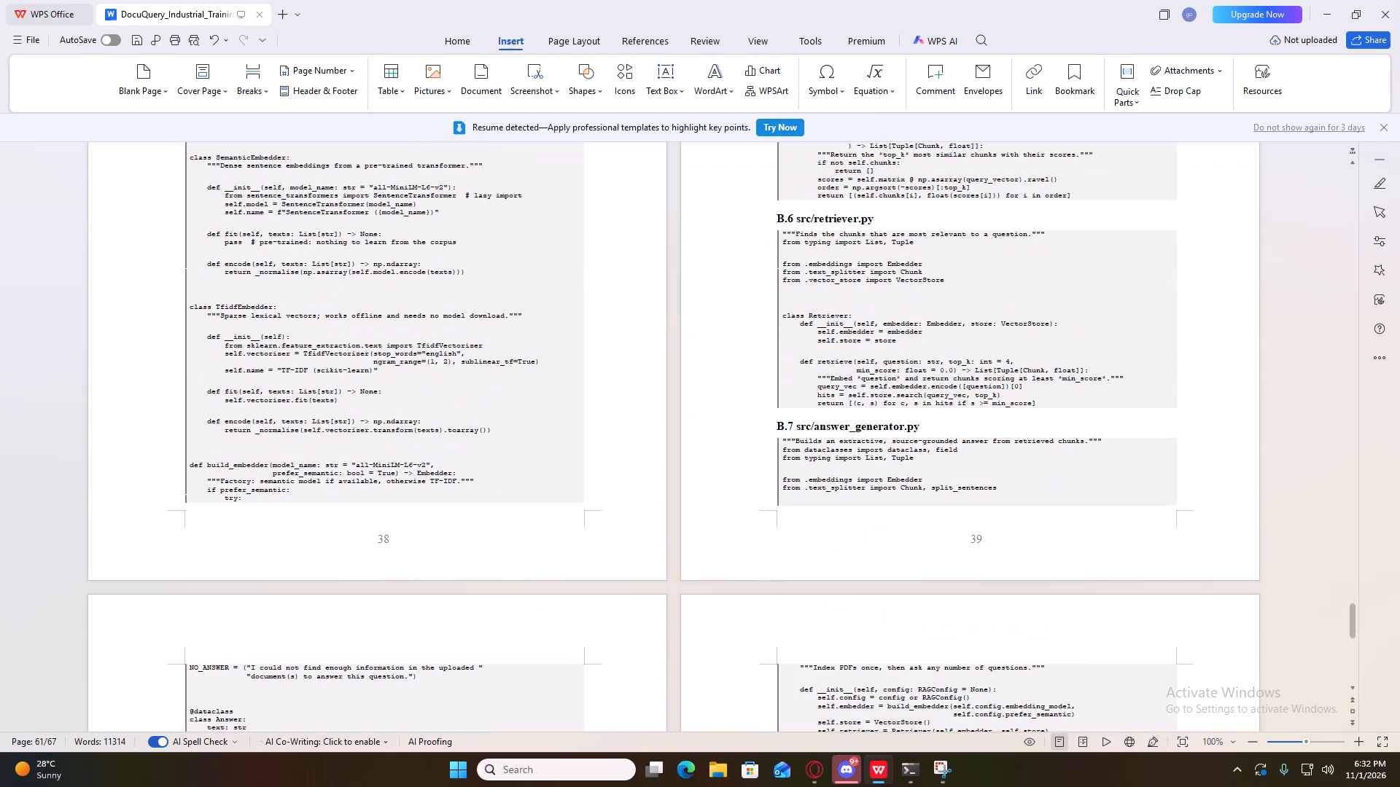
drag(1350, 623, 1347, 670)
drag(1350, 655, 1350, 669)
drag(1354, 666, 1353, 663)
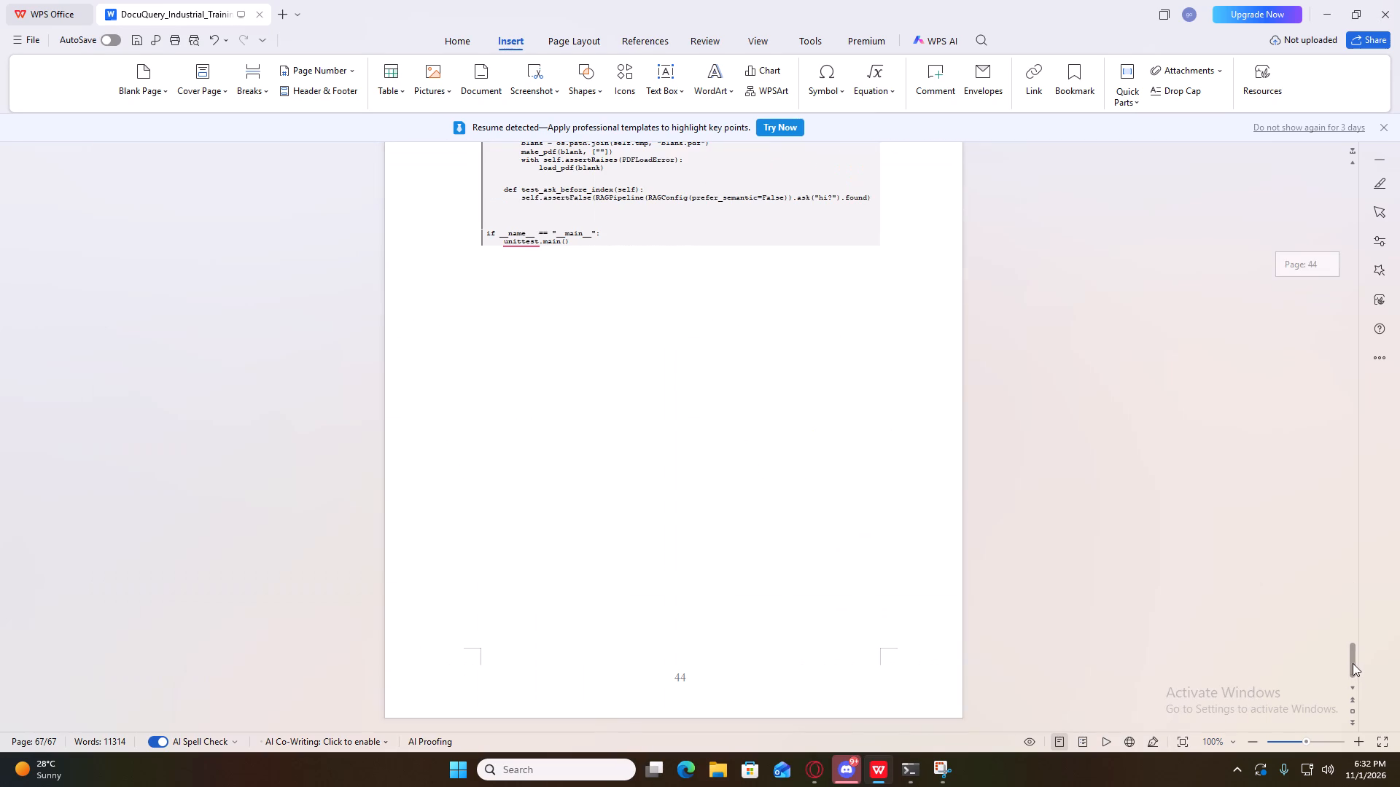
drag(1353, 663, 1295, 104)
scroll(1117, 335, down, 7)
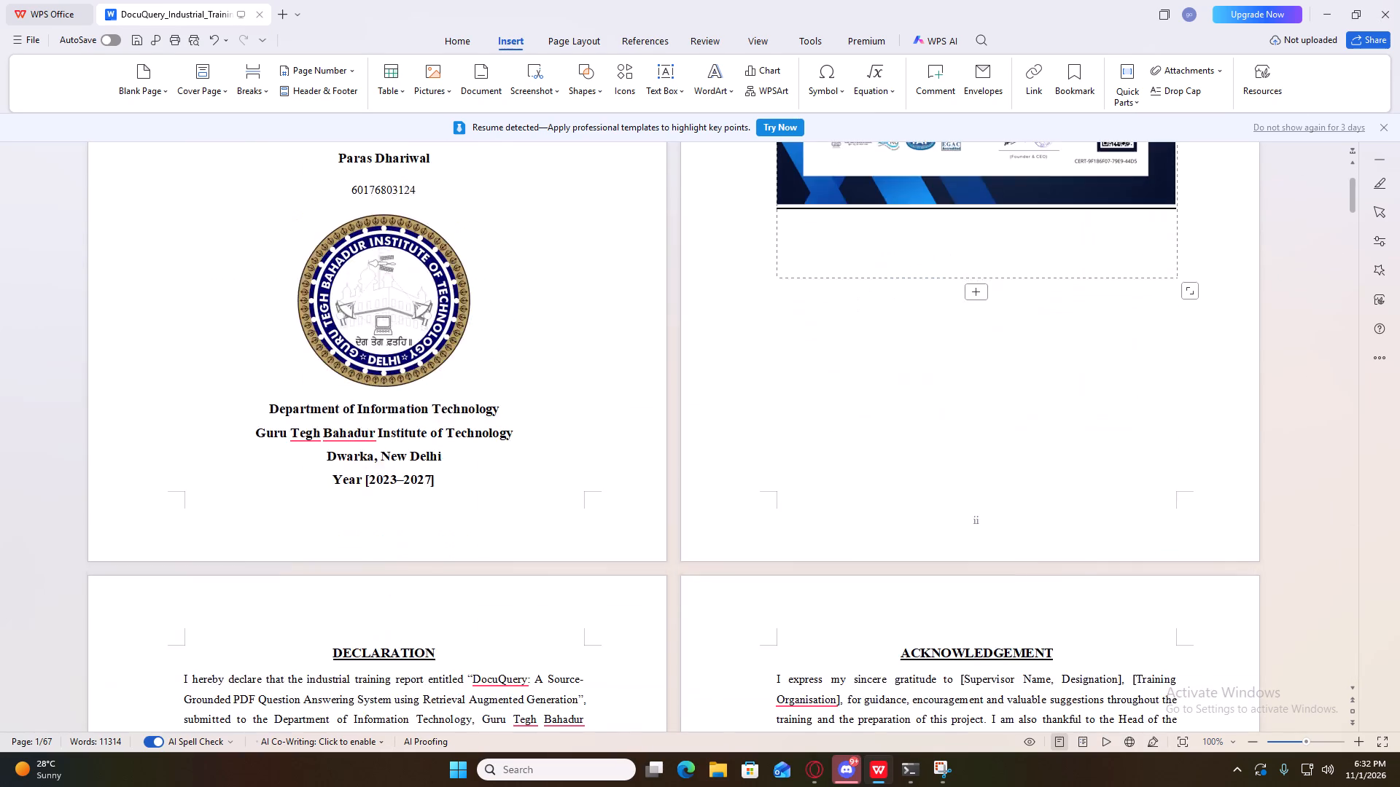
scroll(1118, 330, down, 12)
scroll(1119, 321, up, 4)
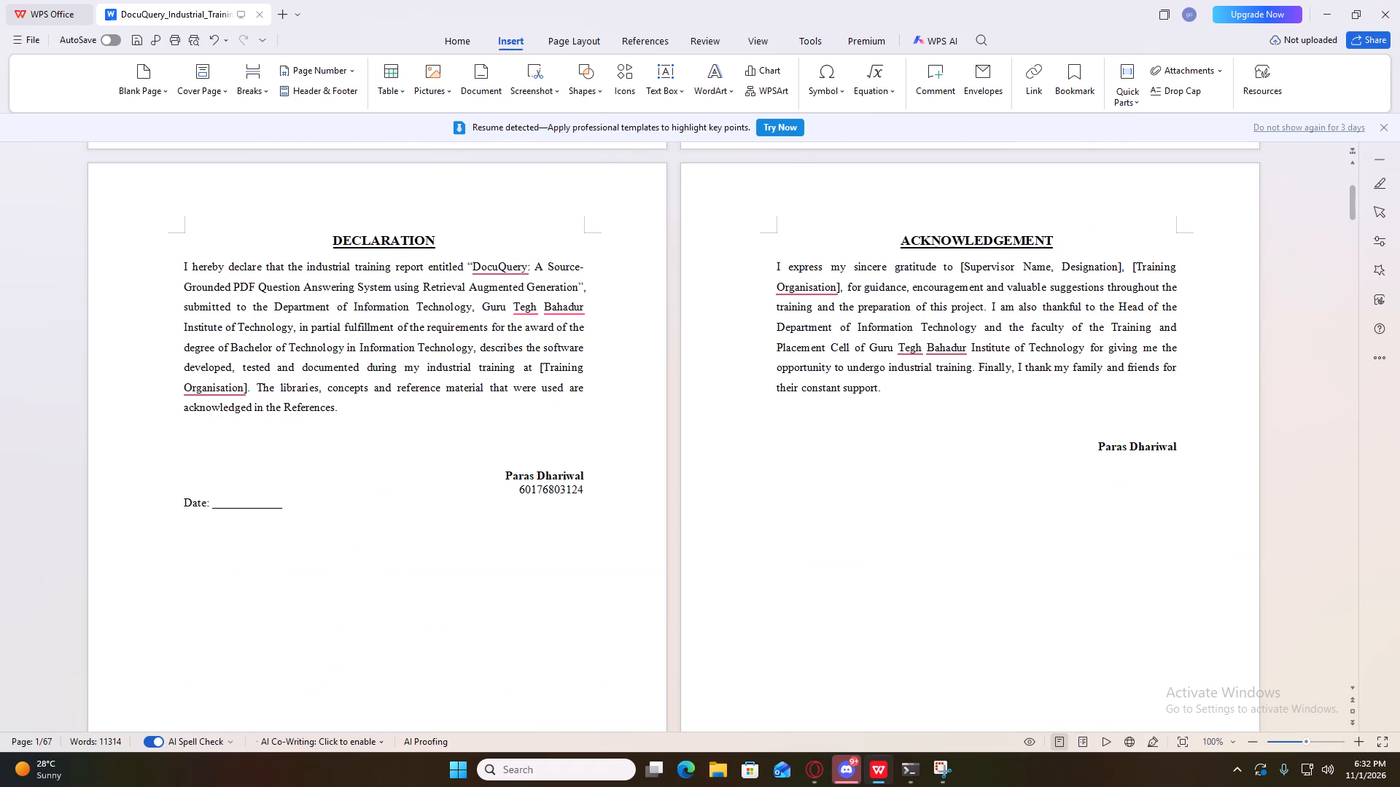
scroll(673, 413, down, 17)
scroll(666, 417, down, 12)
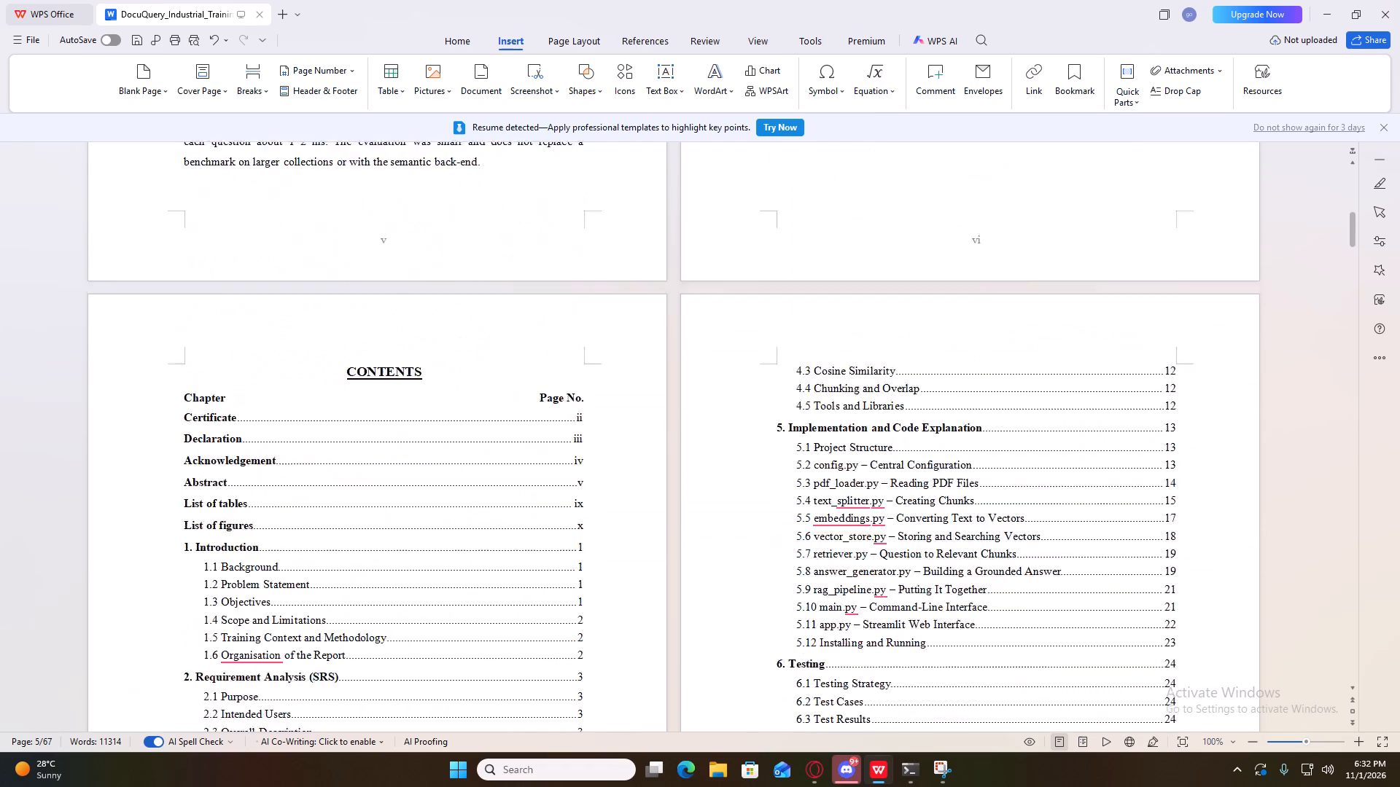
scroll(666, 417, down, 2)
scroll(669, 410, up, 15)
scroll(824, 443, up, 3)
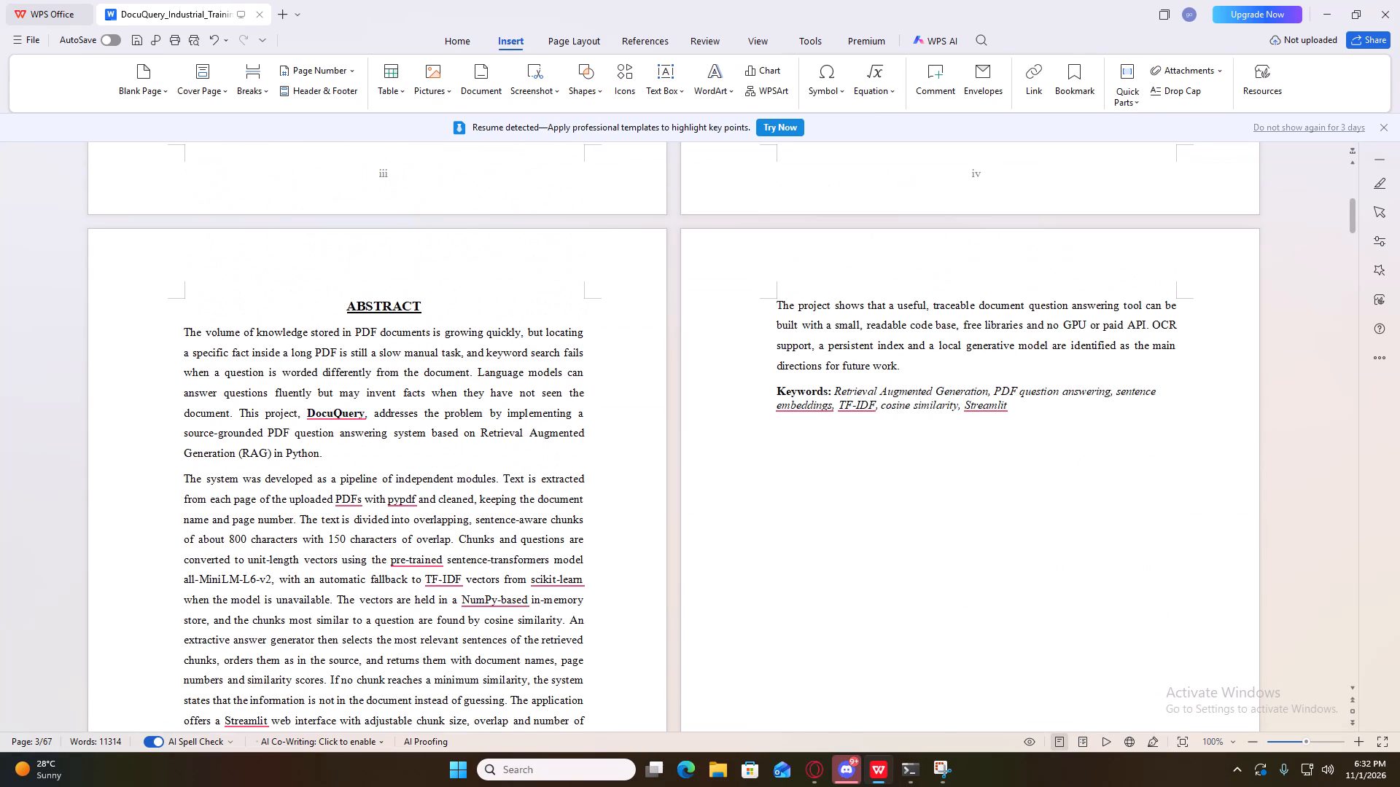
scroll(816, 445, down, 3)
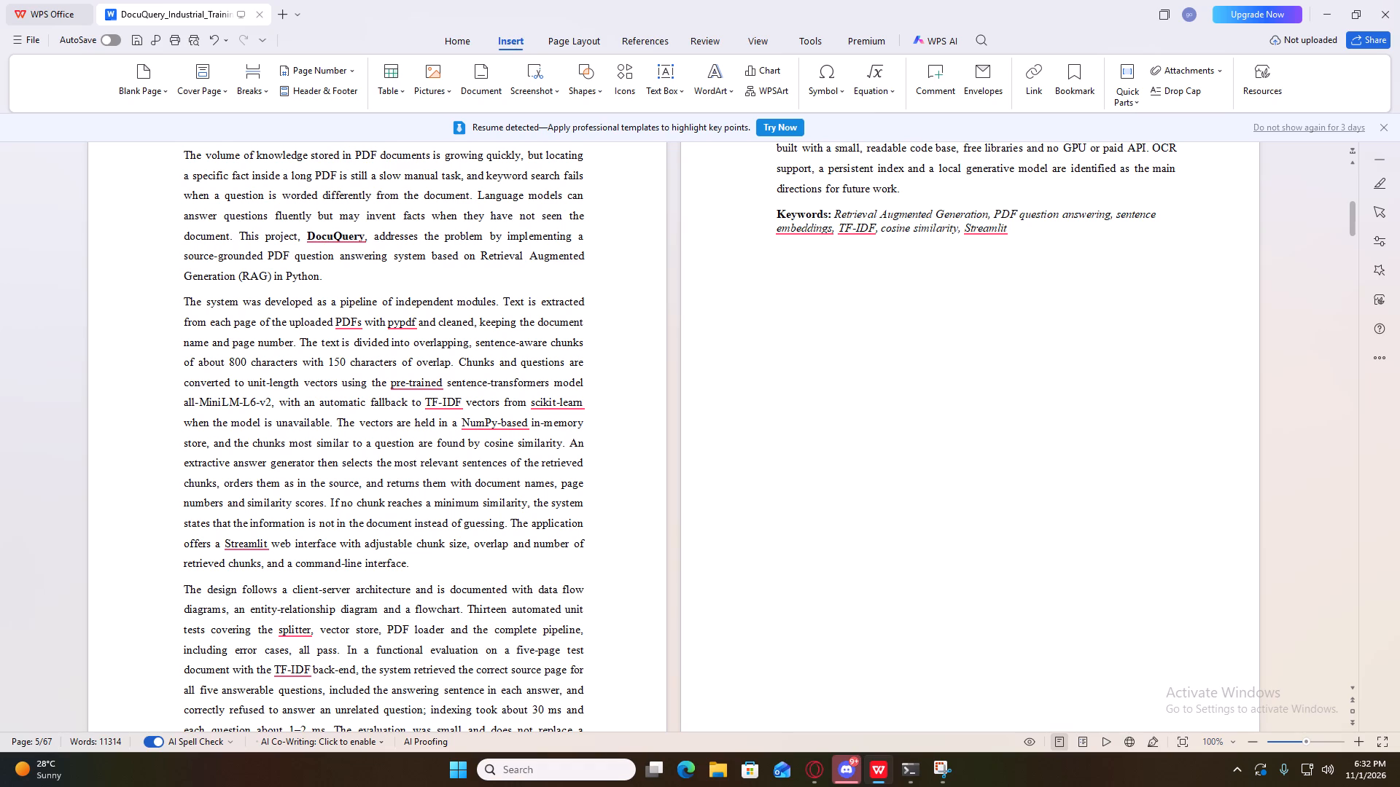
scroll(959, 390, down, 8)
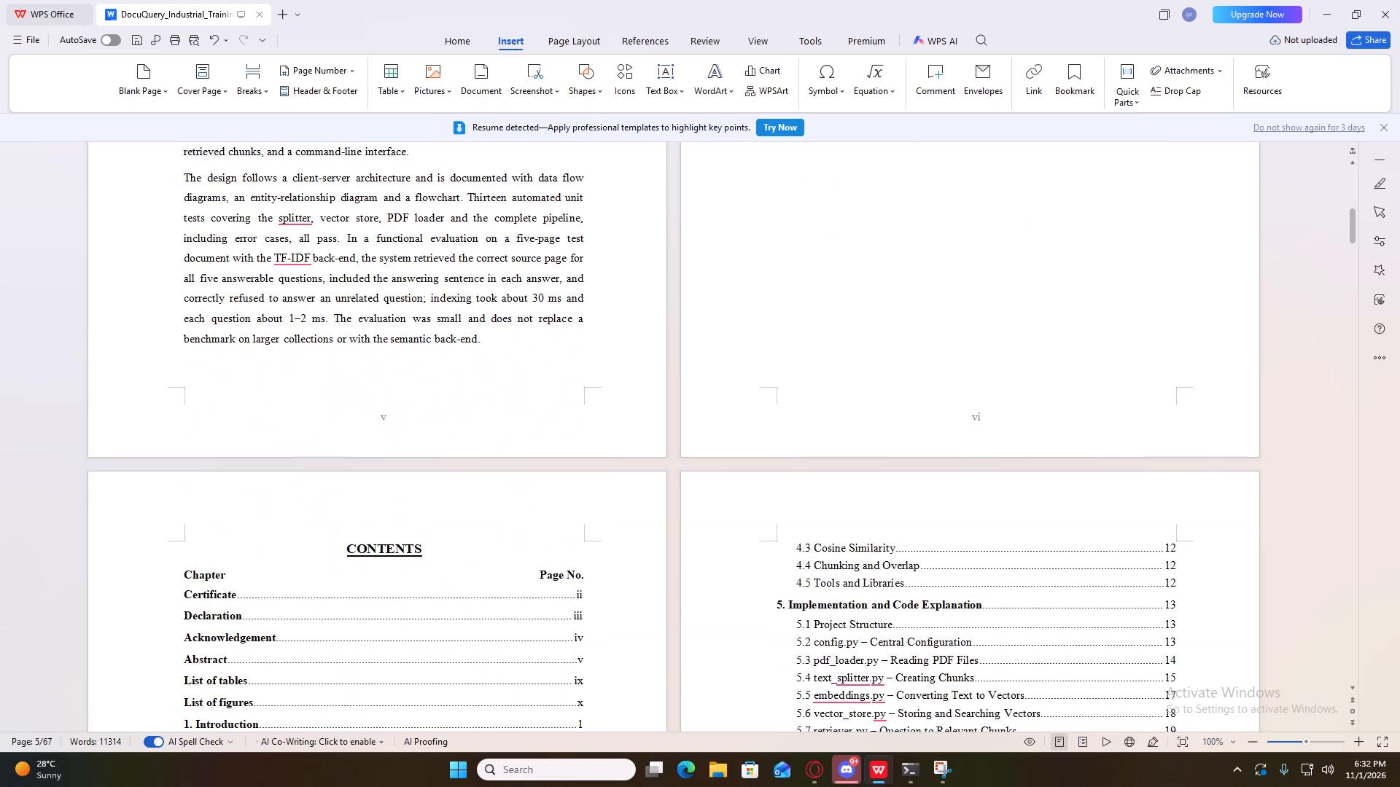
Save the report again and close WPS Office after skimming the contents and the list of tables.
key(ctrl+s)
scroll(953, 385, down, 12)
scroll(967, 367, down, 9)
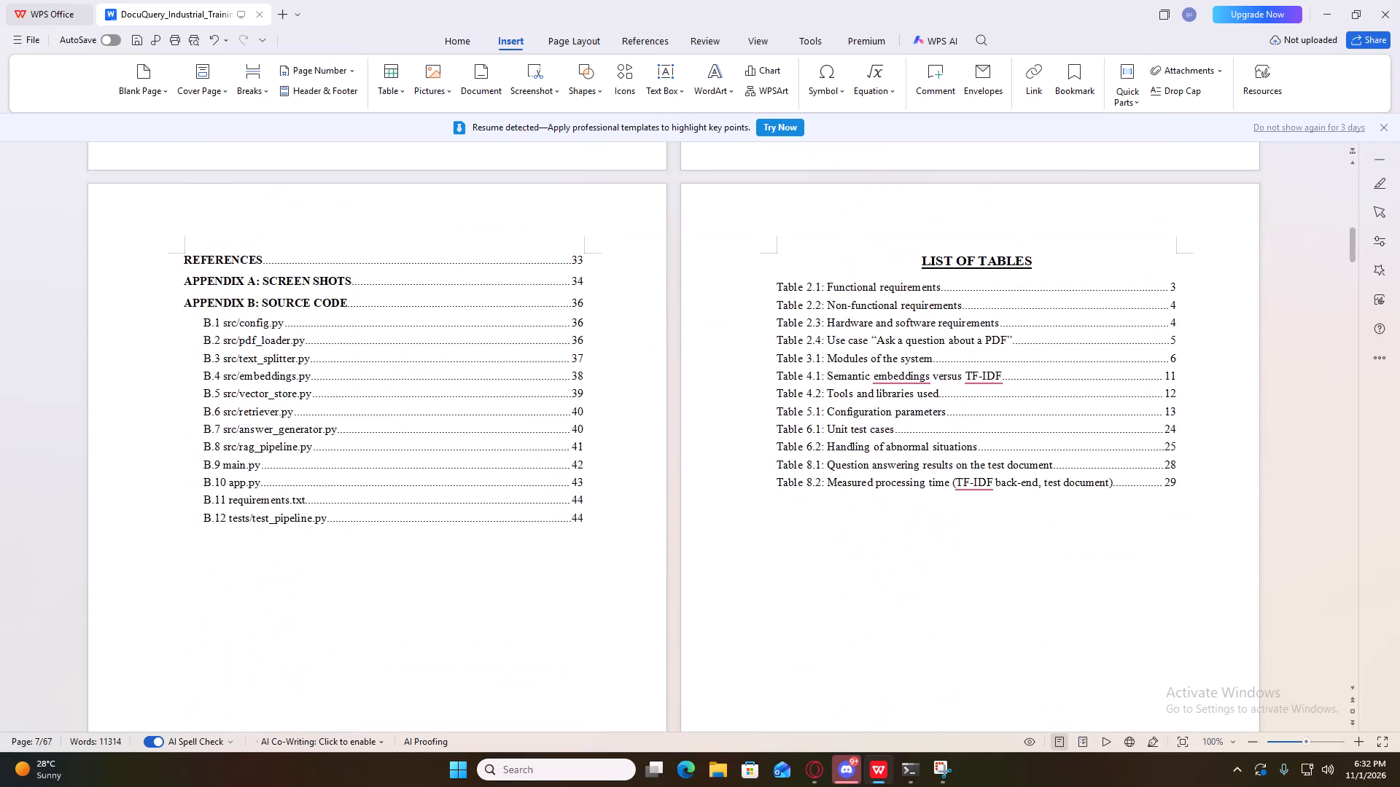
scroll(979, 327, down, 20)
click(1386, 2)
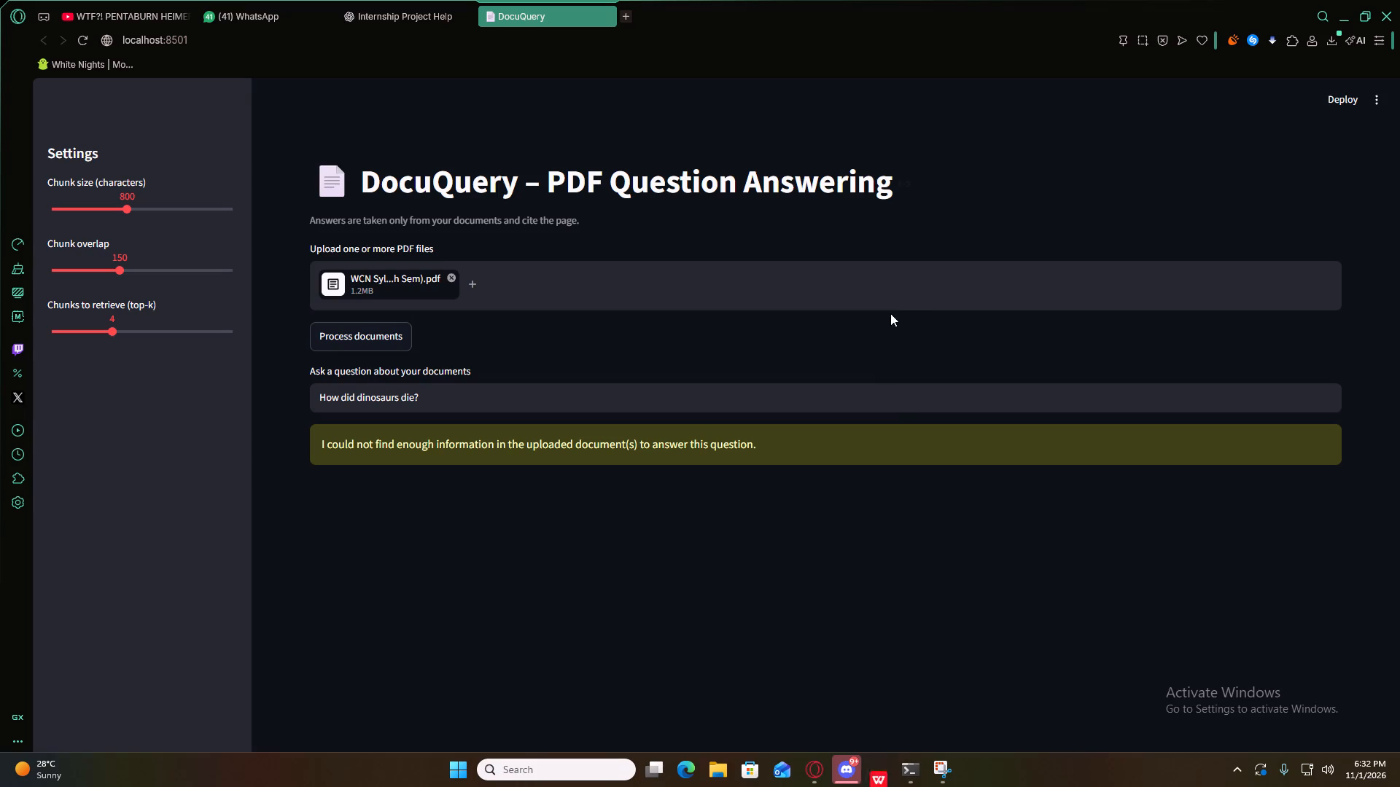
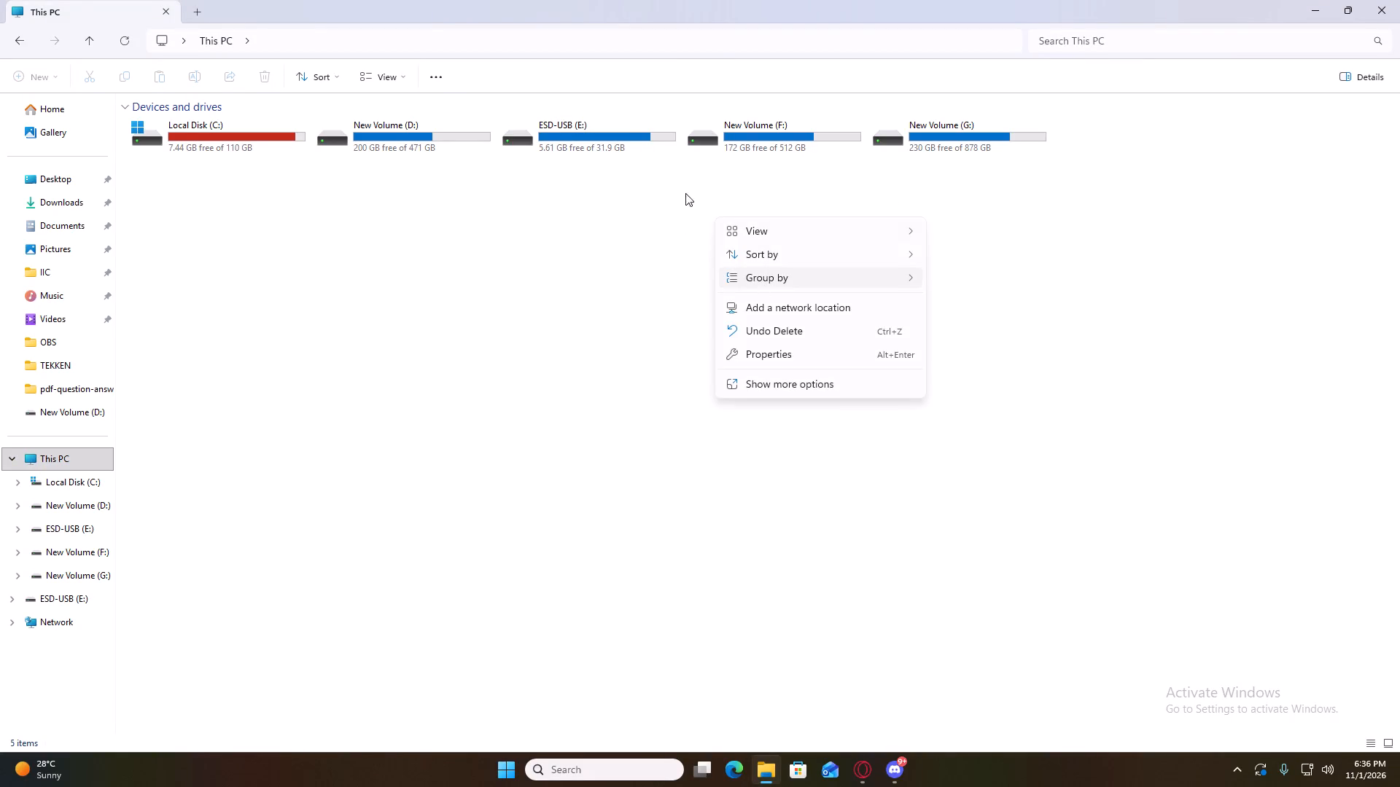
Examine the contents of the ESD-USB (E:) drive, including its PICTURES folder and subfolders, and return to the drive overview.
double_click(596, 155)
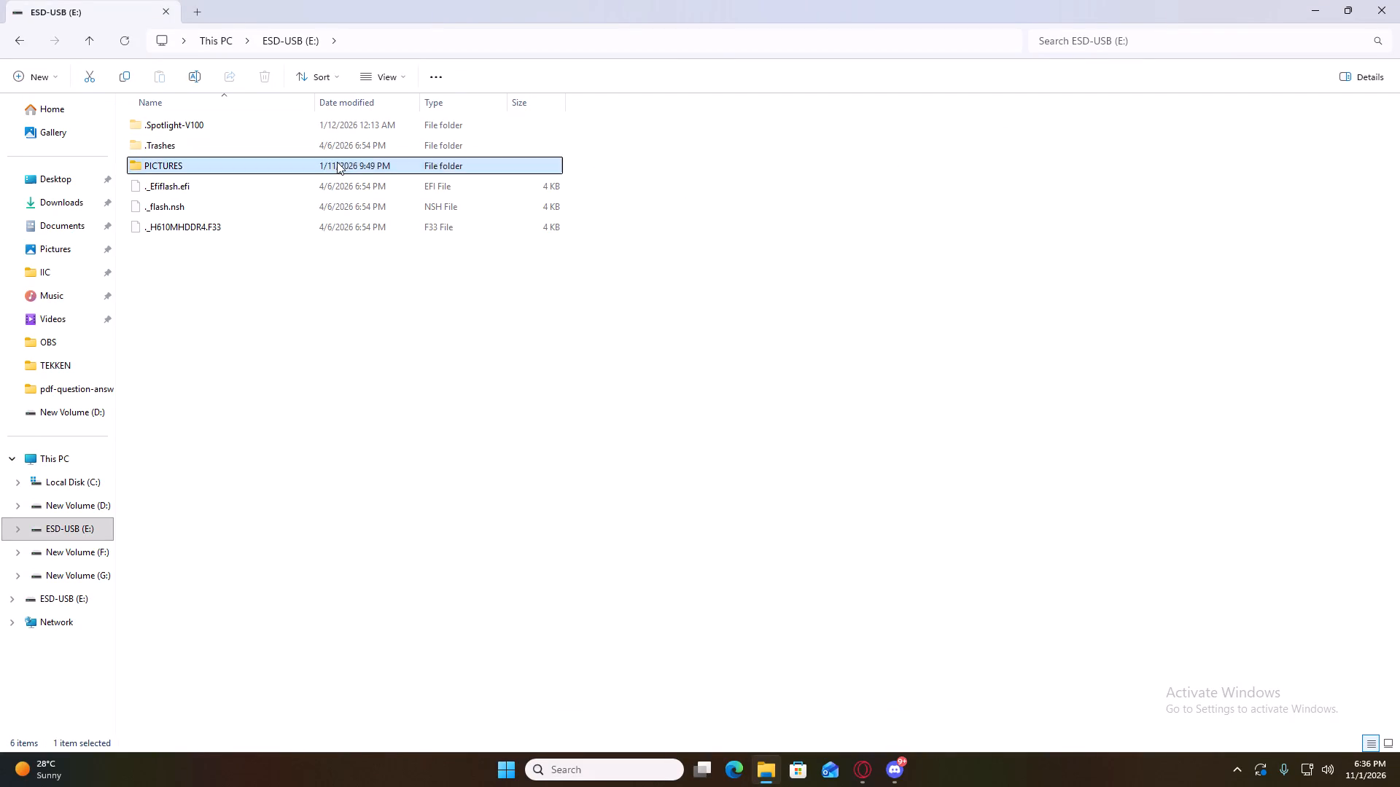
double_click(337, 162)
key(BackSpace)
key(Up)
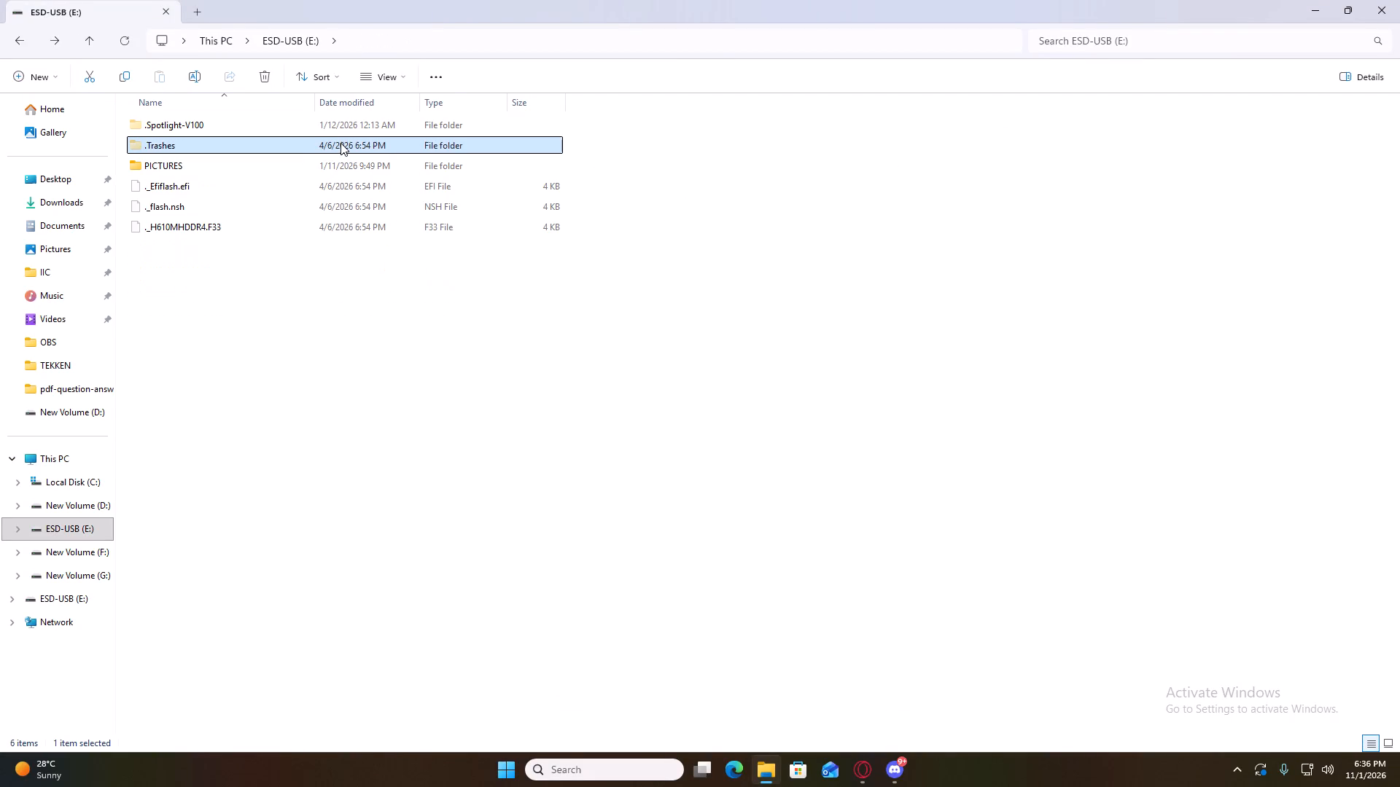
double_click(330, 171)
double_click(300, 144)
key(BackSpace)
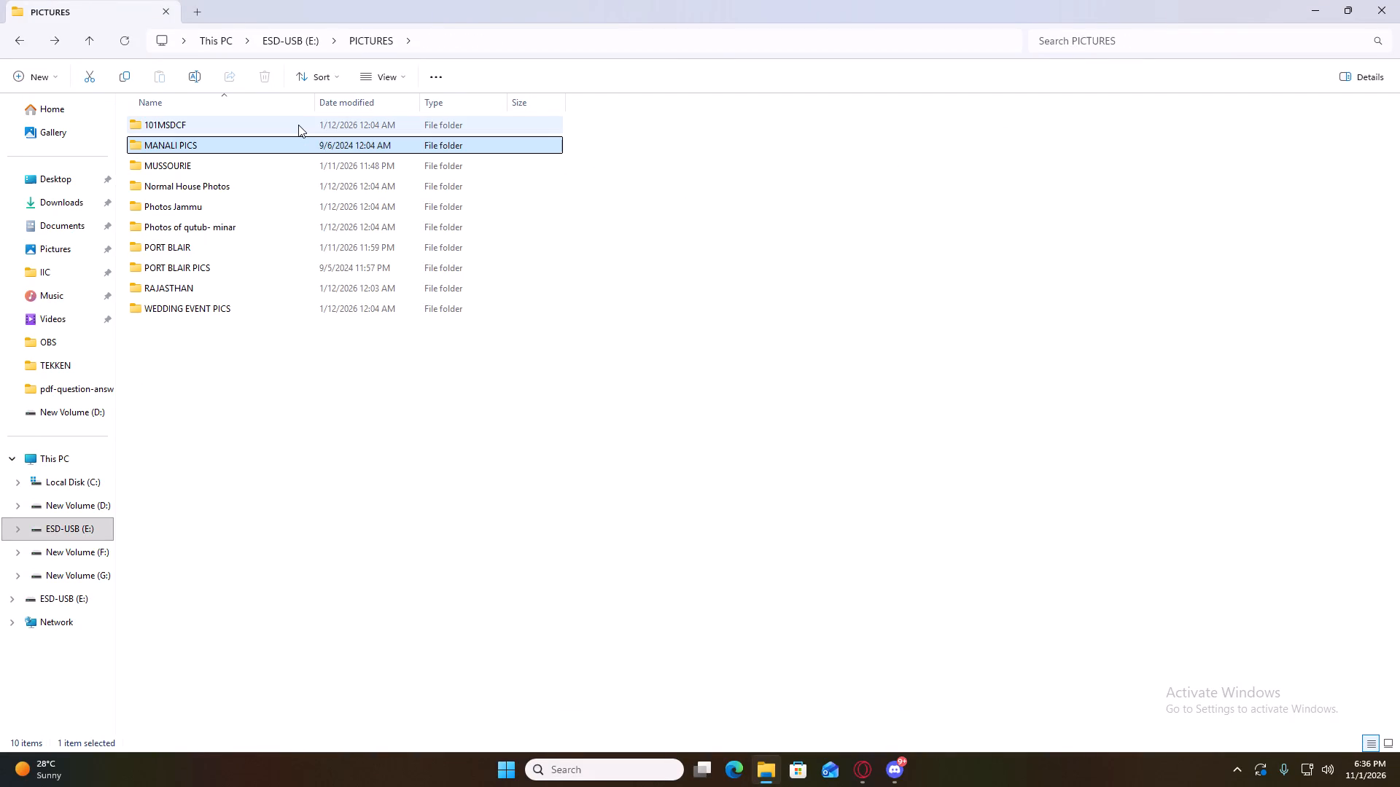
key(Left)
key(Return)
key(BackSpace)
key(Left)
key(BackSpace)
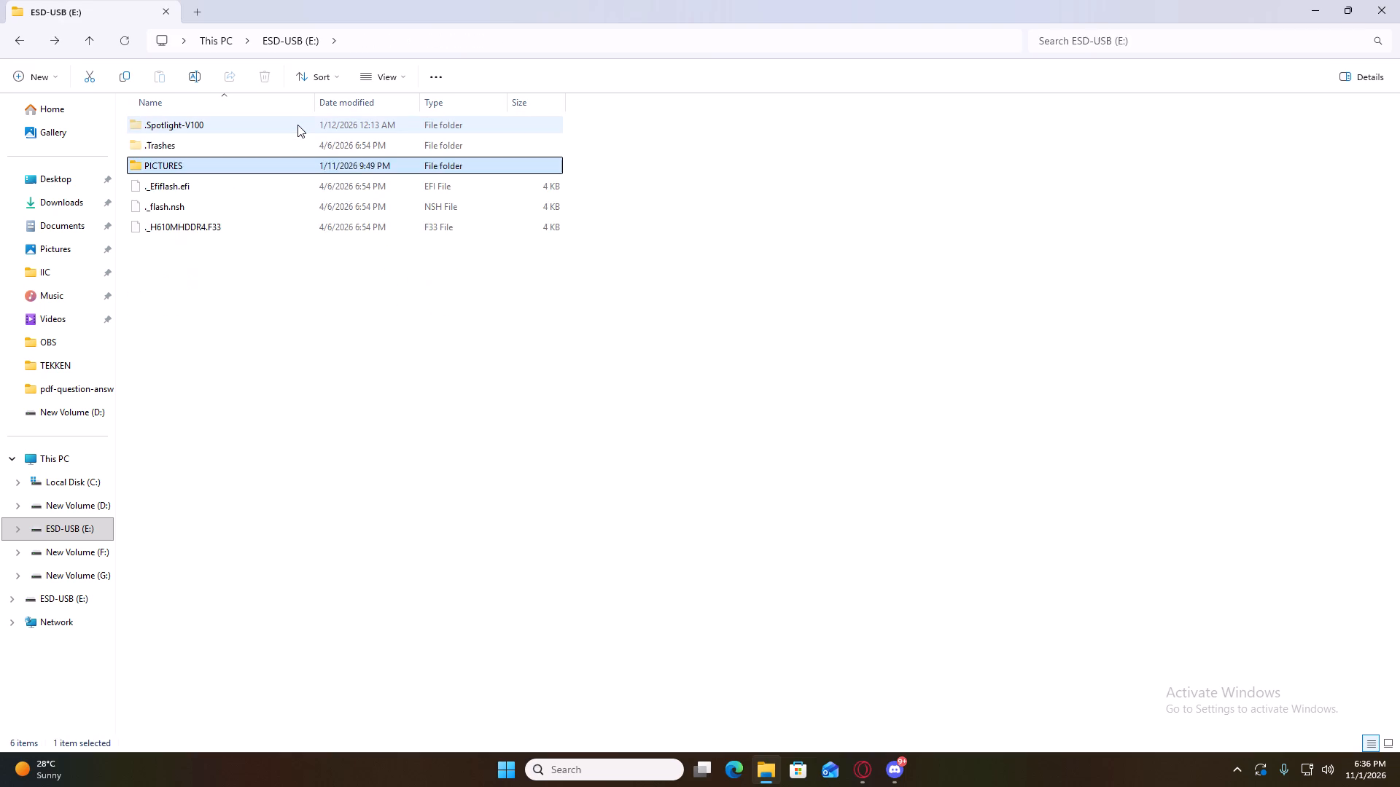
key(BackSpace)
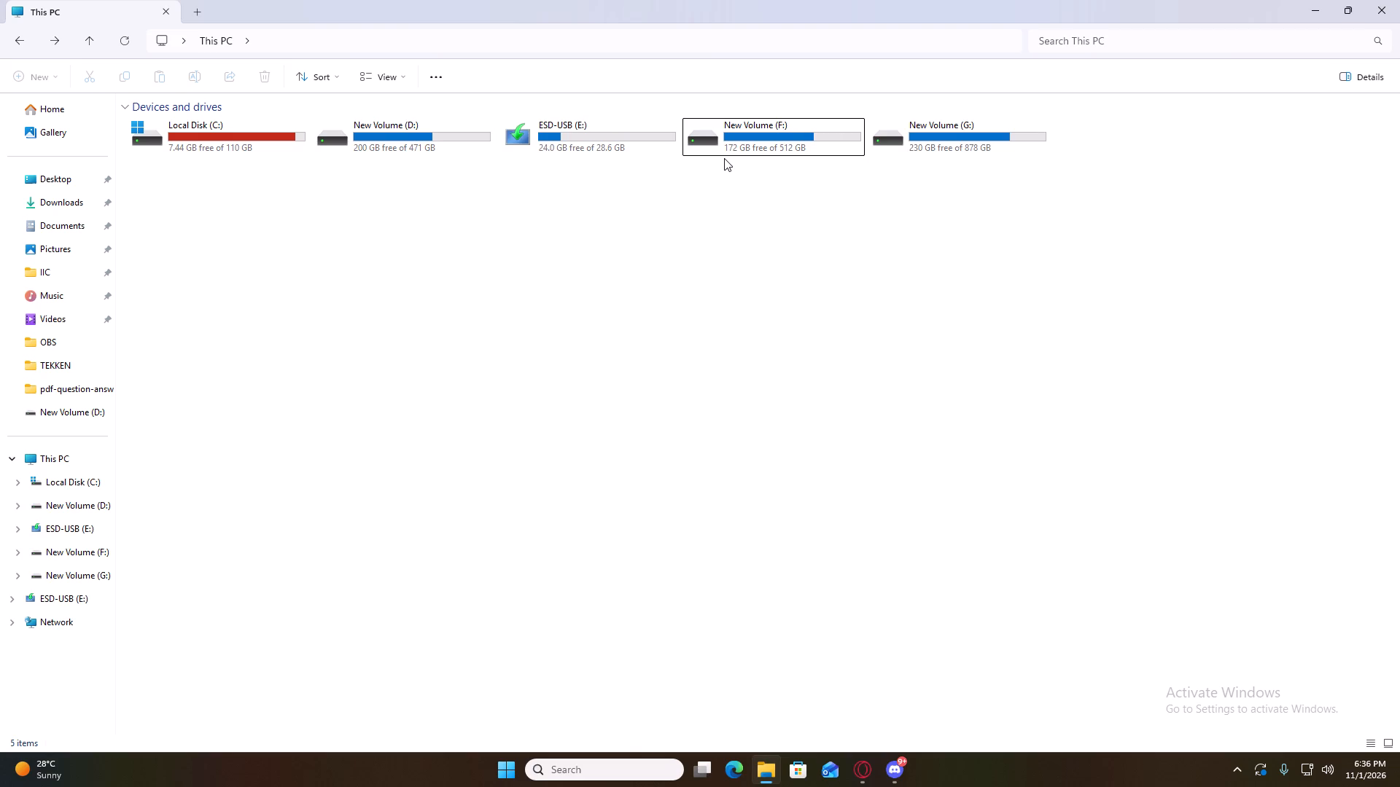
Open the other USB drive mounted as ESD-USB (E:) and examine its boot and setup files.
double_click(615, 133)
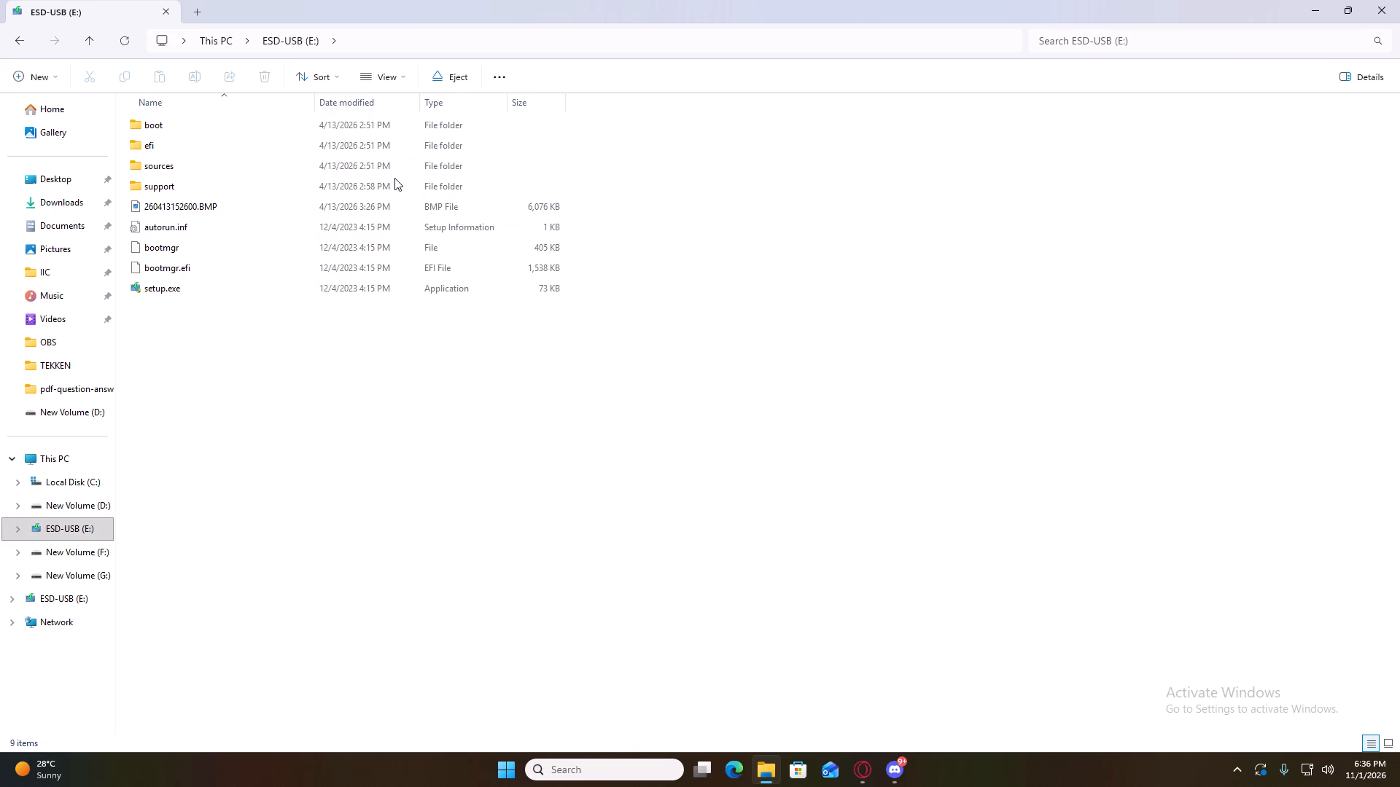
click(29, 42)
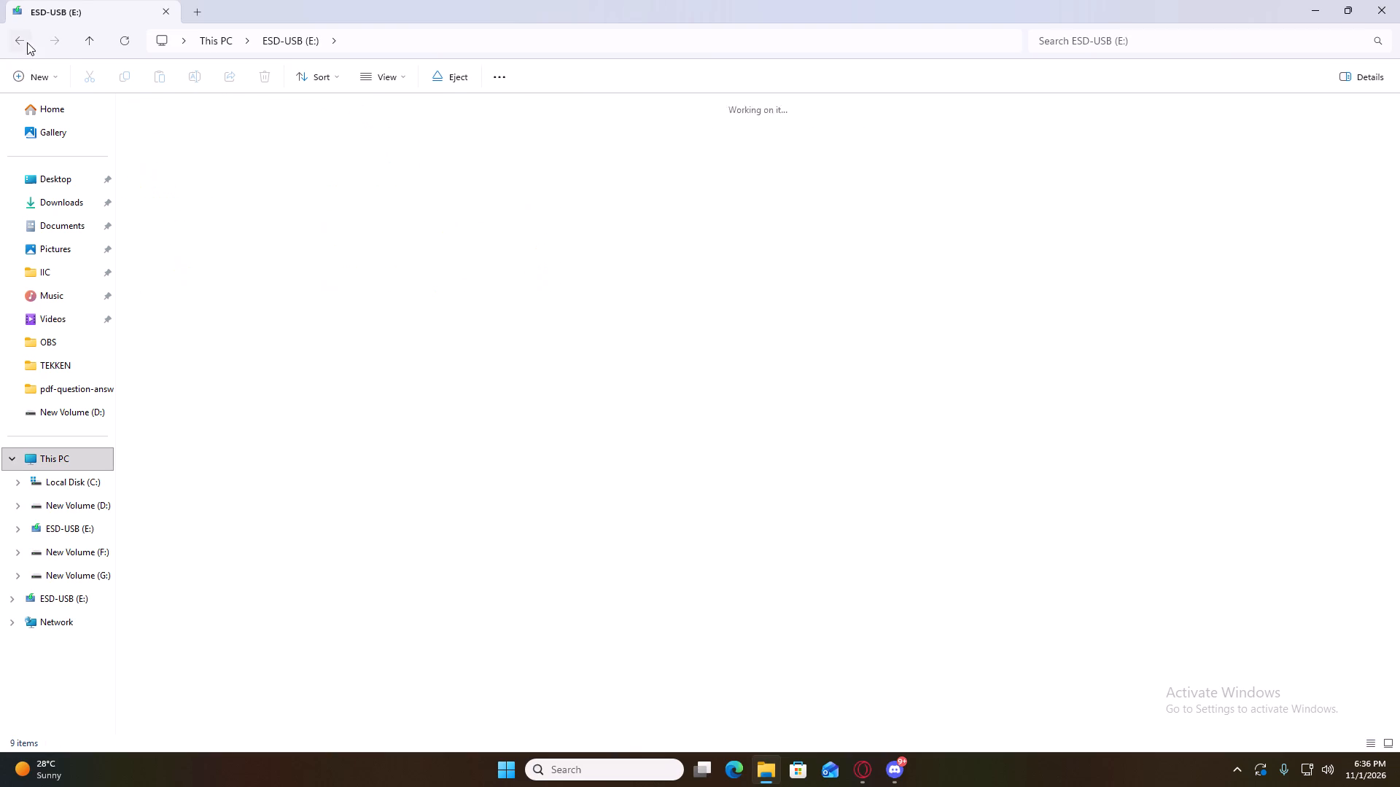
double_click(555, 142)
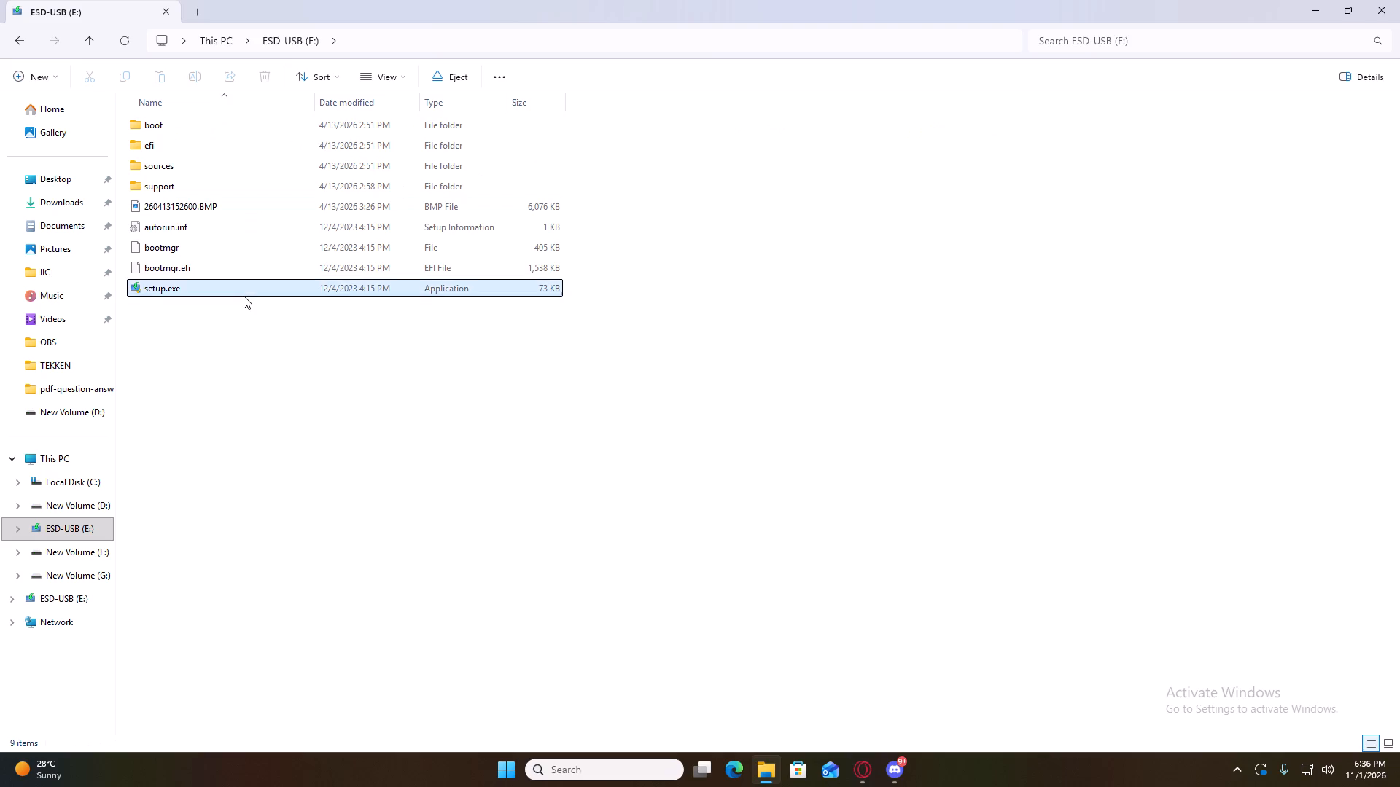